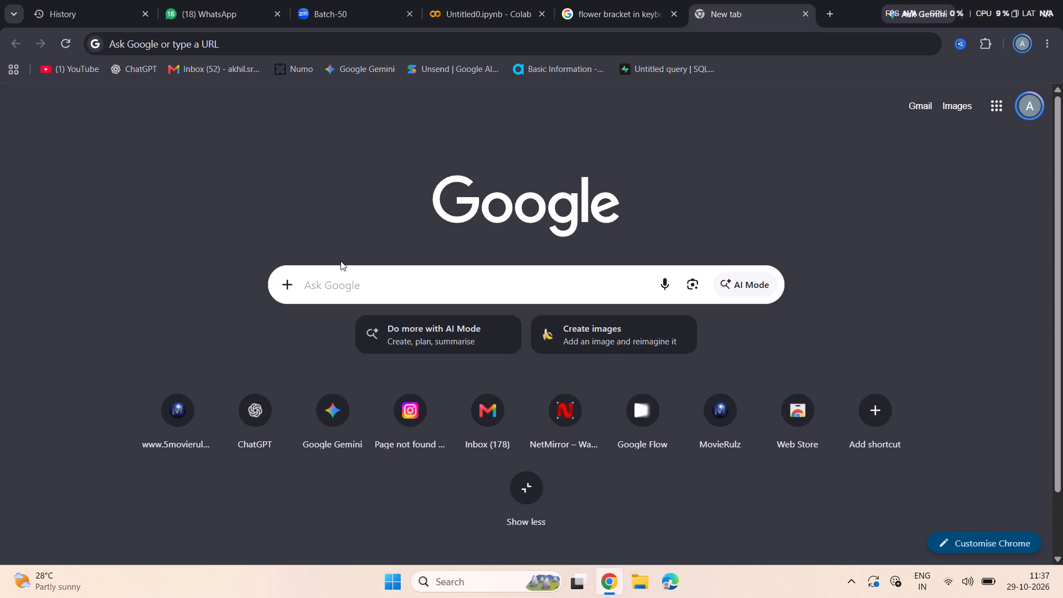
key("c")
key("o")
key("r")
left_click(337, 283)
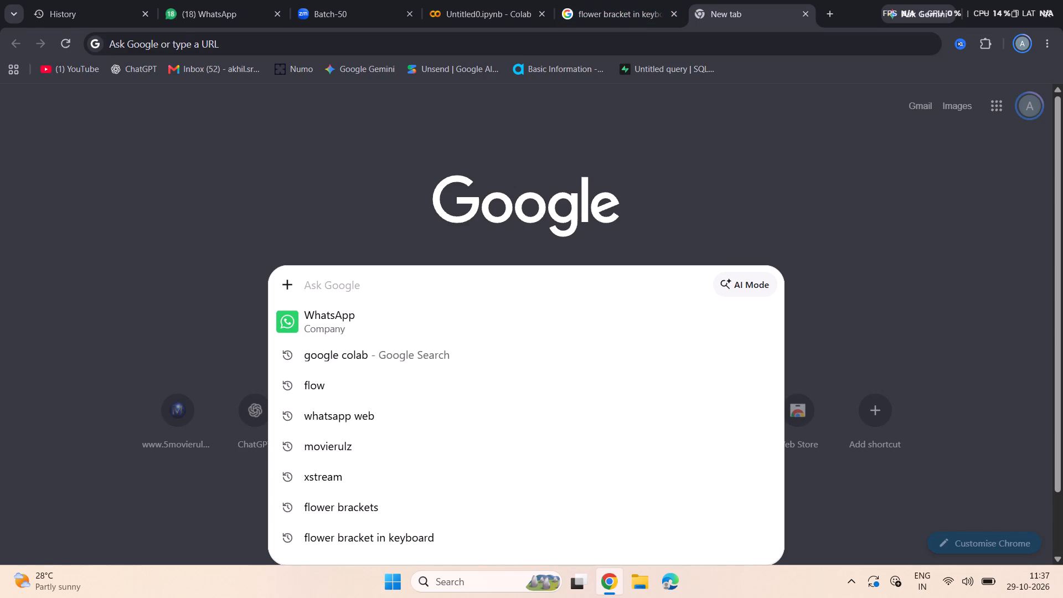
key("c")
key("o")
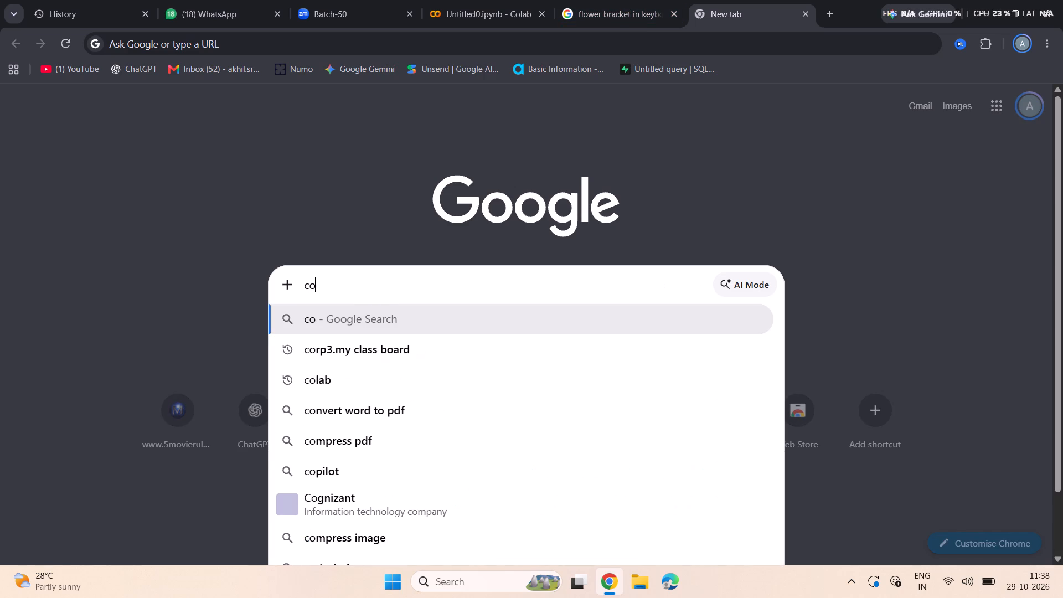
key("r")
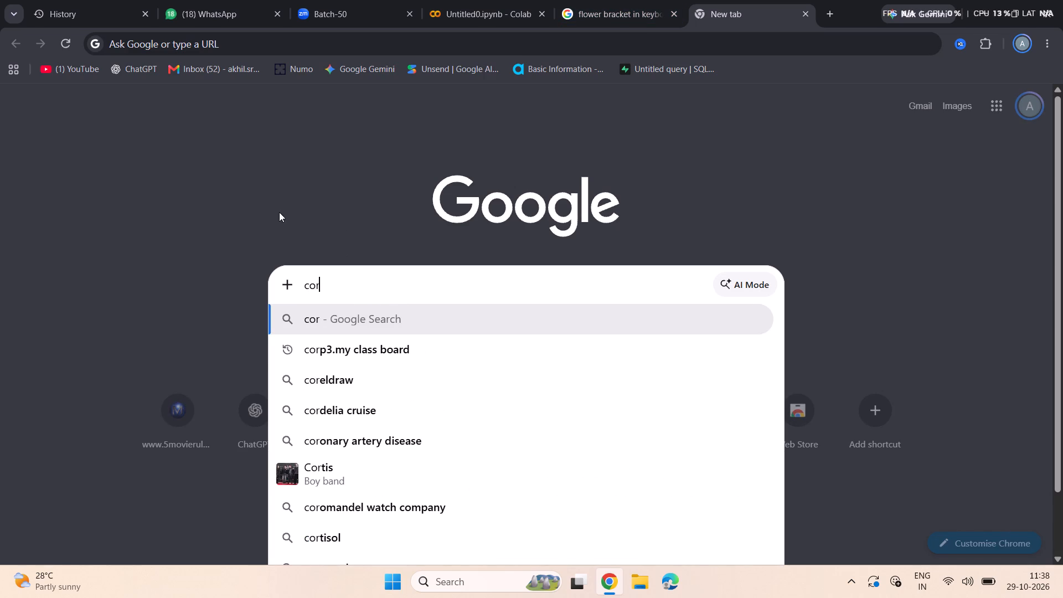
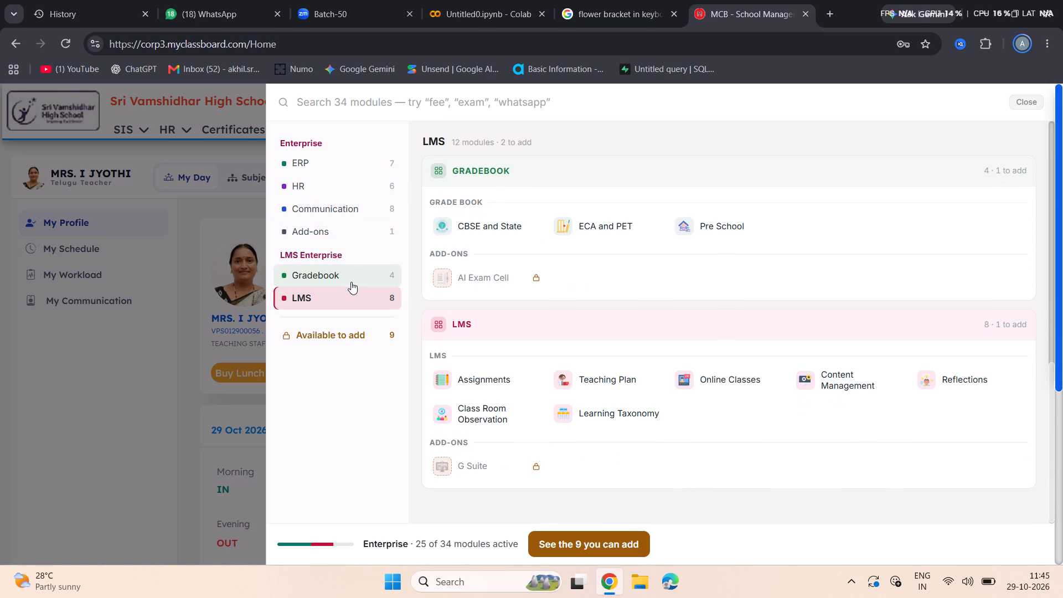
Open the Scholastic Test Marks Entry page of the CBSE and State grade book.
left_click(473, 226)
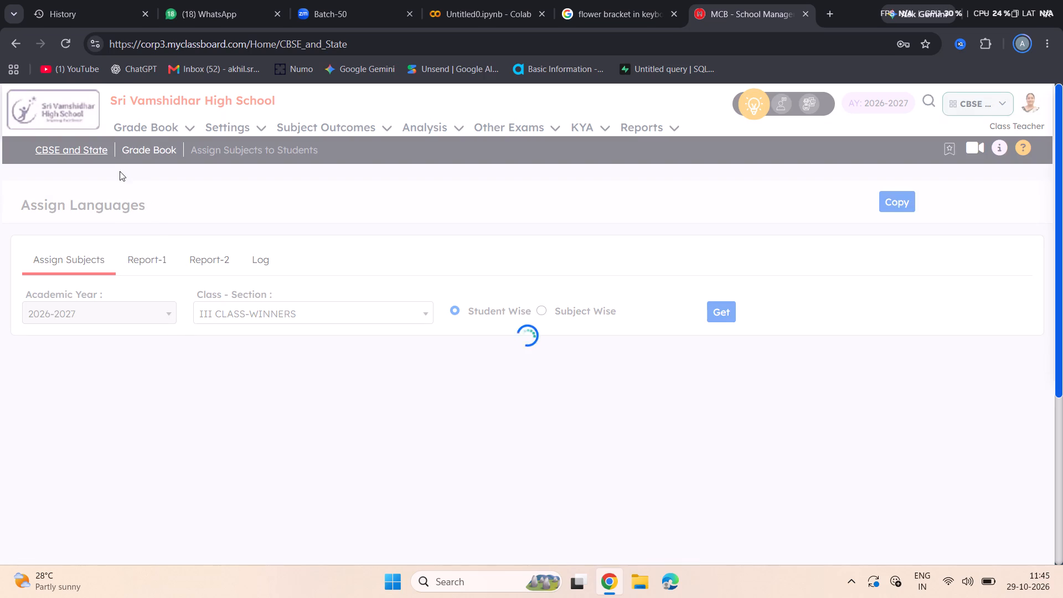
left_click(147, 127)
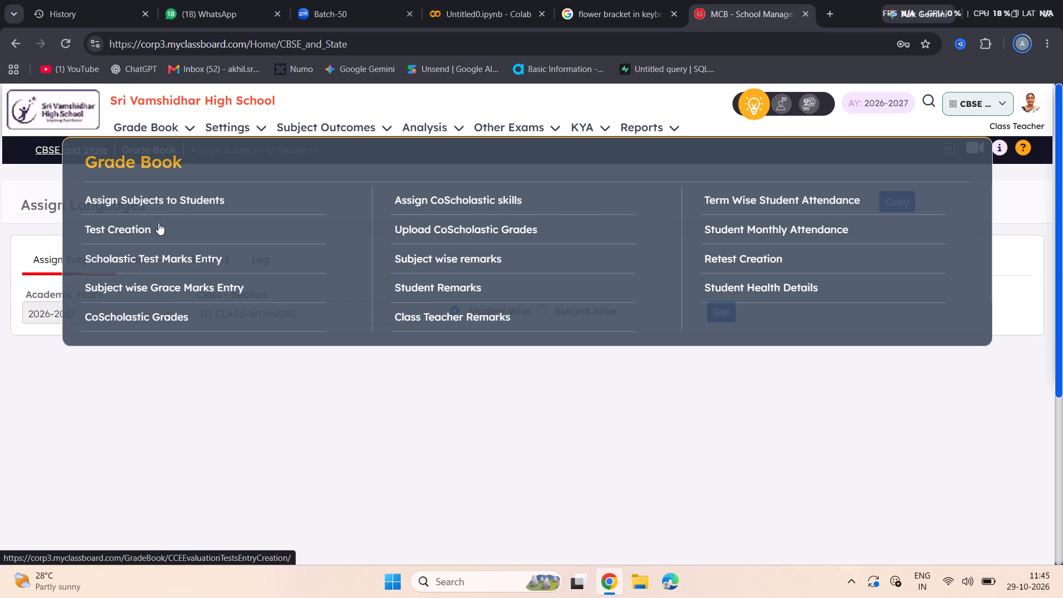
left_click(162, 261)
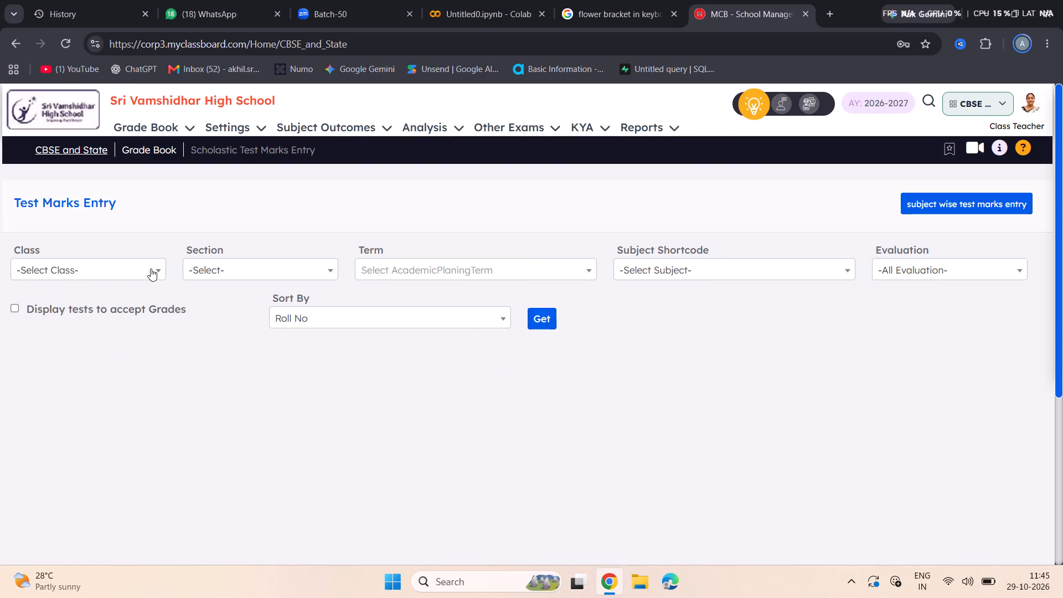
Load the tests for III CLASS, Term1, subject TELUGU and Half Yearly Examination (Summative), sorted by Reference Code/Admission No.
left_click(152, 269)
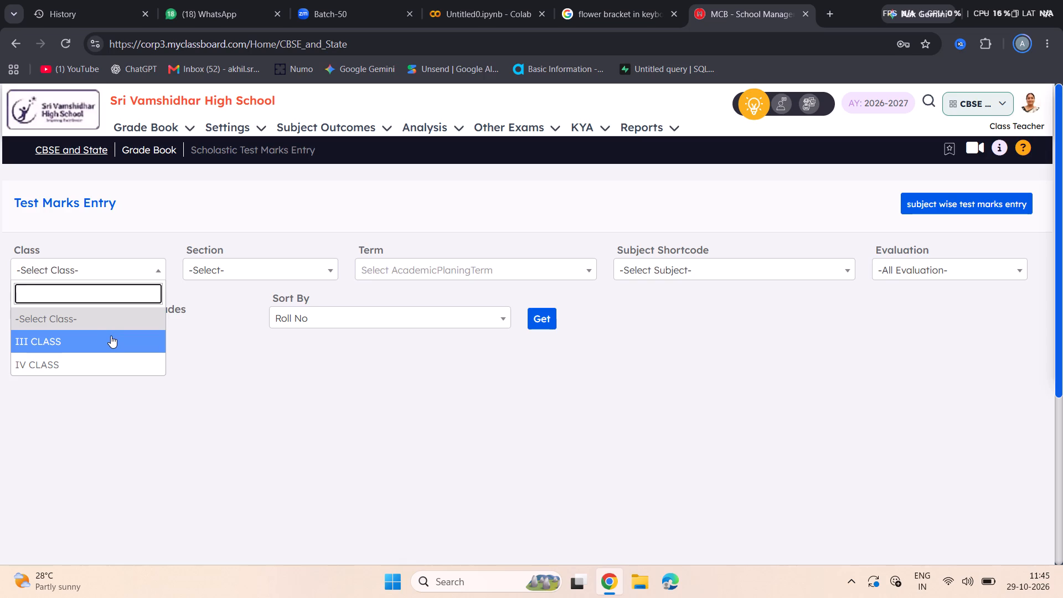
left_click(111, 336)
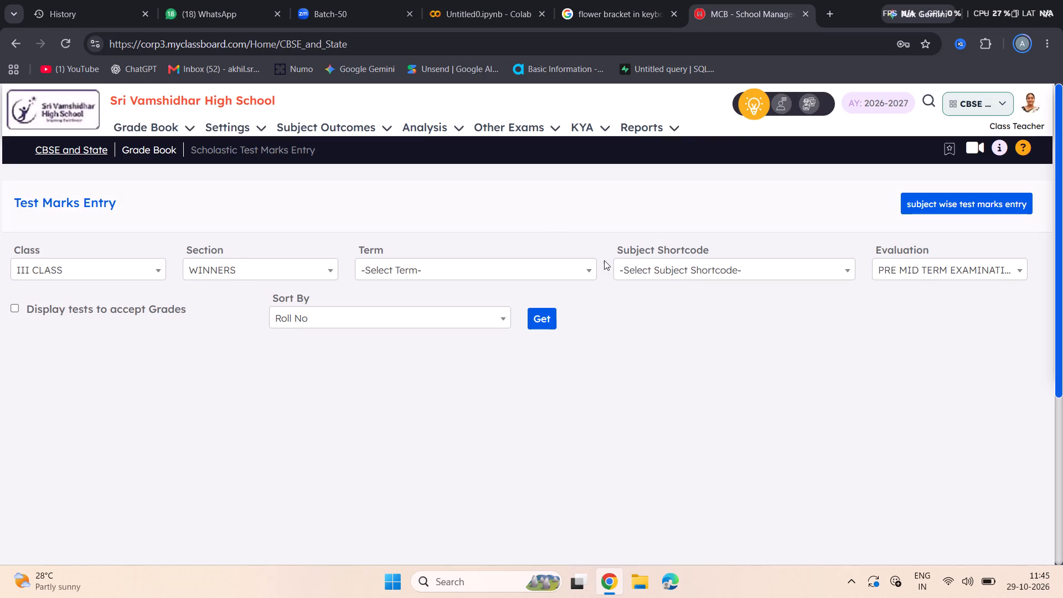
left_click(589, 264)
left_click_drag(540, 332, 673, 273)
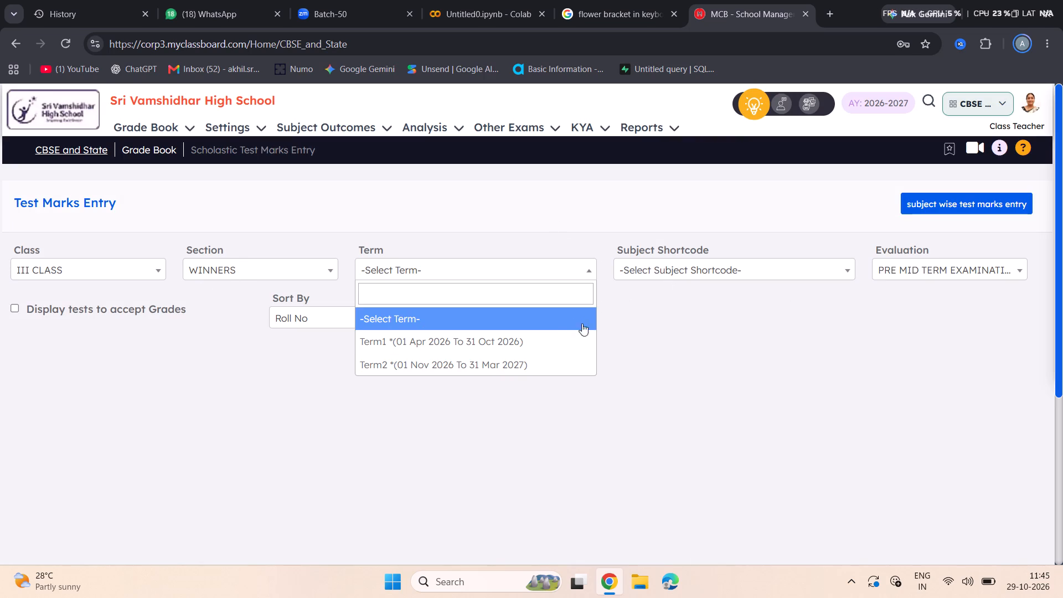
left_click(555, 338)
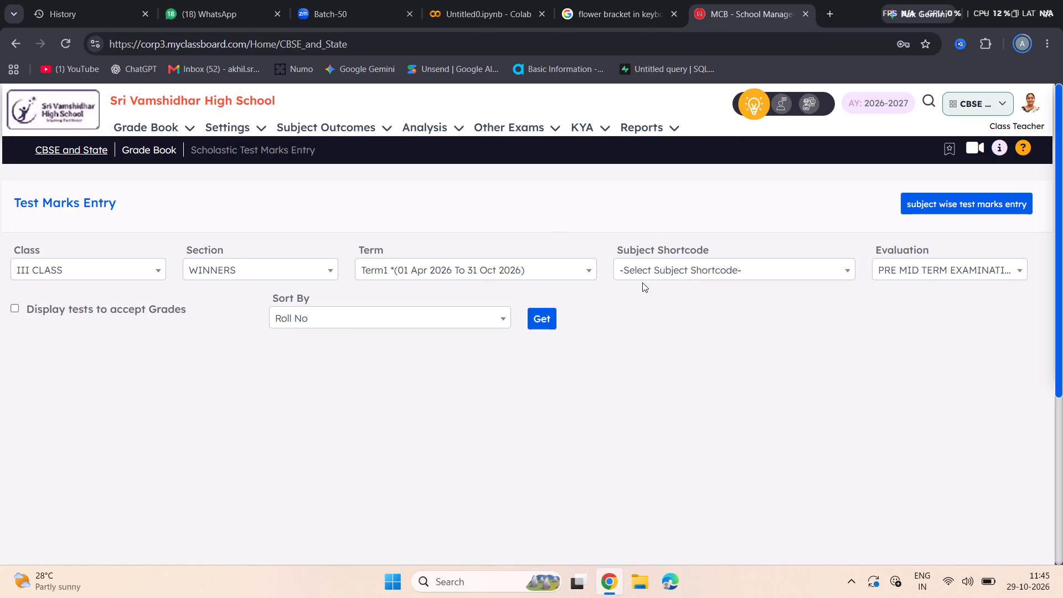
left_click(647, 276)
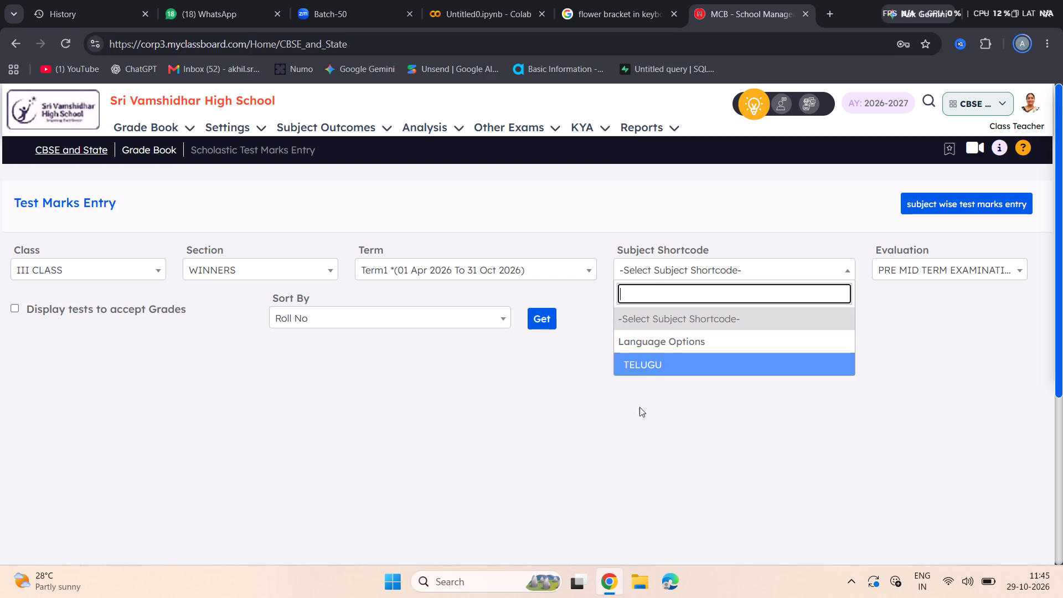
left_click(648, 372)
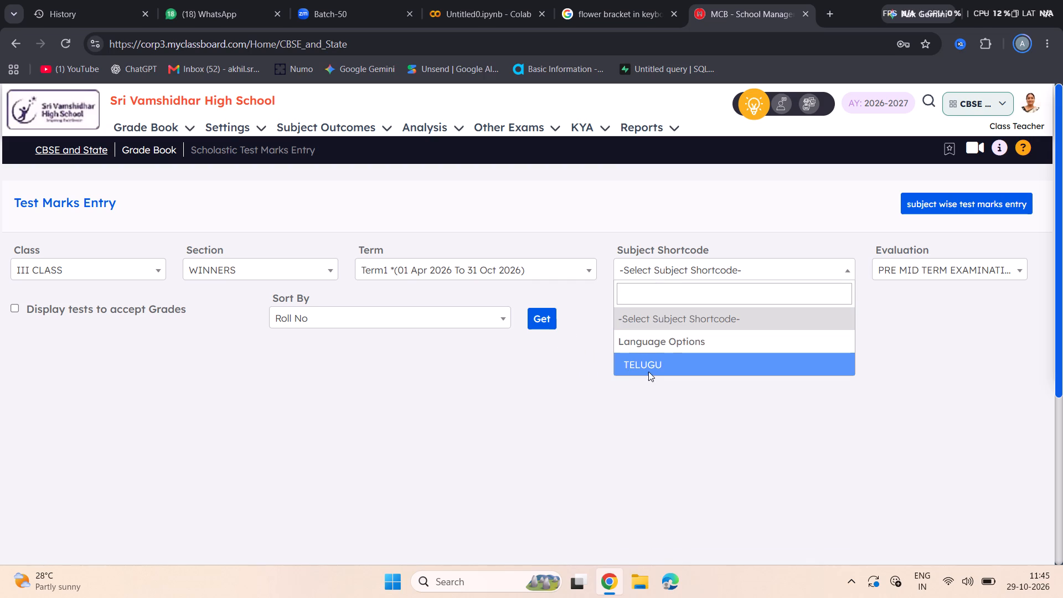
left_click(878, 272)
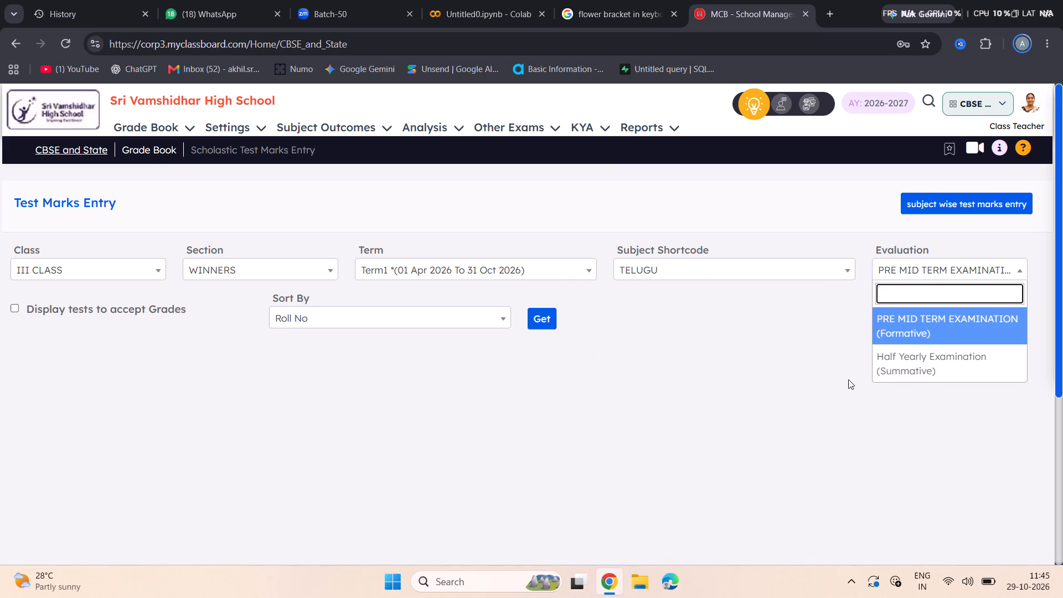
left_click_drag(890, 362, 780, 358)
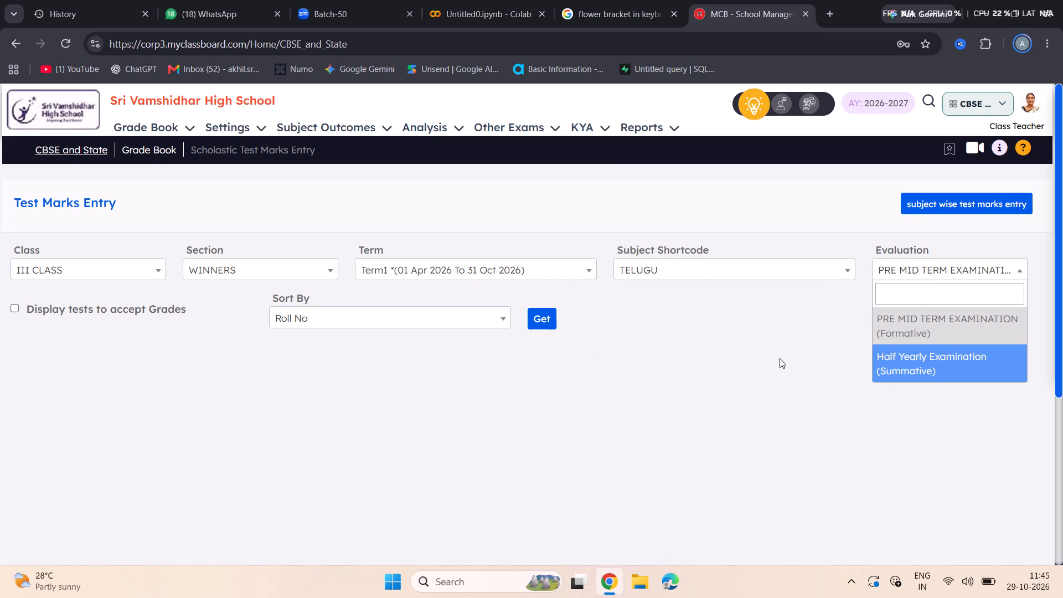
left_click_drag(780, 358, 853, 368)
left_click(905, 368)
left_click(500, 319)
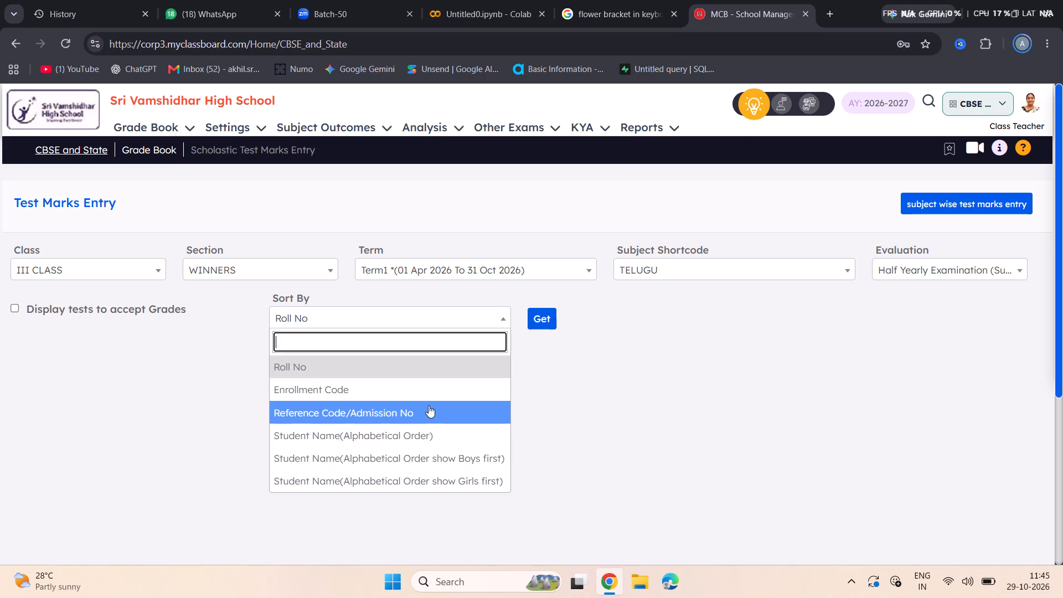
left_click(429, 405)
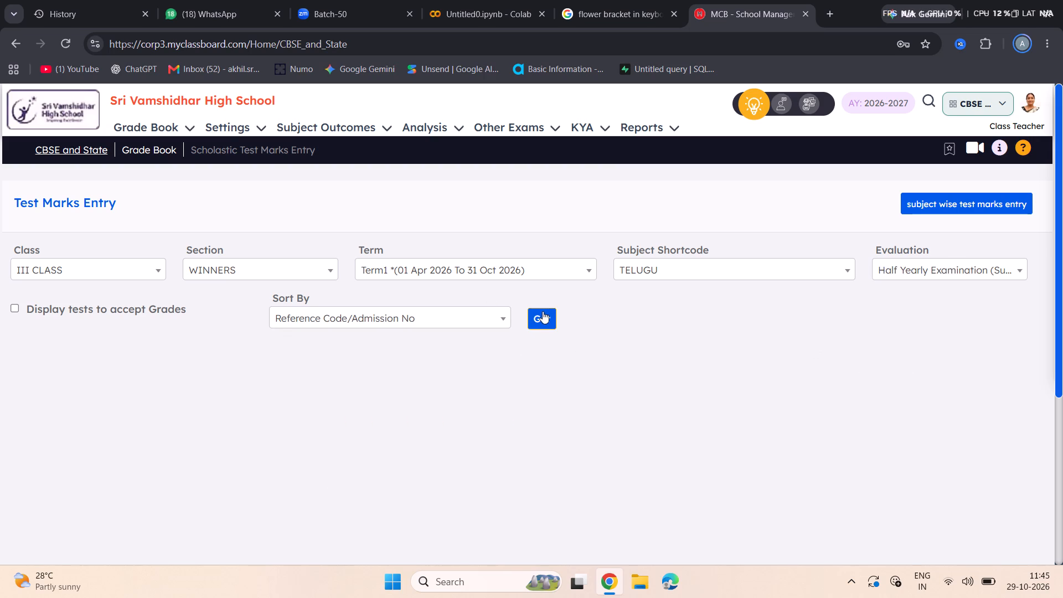
left_click(543, 311)
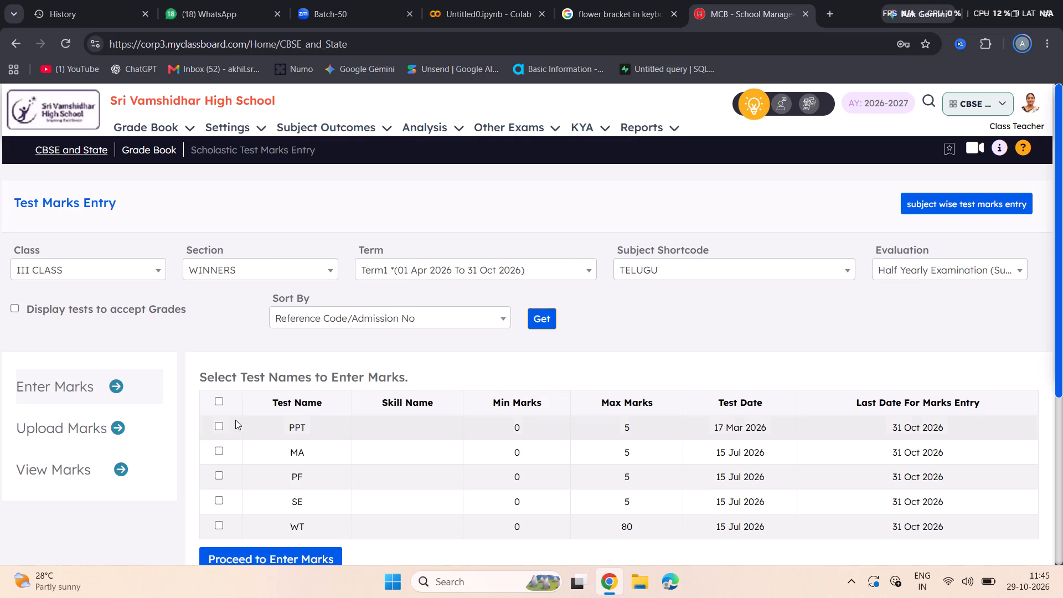
Select all the listed tests and proceed to entering their marks.
left_click(220, 403)
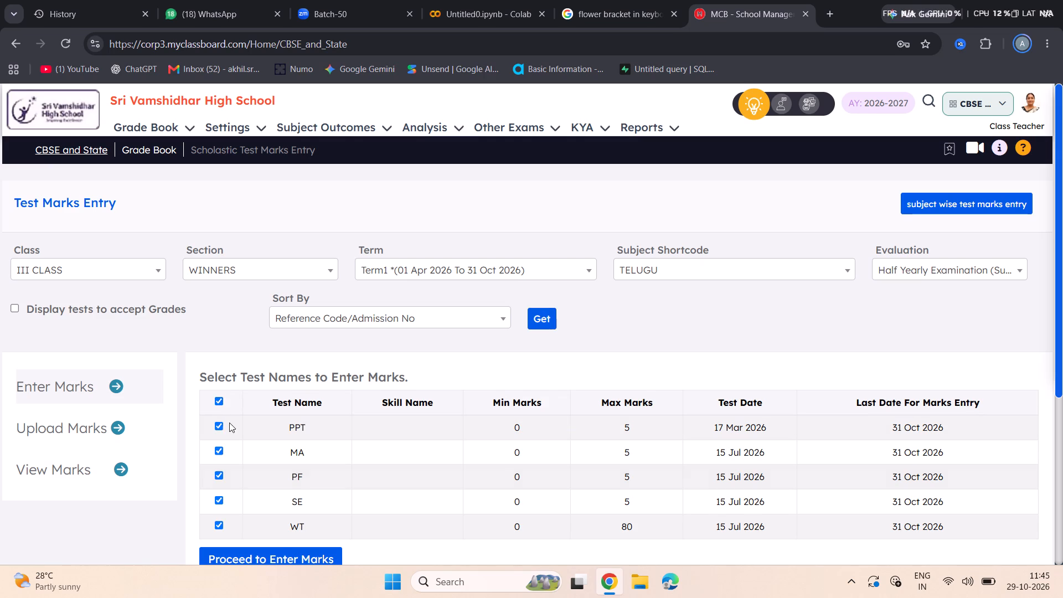
left_click(280, 554)
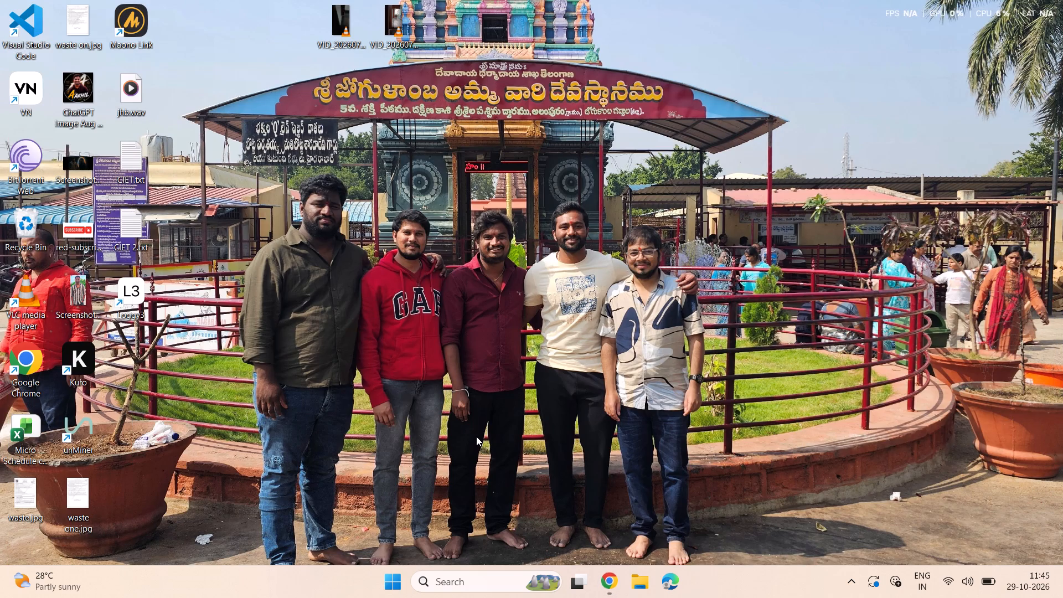
Switch from the desktop back to the Chrome window with the marks entry page.
scroll(476, 436, "down", 3)
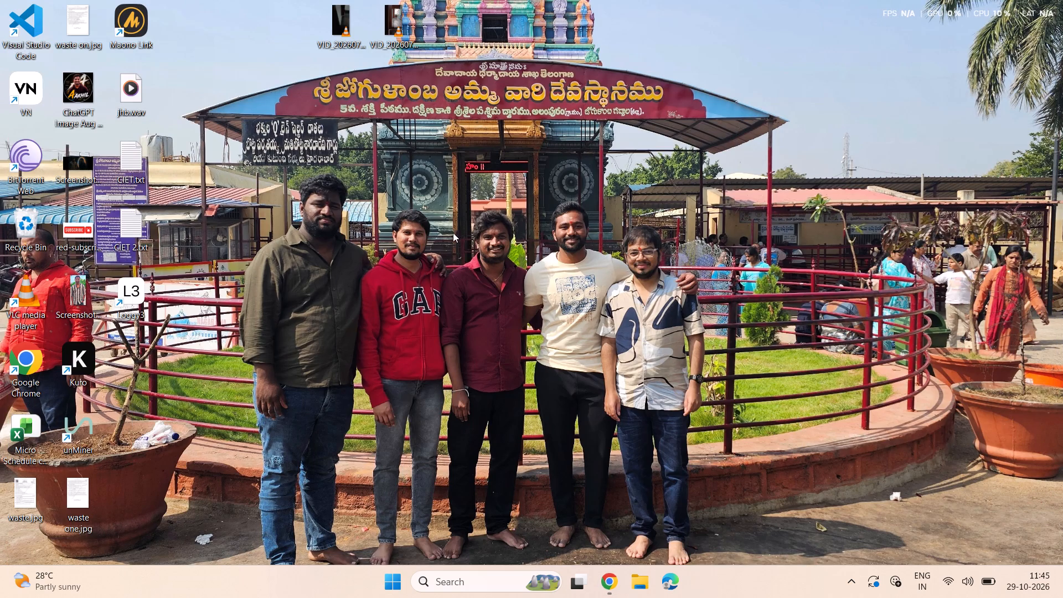
left_click(607, 584)
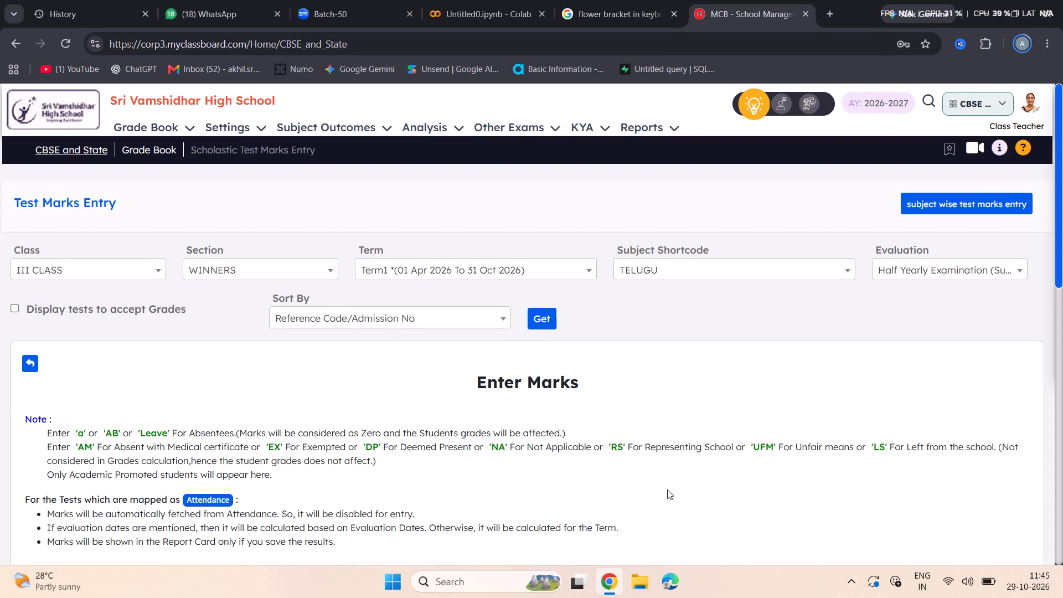
Look through the Half Yearly Examination marks of the III CLASS students, down to the last student, S.No 35.
left_click(1058, 267)
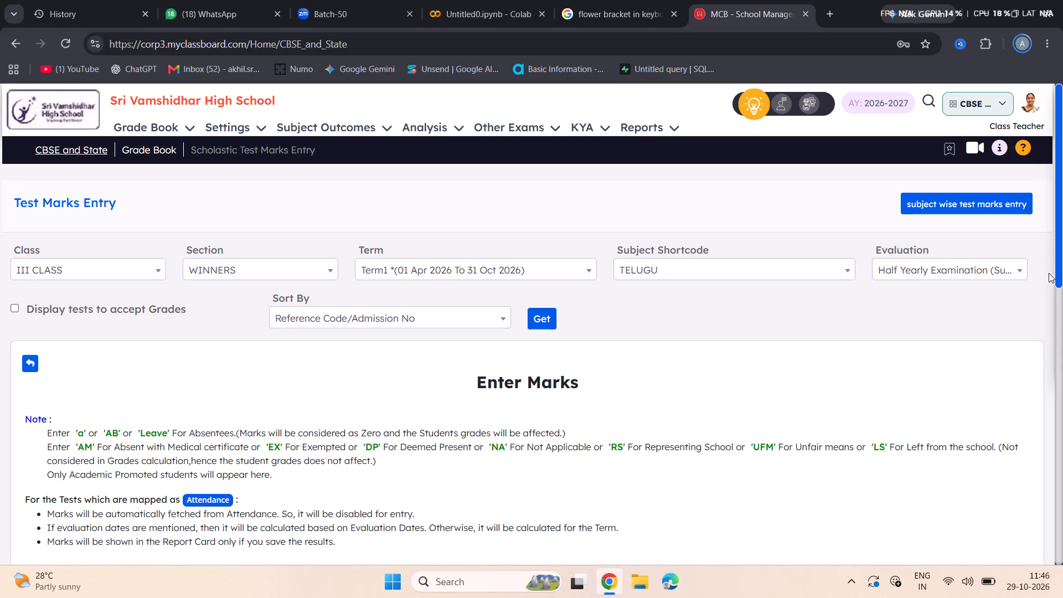
scroll(1059, 279, "up", 1)
scroll(1060, 290, "down", 2)
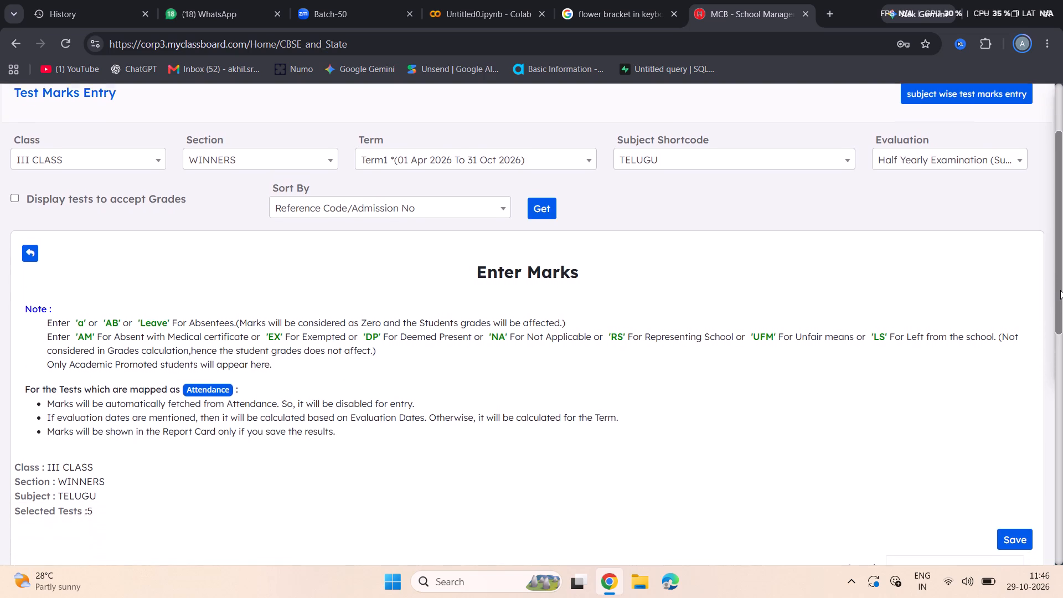
scroll(1060, 290, "down", 4)
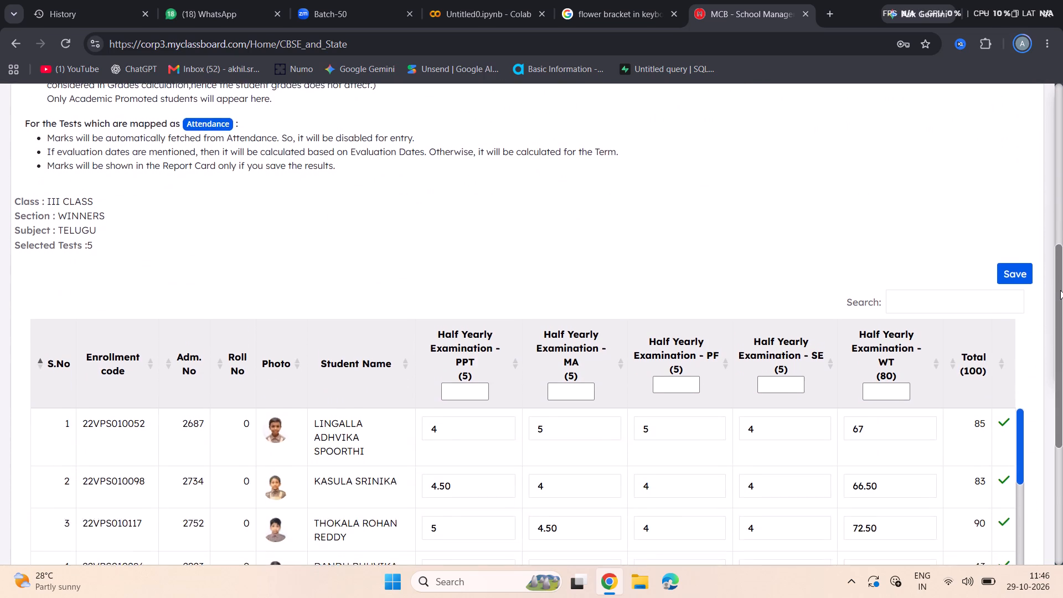
scroll(1060, 290, "down", 2)
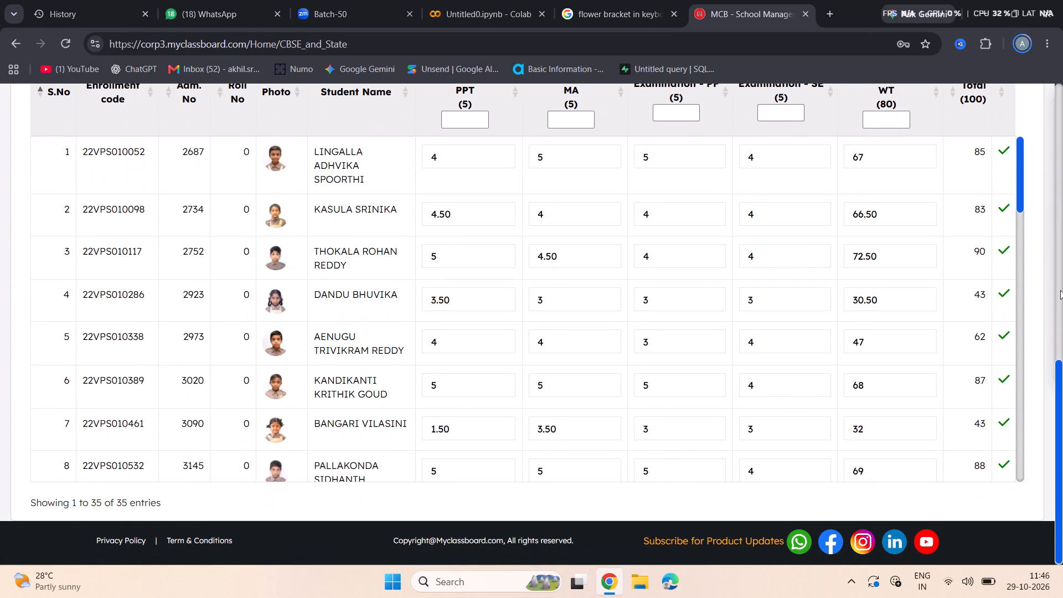
scroll(1060, 290, "down", 3)
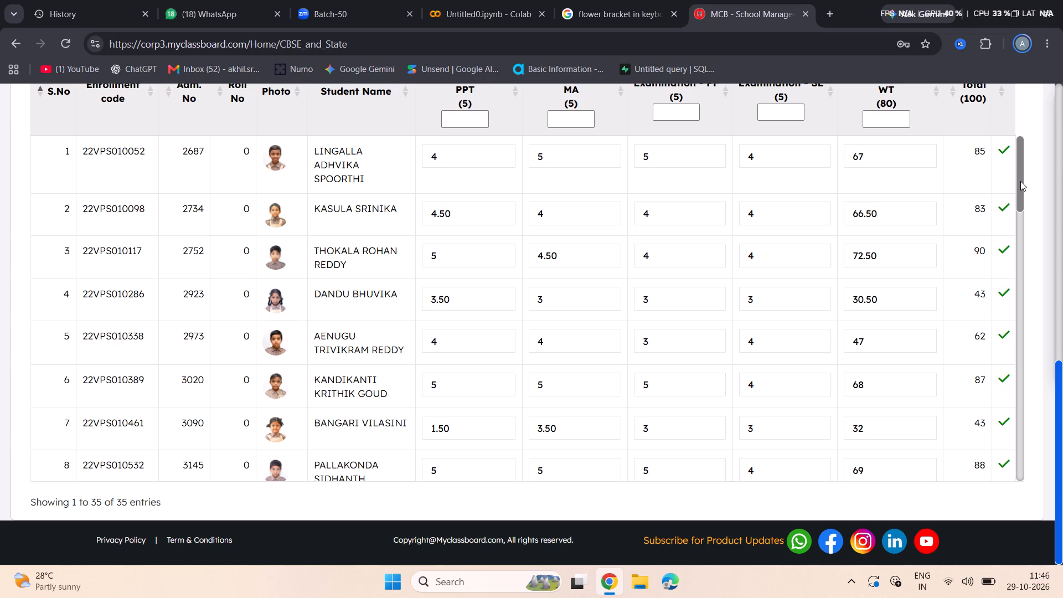
scroll(1020, 181, "down", 1)
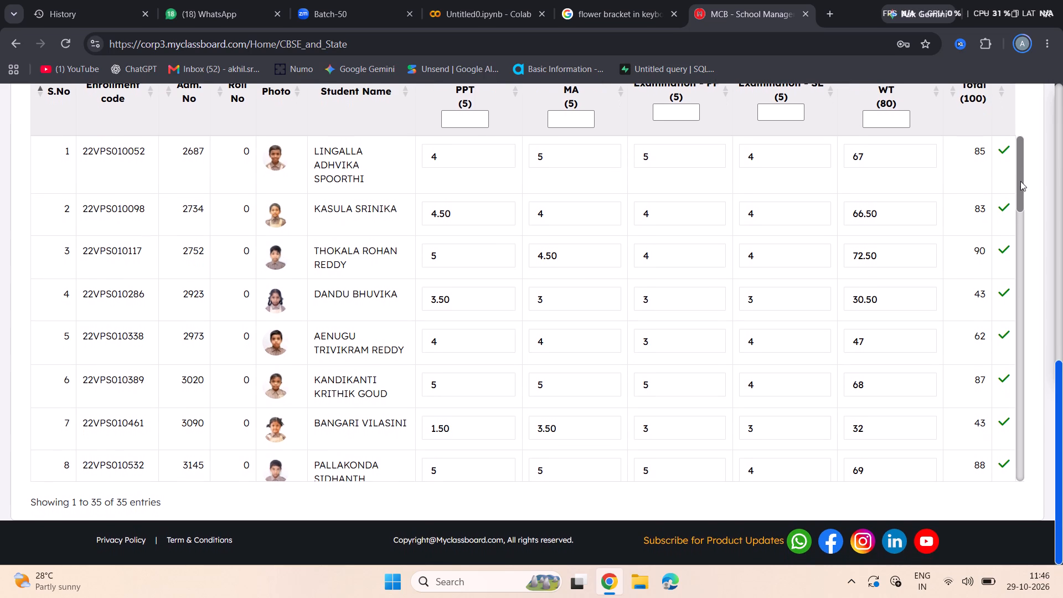
scroll(1020, 181, "down", 4)
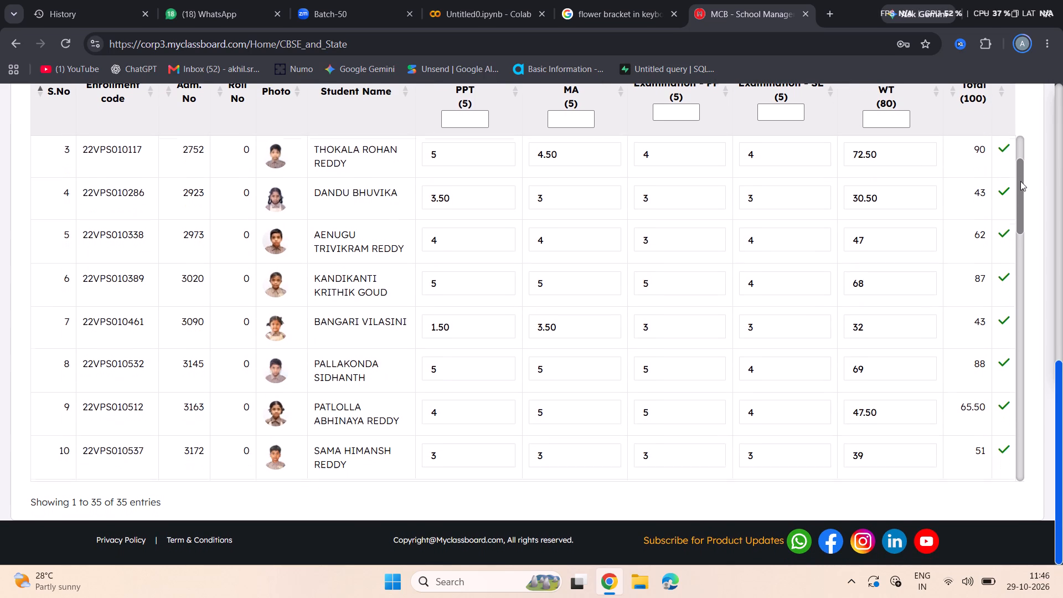
scroll(1020, 181, "down", 4)
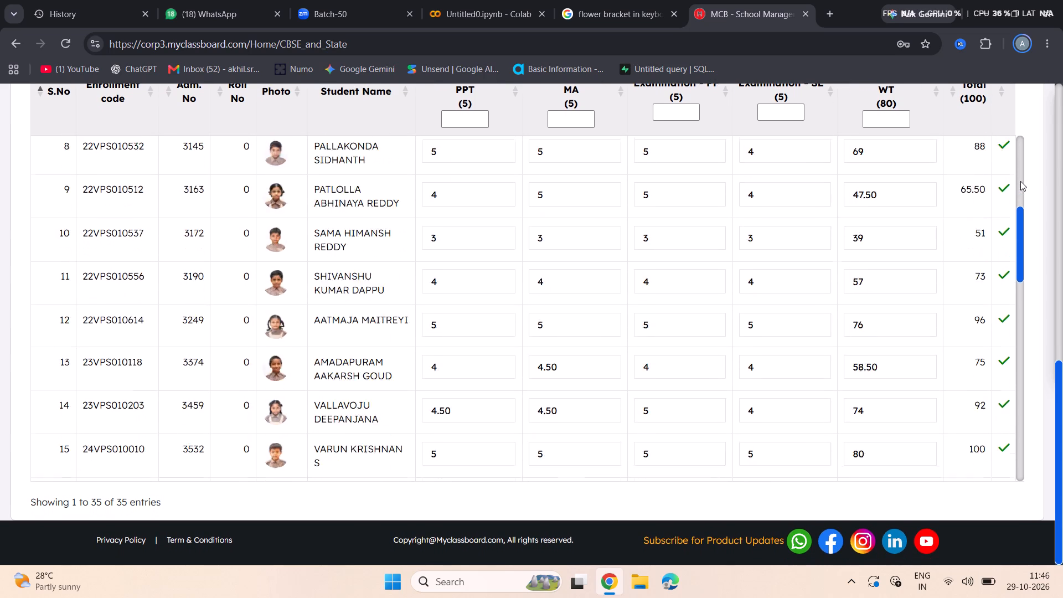
scroll(1020, 181, "down", 4)
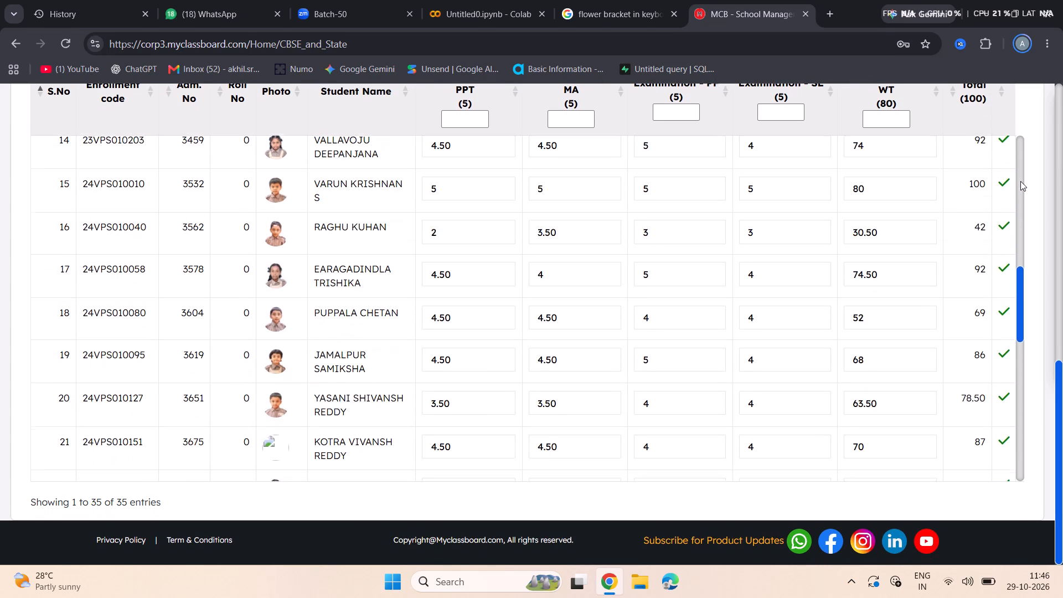
scroll(1020, 181, "down", 2)
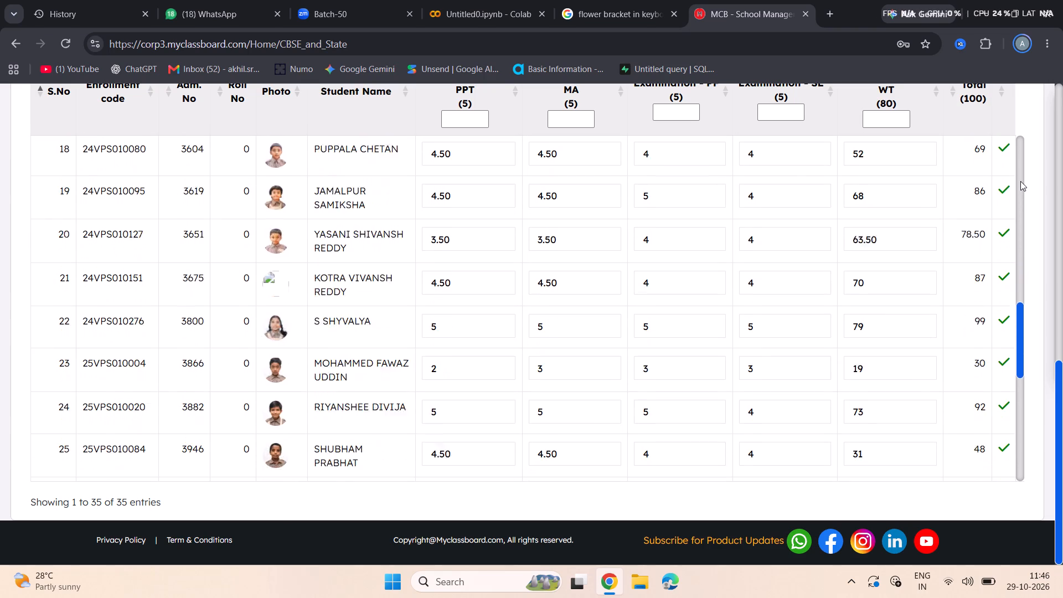
scroll(1020, 181, "down", 3)
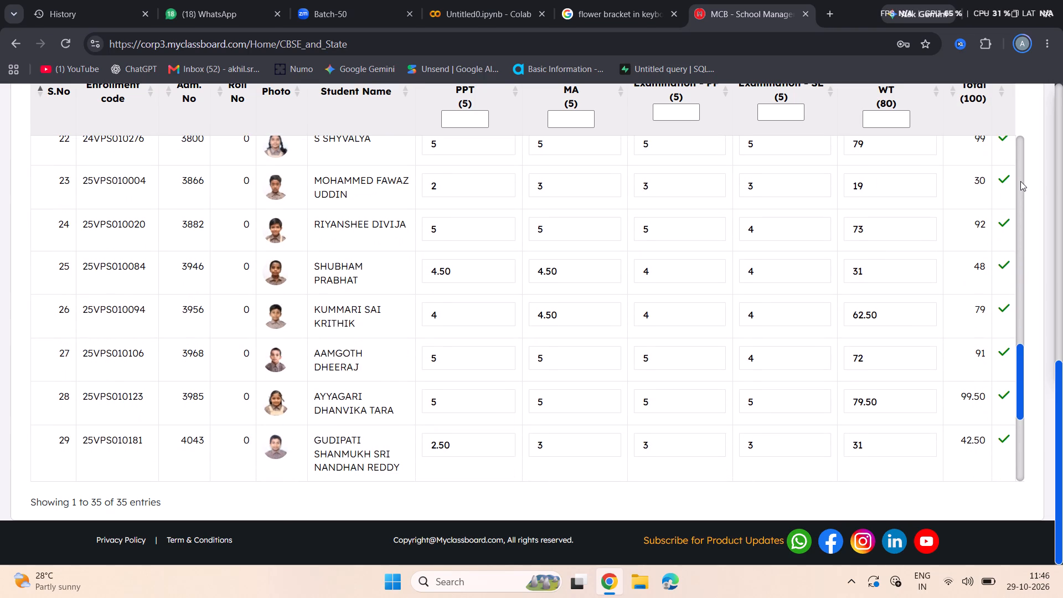
scroll(1020, 181, "down", 6)
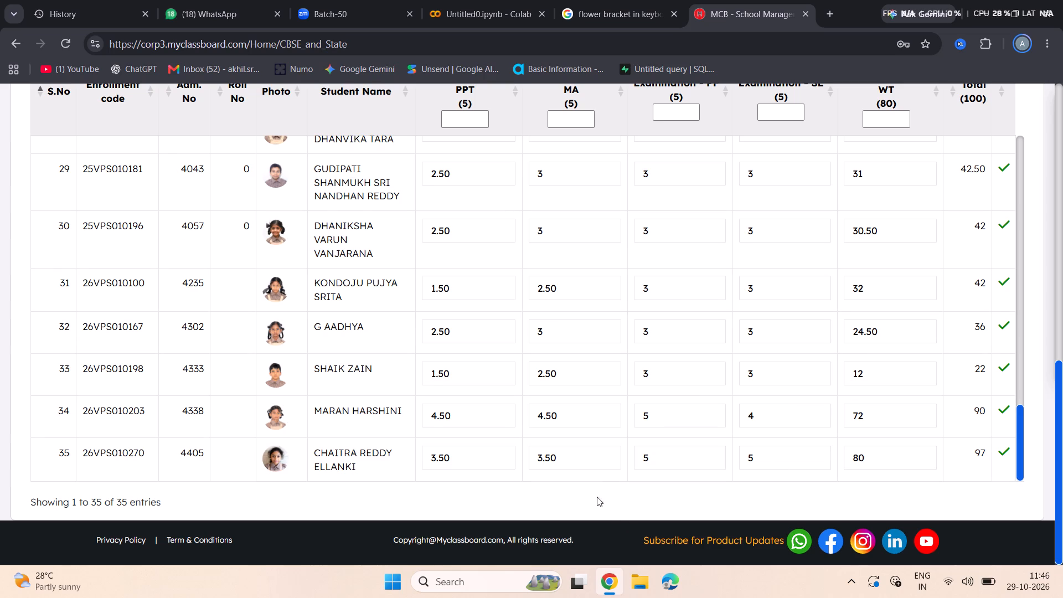
Set the Half Yearly Examination - MA mark of the student at S.No 35 to 5.
left_click(541, 458)
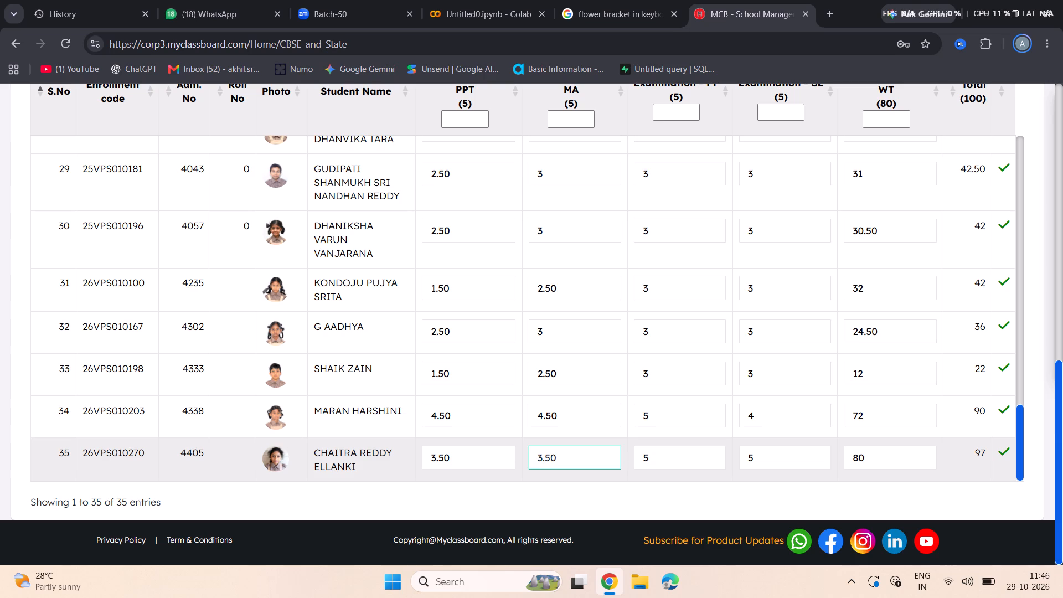
key("BackSpace")
key("4")
key("BackSpace")
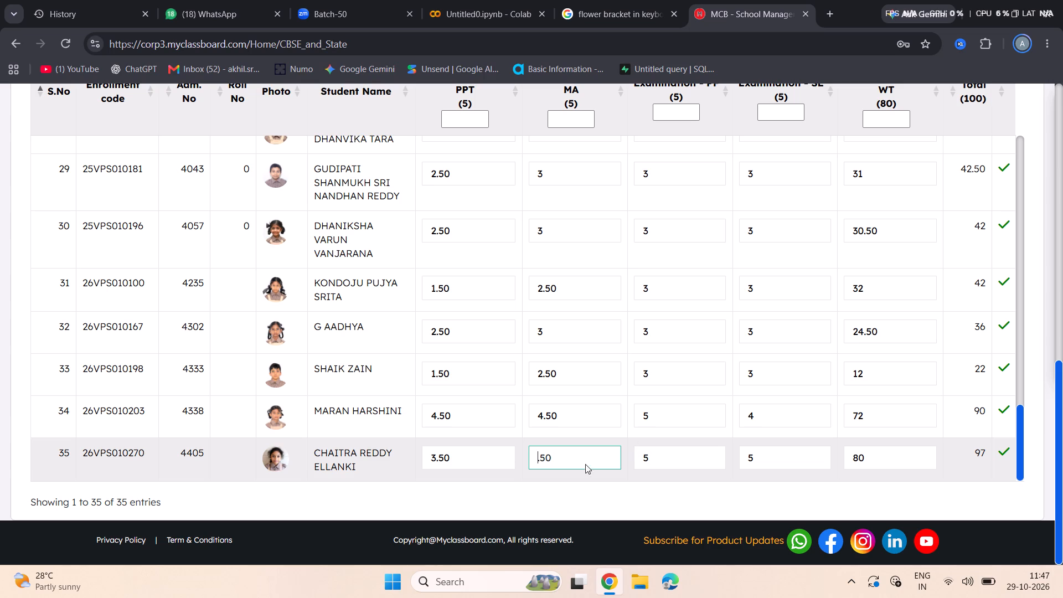
left_click(556, 461)
key("BackSpace")
key("BackSpace")
key("BackSpace")
key("5")
Set the Half Yearly Examination - SE mark of the student at S.No 35 to 4.5.
left_click(745, 458)
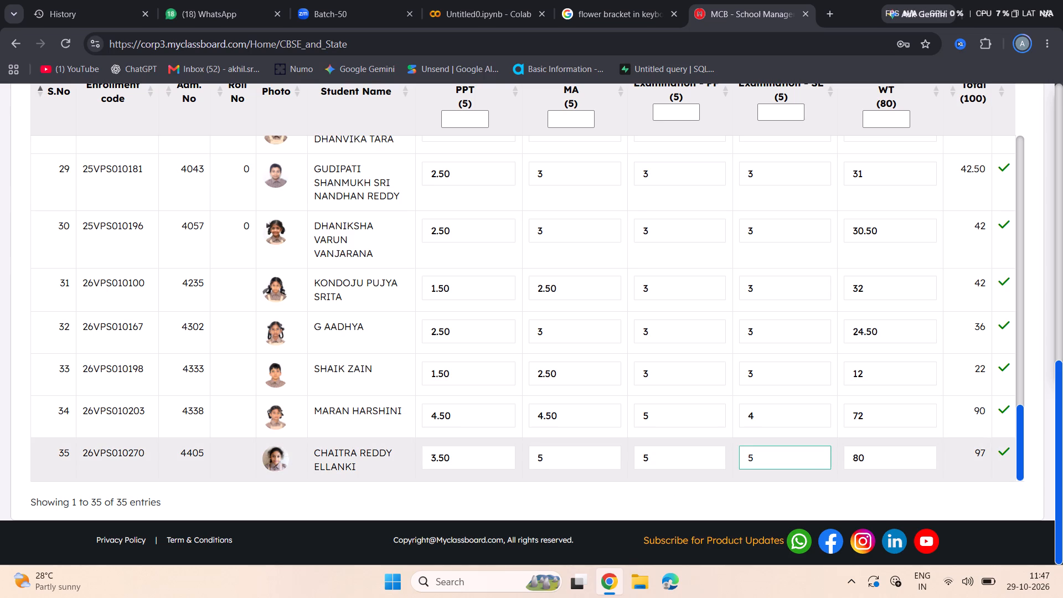
key("4")
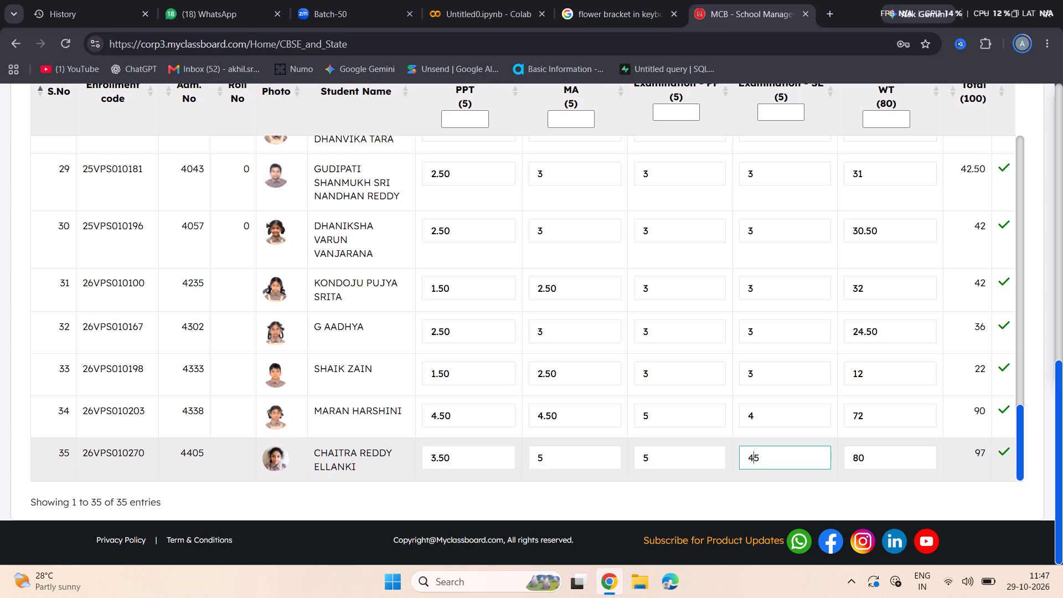
key("period")
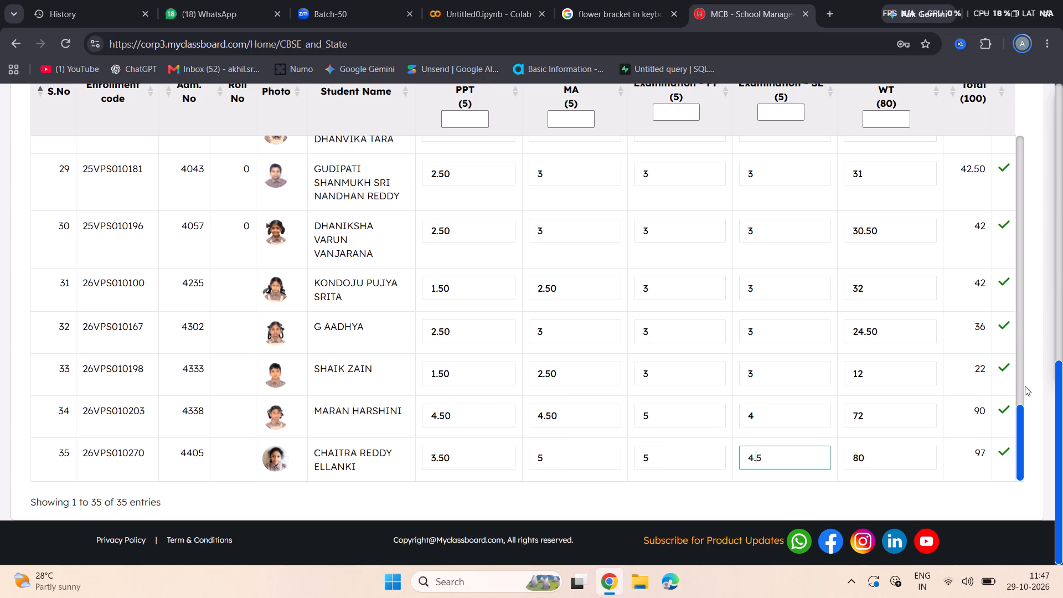
Save the edited Telugu marks and dismiss the save message.
scroll(1024, 385, "down", 4)
scroll(1008, 434, "up", 1)
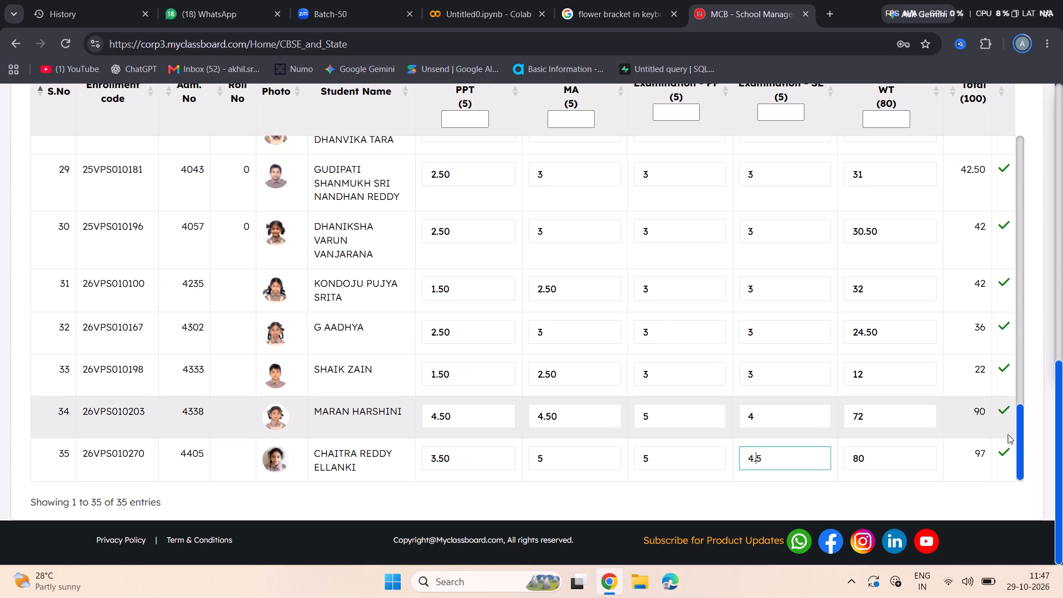
scroll(1008, 434, "up", 5)
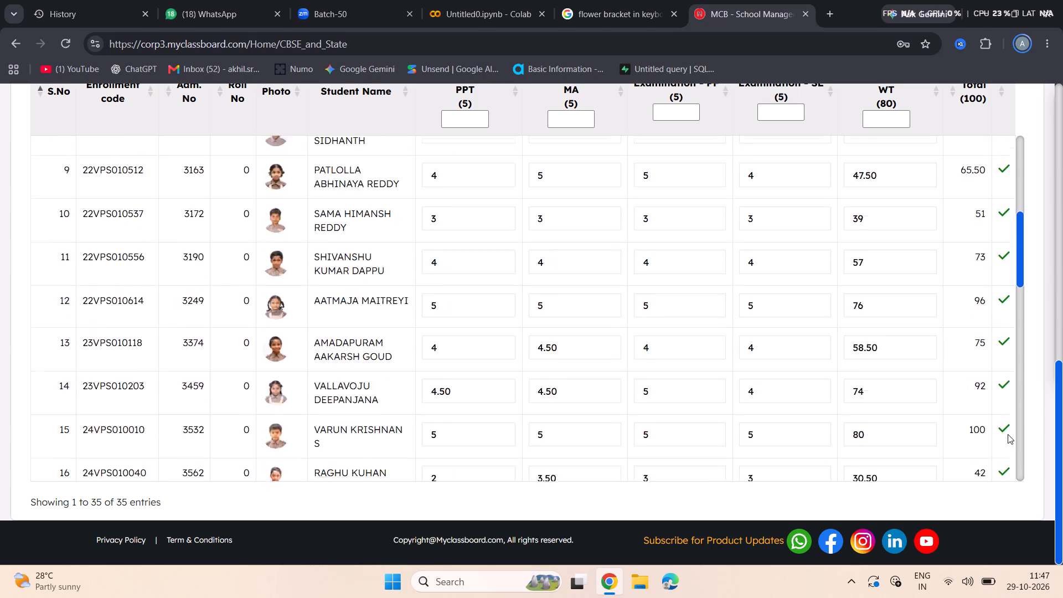
scroll(1008, 434, "up", 5)
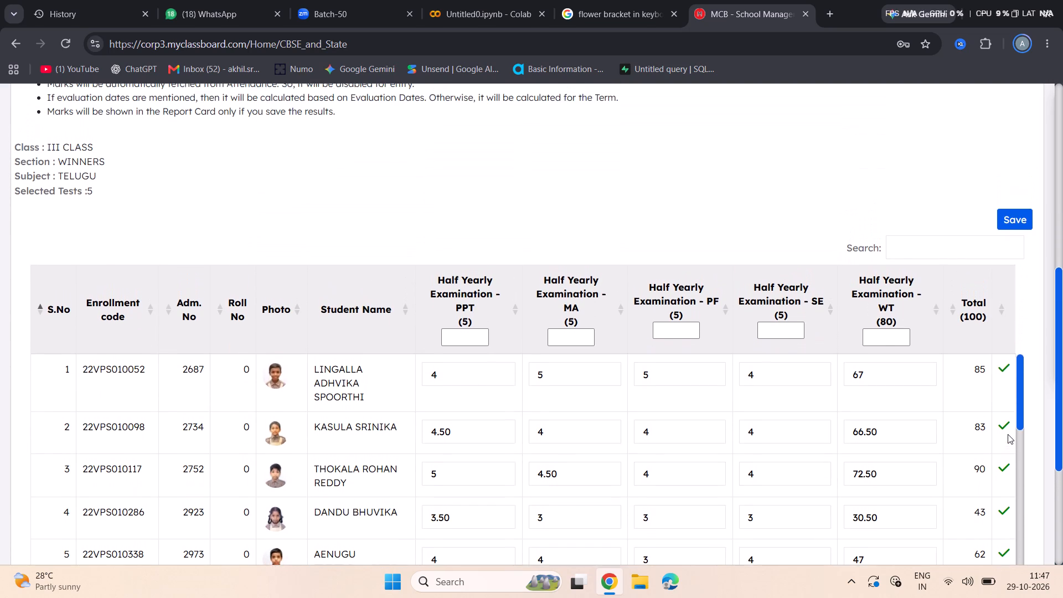
left_click(1009, 217)
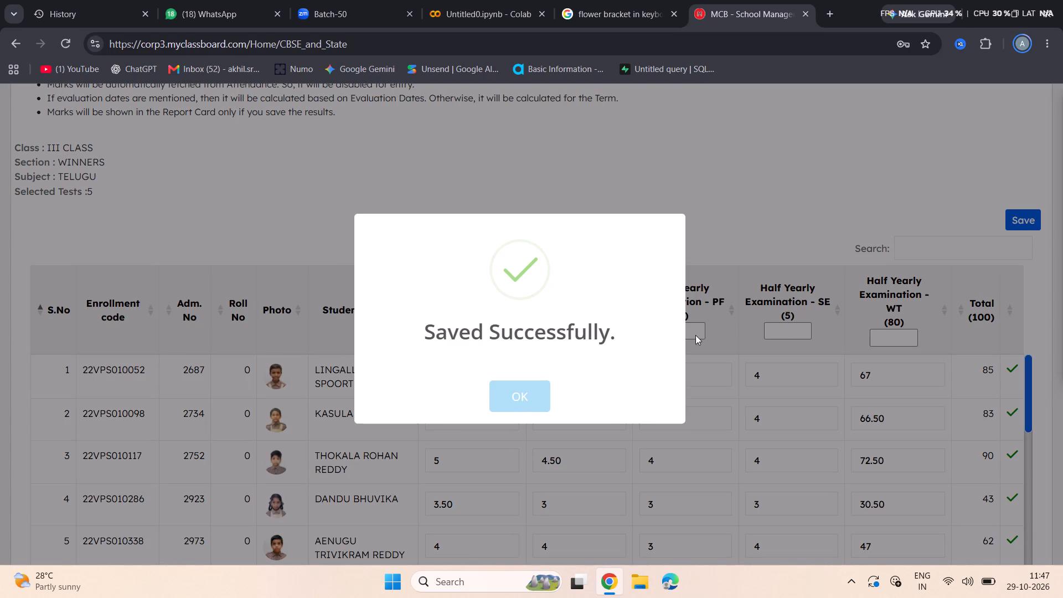
left_click(535, 407)
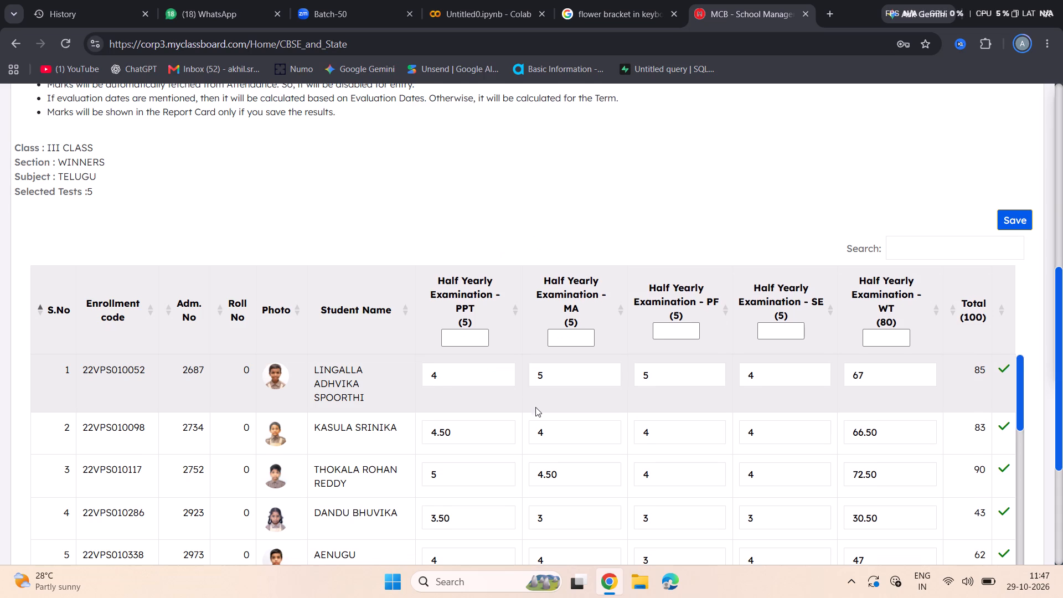
Set the Half Yearly Examination - SE mark of the student at S.No 9 to 4.5.
scroll(535, 374, "down", 1)
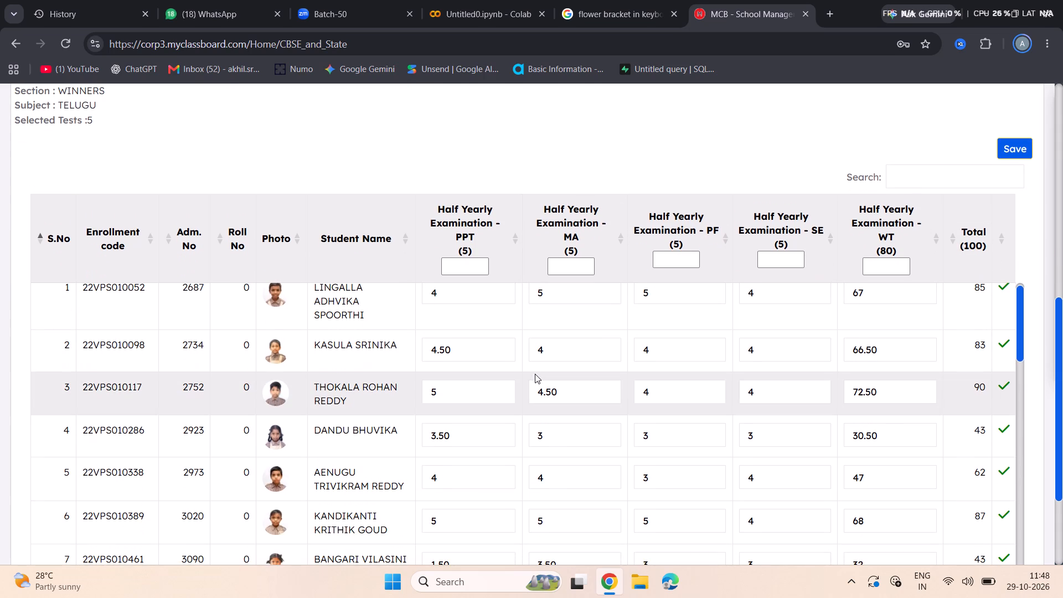
scroll(535, 374, "down", 2)
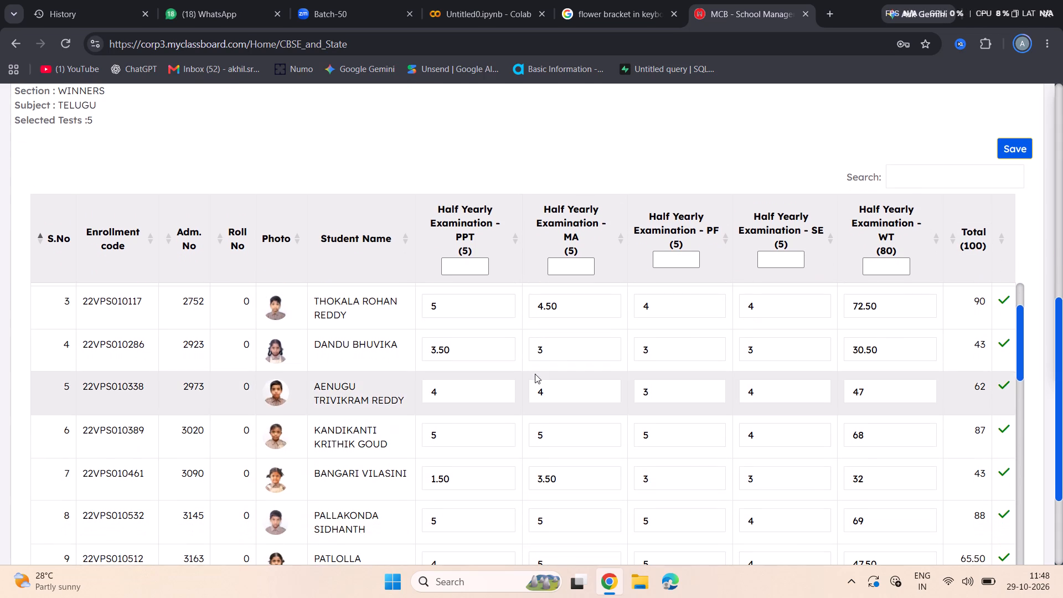
scroll(535, 374, "down", 1)
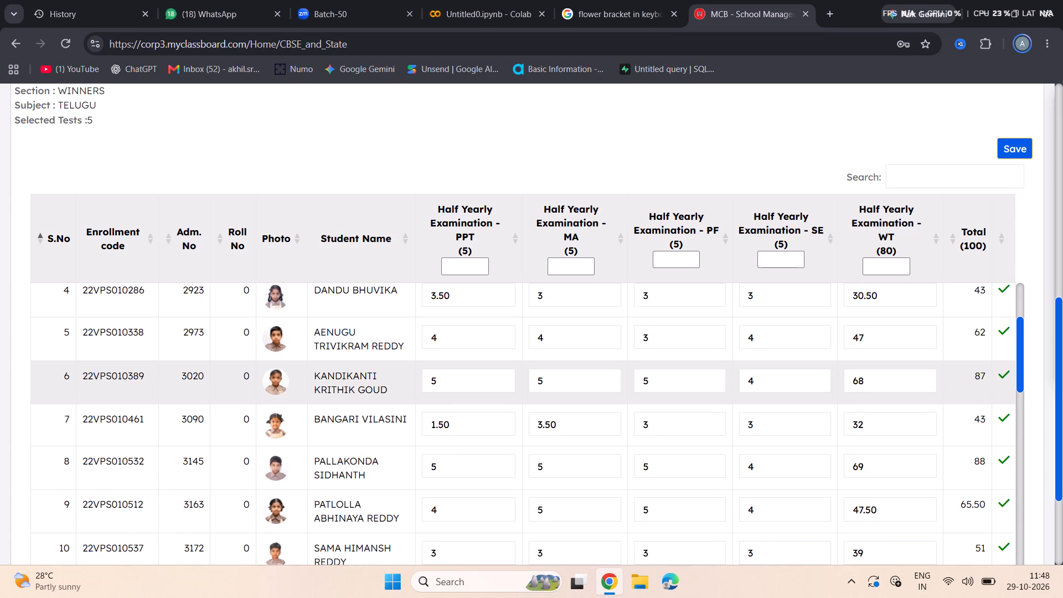
scroll(535, 374, "down", 1)
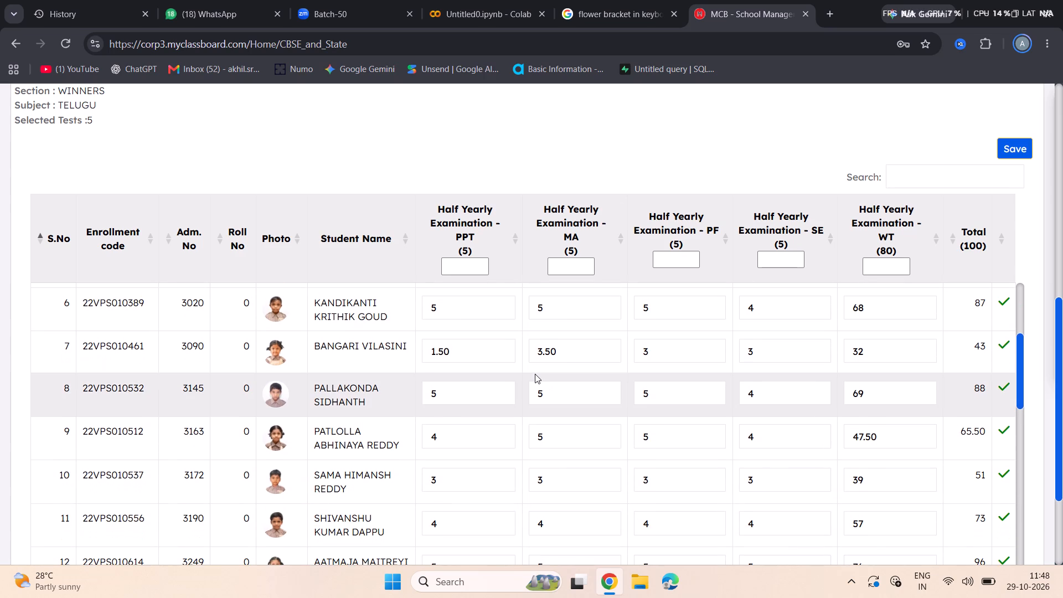
scroll(535, 374, "down", 1)
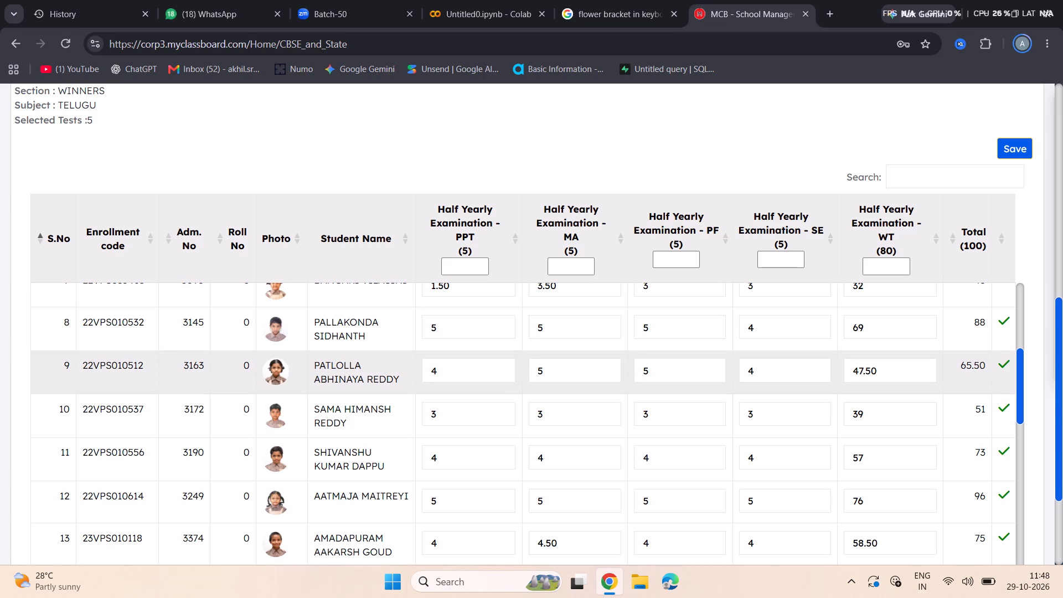
left_click(754, 372)
type(".5")
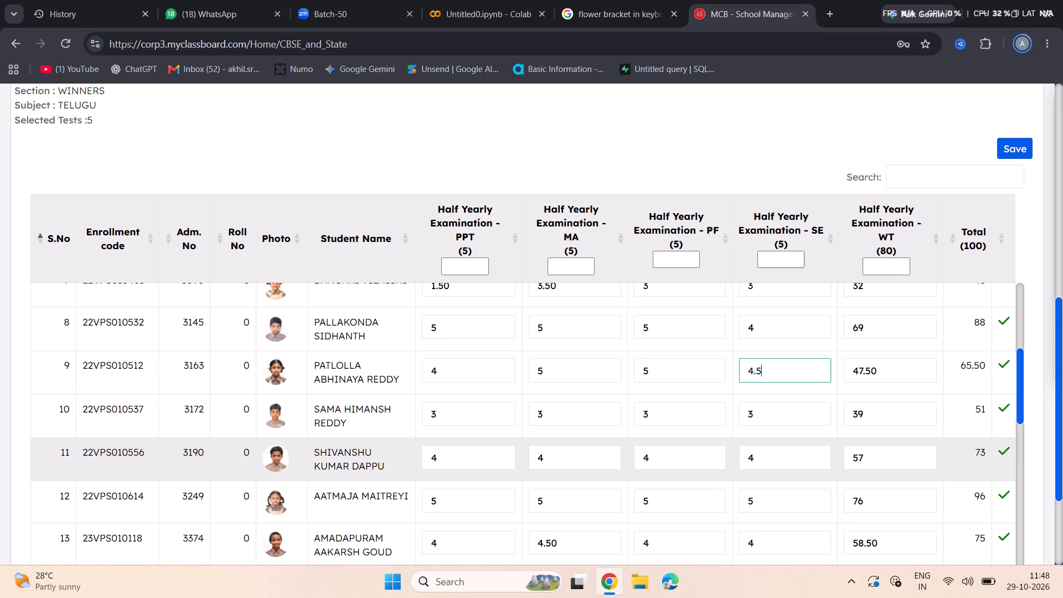
Set the Half Yearly Examination - MA mark of the student at S.No 20 to 4.
scroll(776, 451, "down", 1)
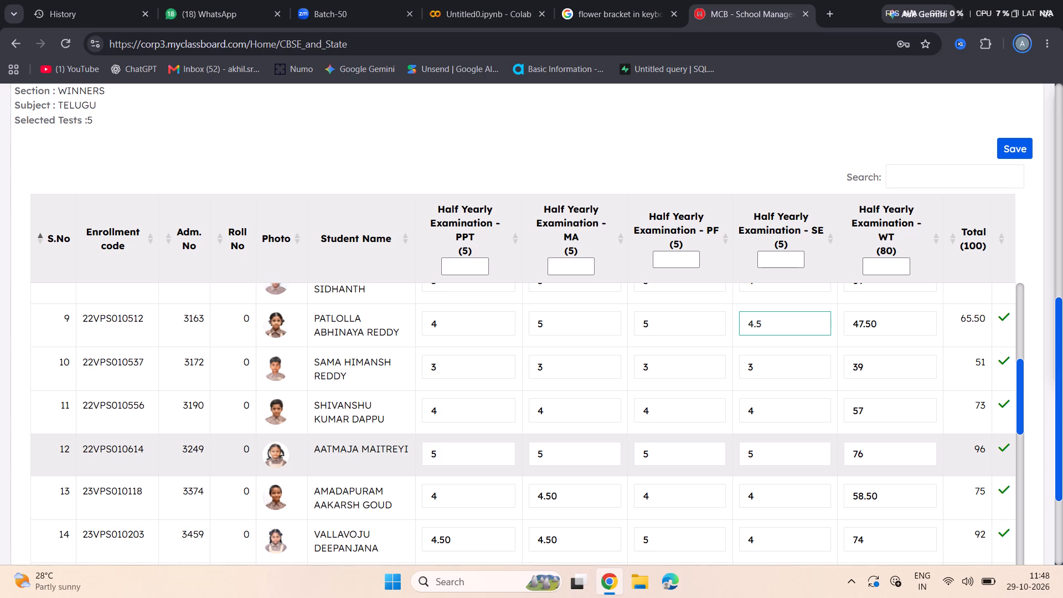
scroll(776, 451, "down", 1)
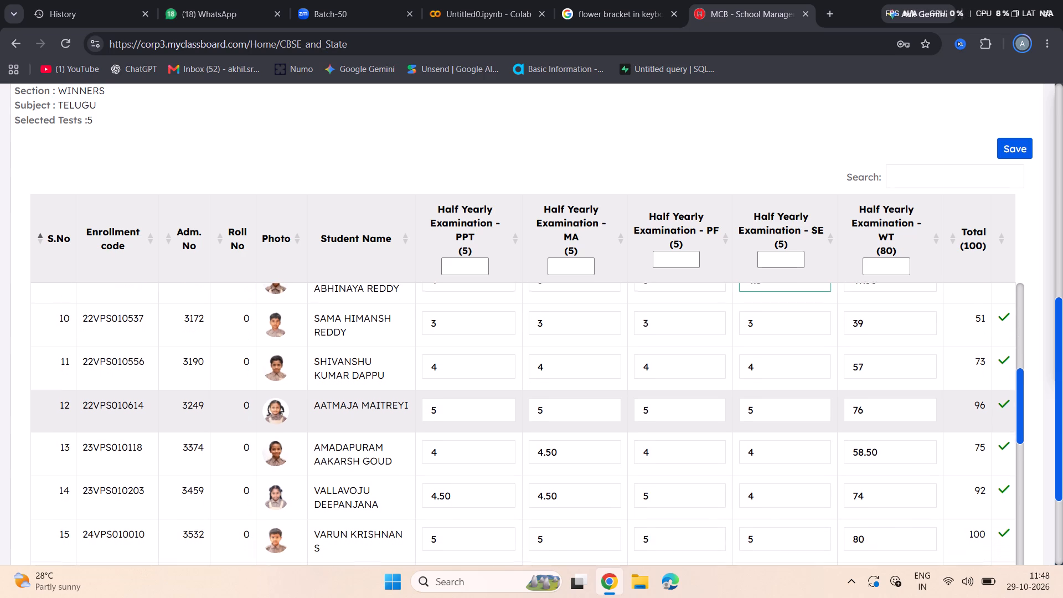
scroll(776, 451, "down", 1)
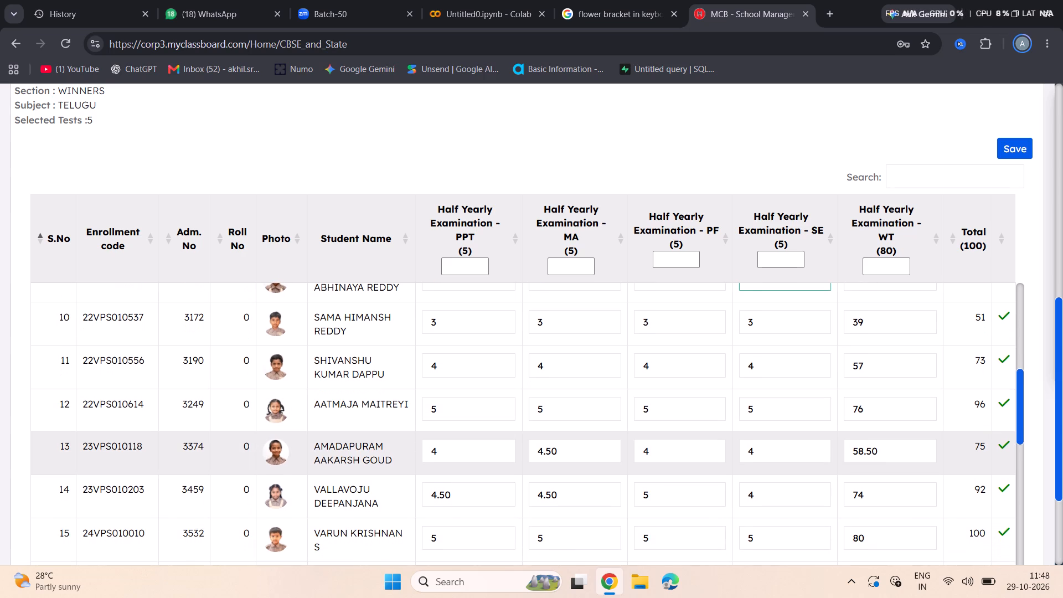
scroll(776, 451, "down", 1)
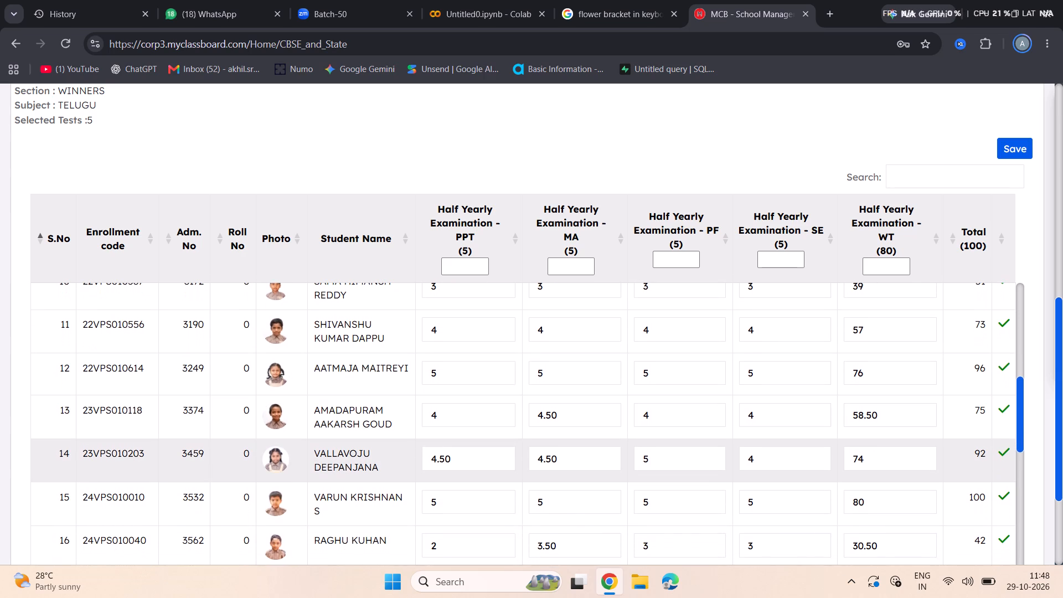
scroll(776, 451, "down", 1)
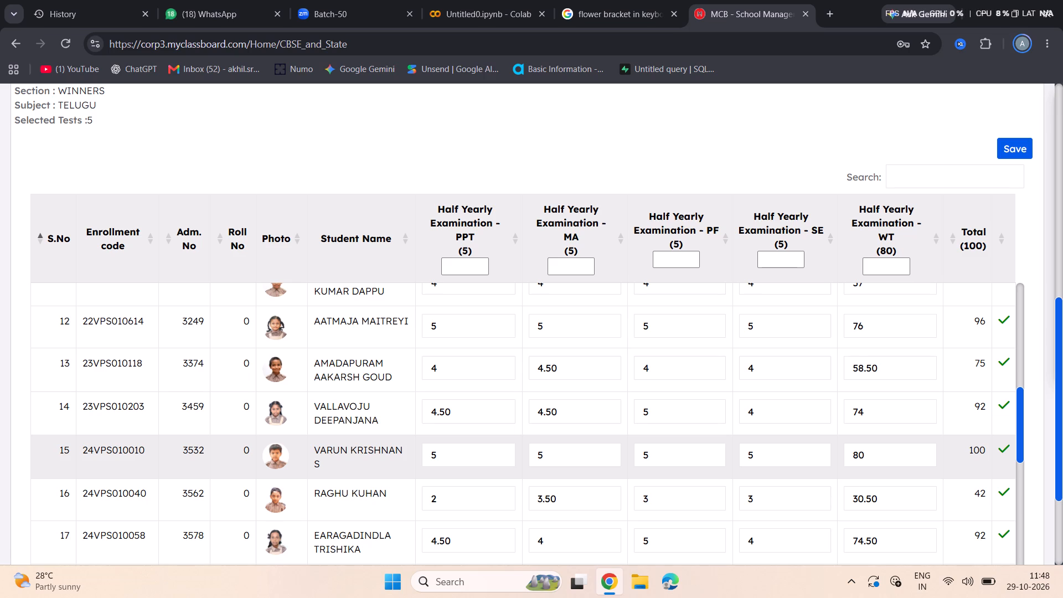
scroll(776, 451, "down", 1)
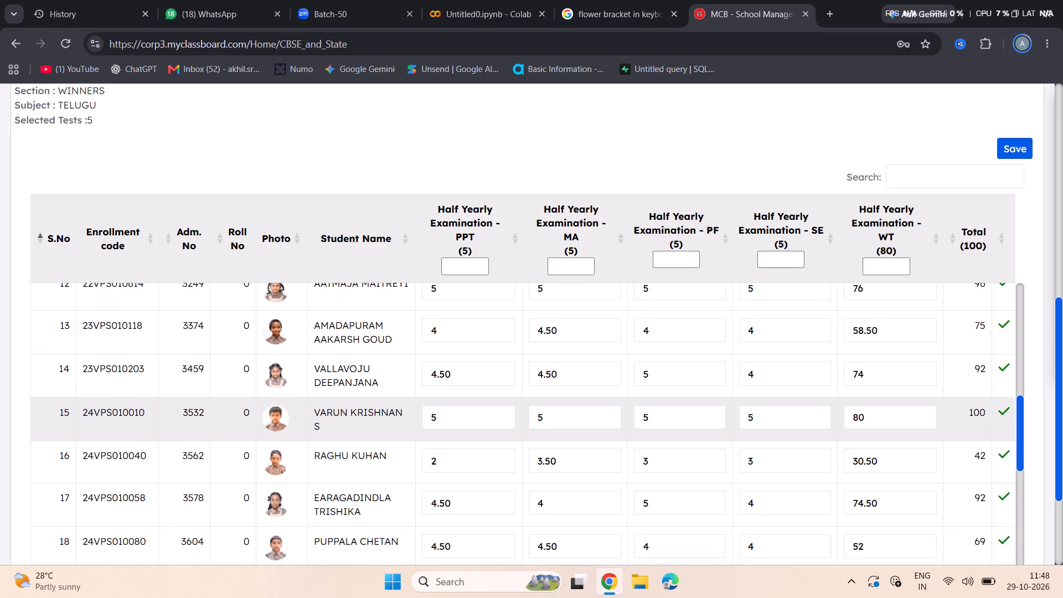
scroll(776, 451, "down", 1)
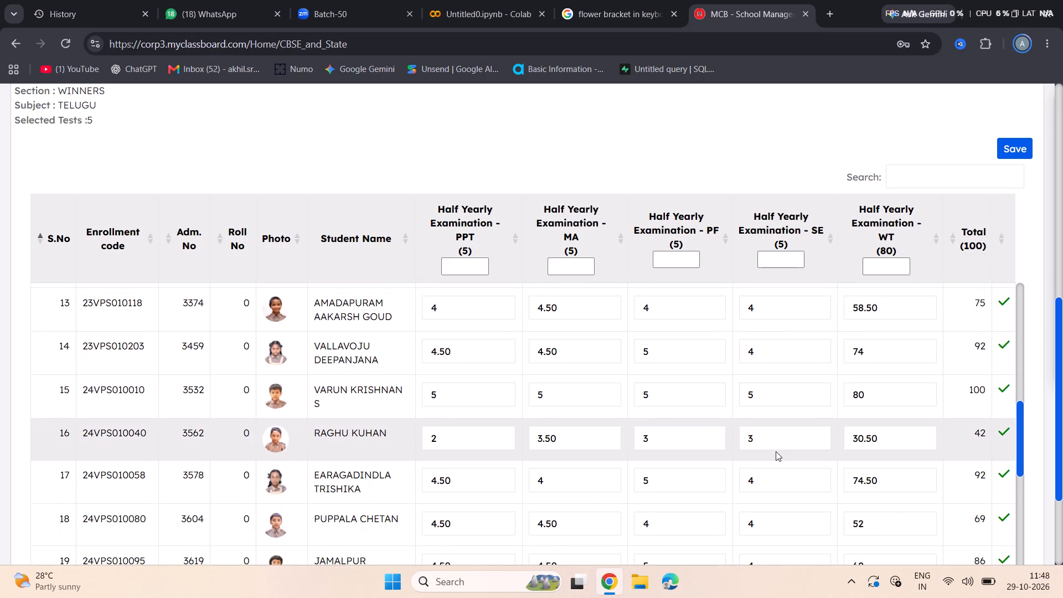
scroll(776, 451, "down", 1)
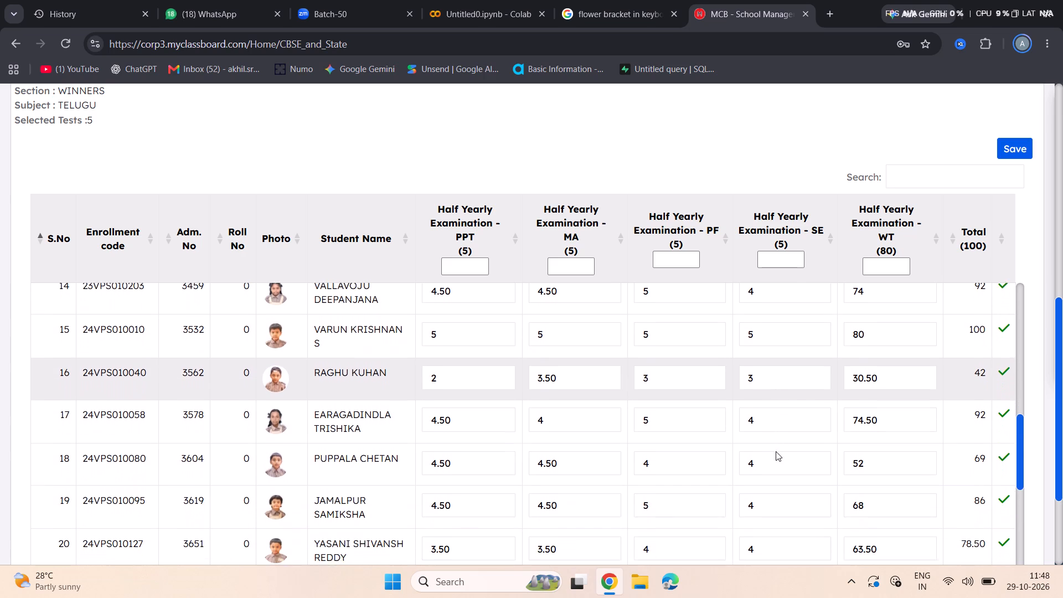
scroll(776, 451, "down", 1)
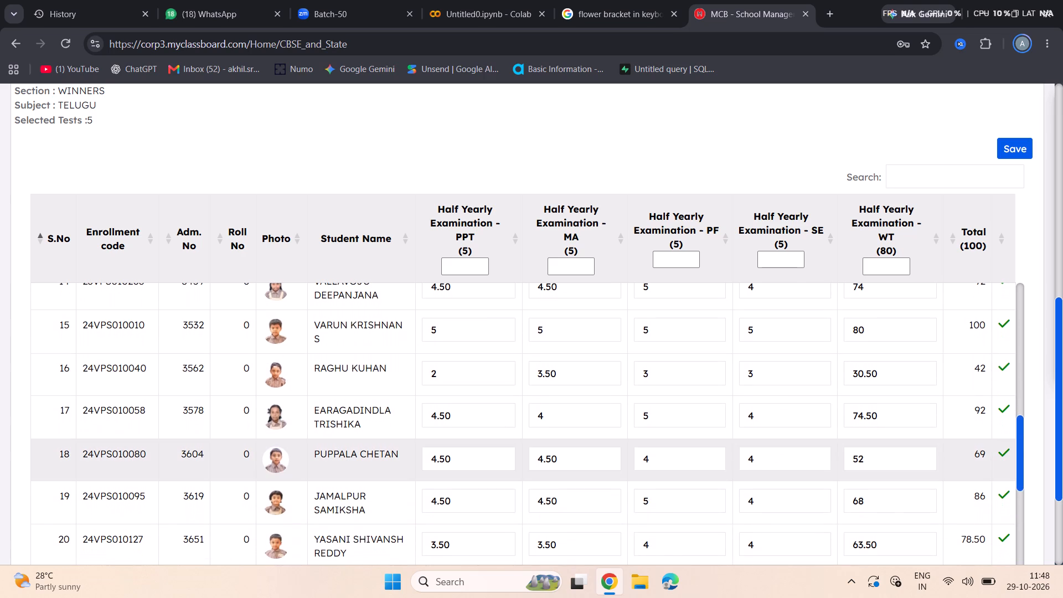
scroll(776, 451, "down", 2)
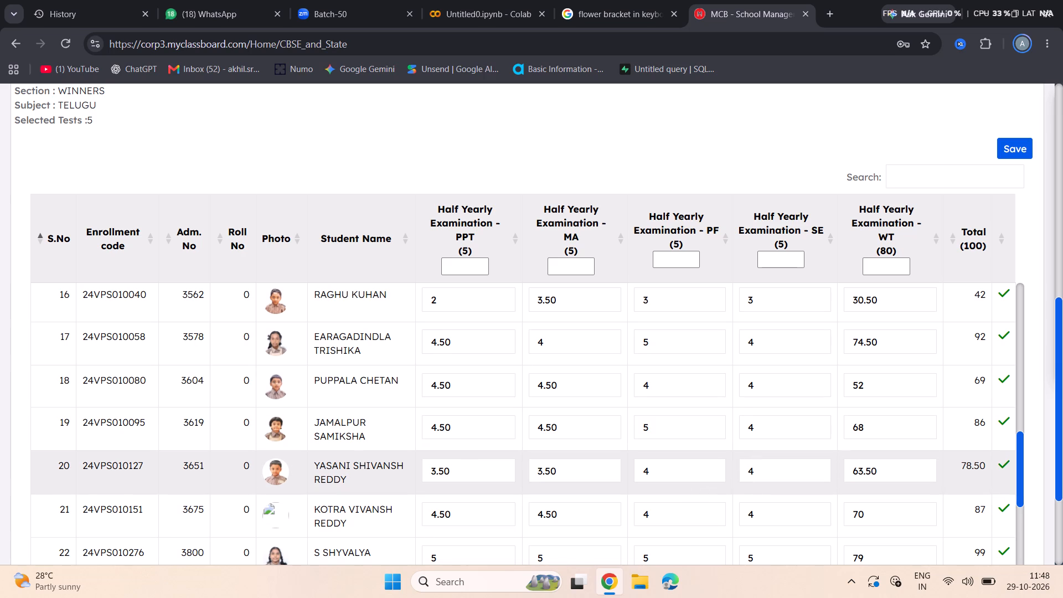
left_click(755, 470)
left_click(655, 472)
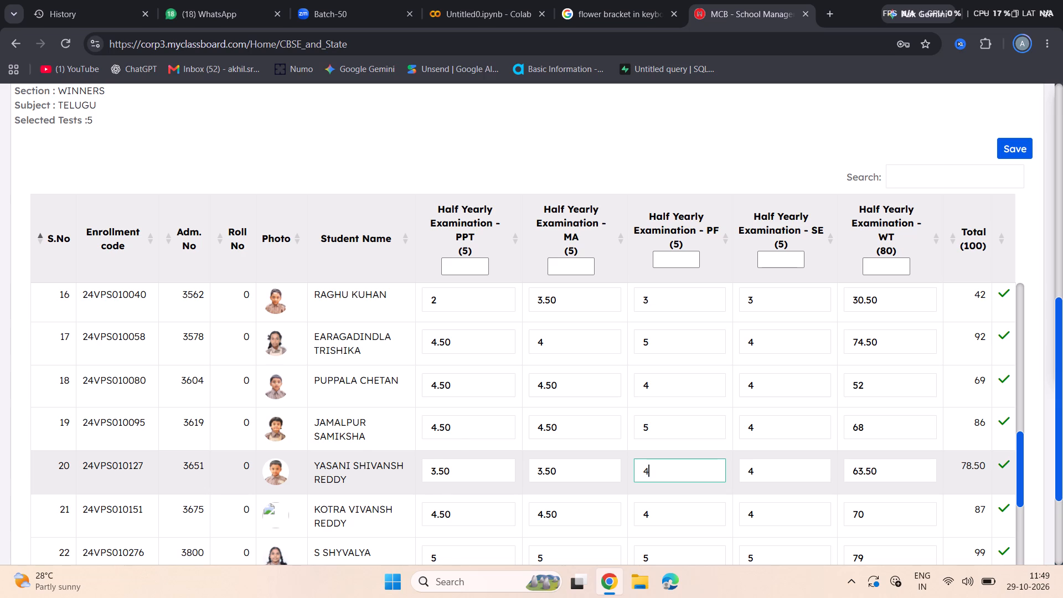
left_click(557, 472)
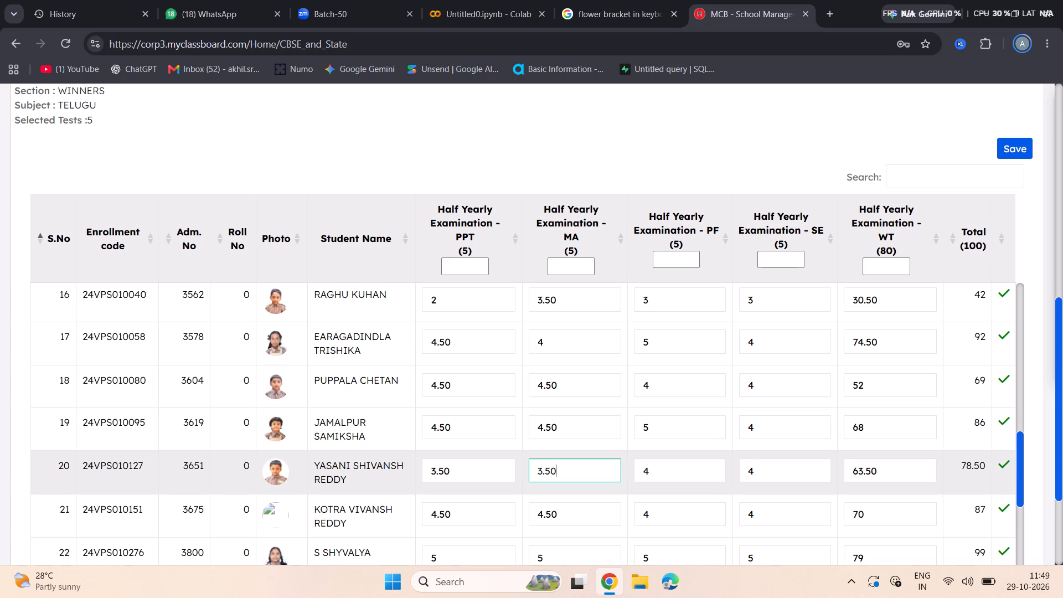
key("BackSpace")
key("BackSpace")
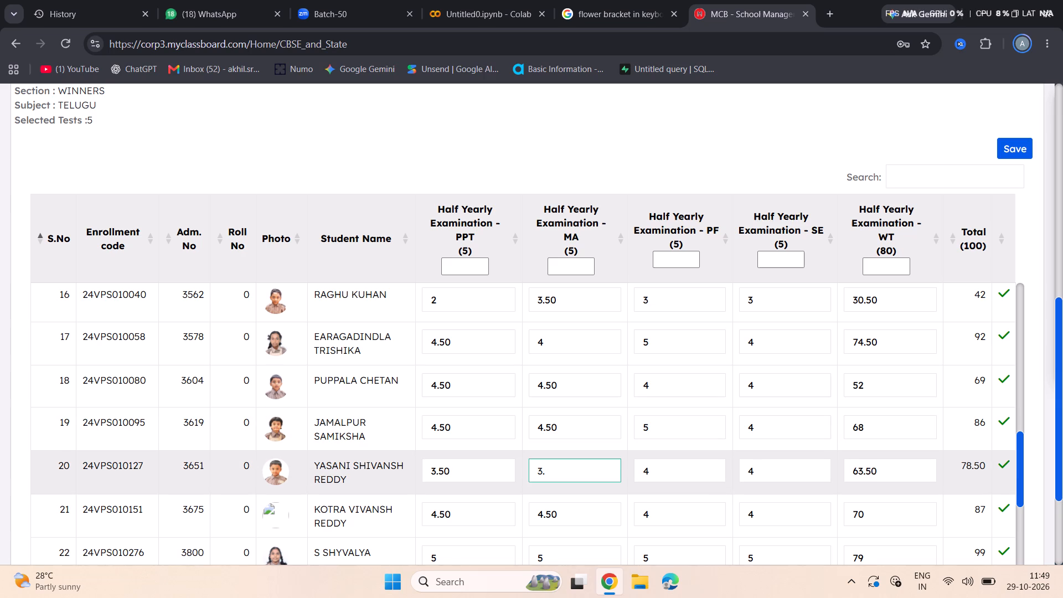
key("BackSpace")
key("BackSpace")
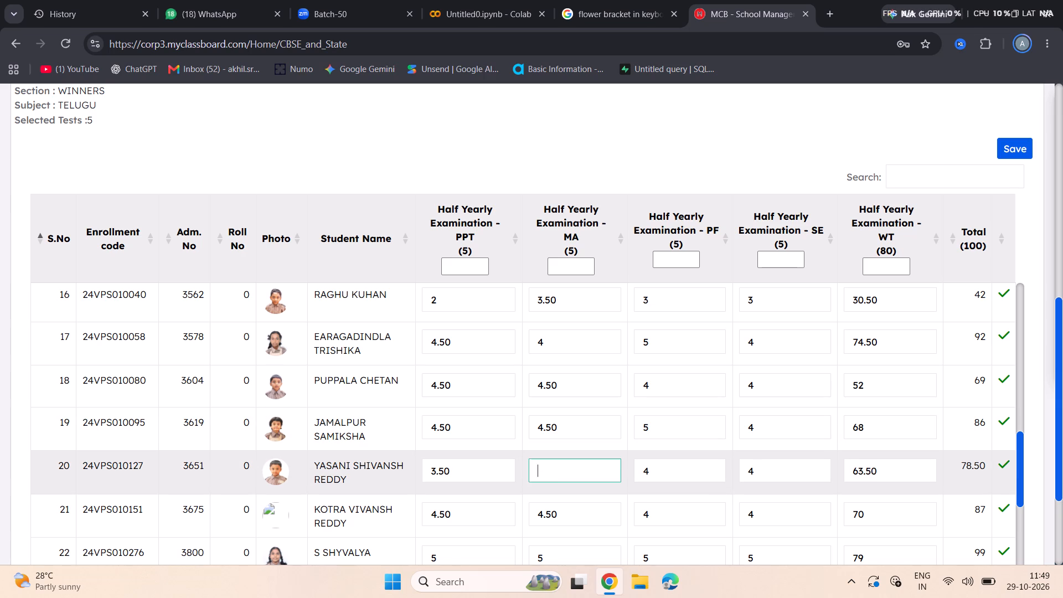
key("4")
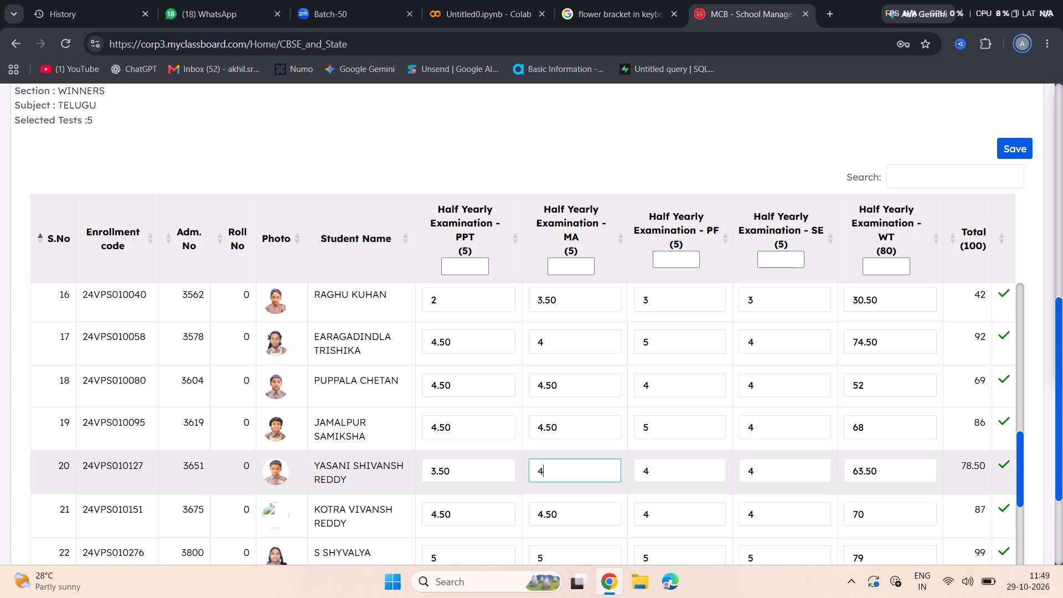
Review the Half Yearly Examination marks of the remaining students, from S.No 21 through S.No 34.
scroll(557, 472, "down", 1)
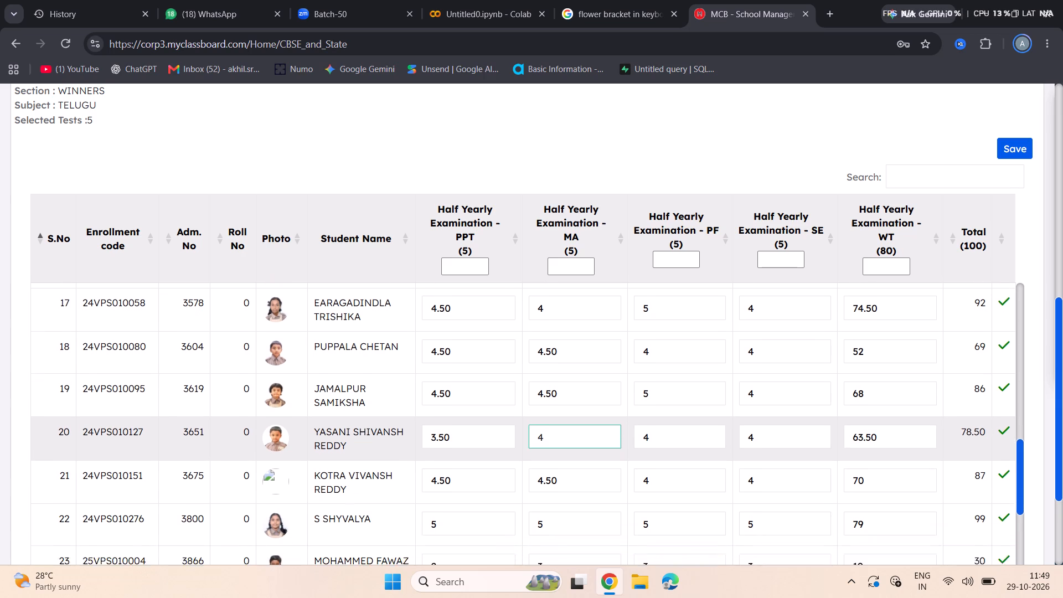
scroll(557, 472, "down", 2)
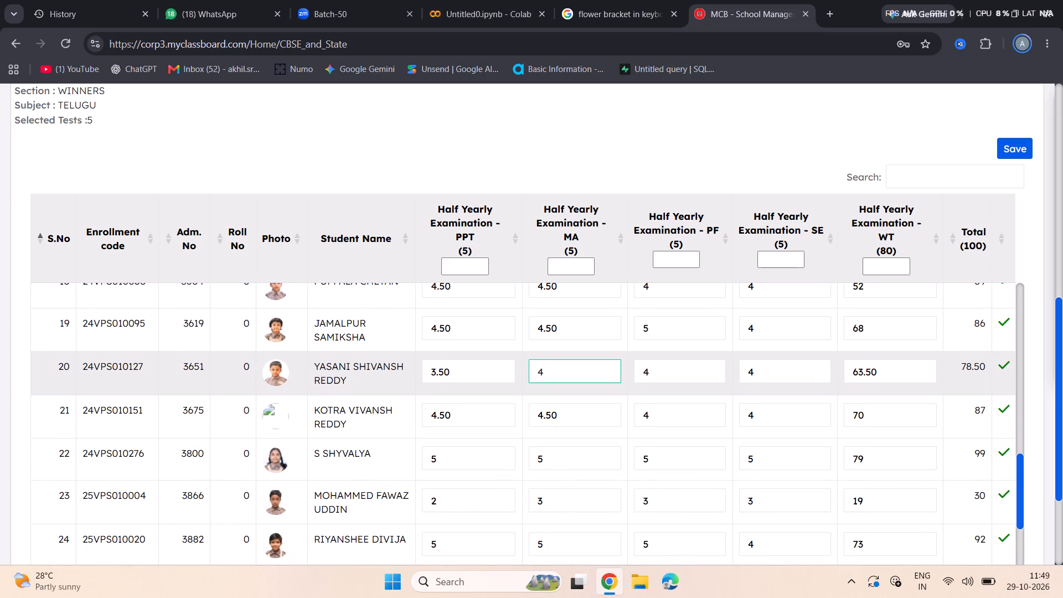
scroll(557, 470, "down", 1)
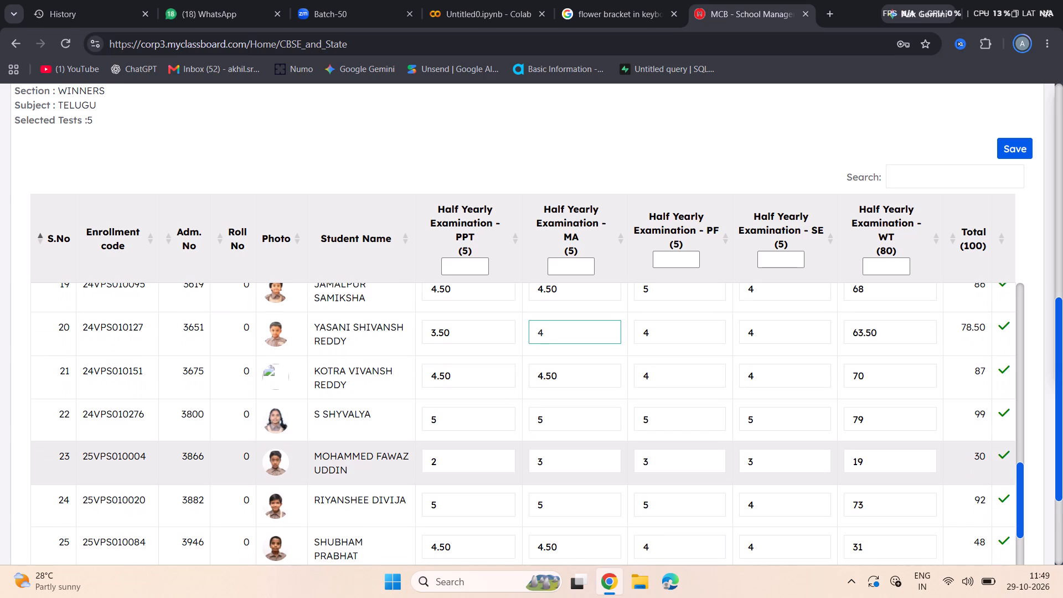
scroll(557, 470, "down", 1)
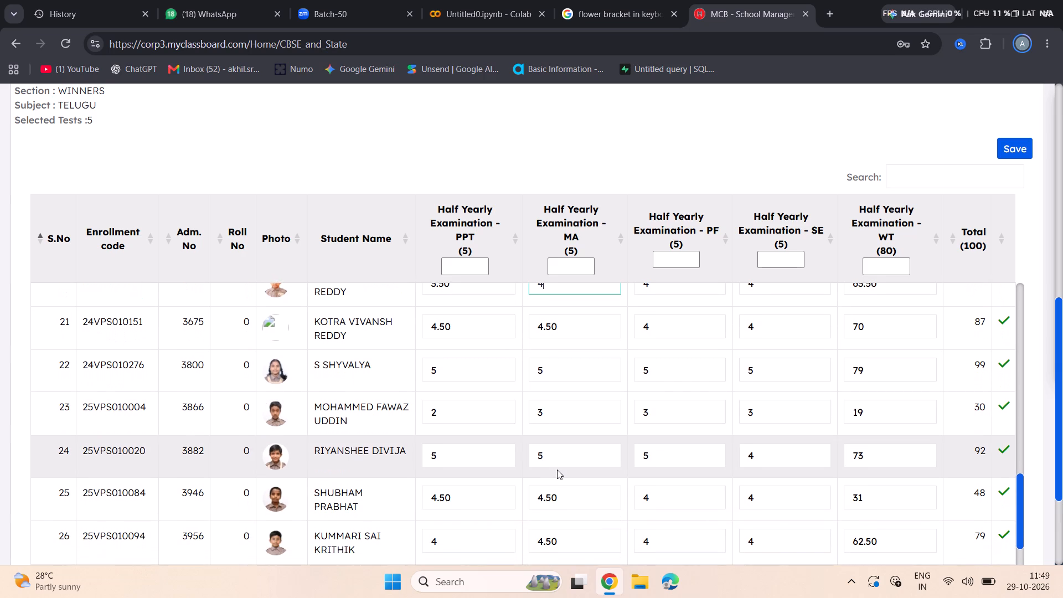
scroll(557, 470, "down", 1)
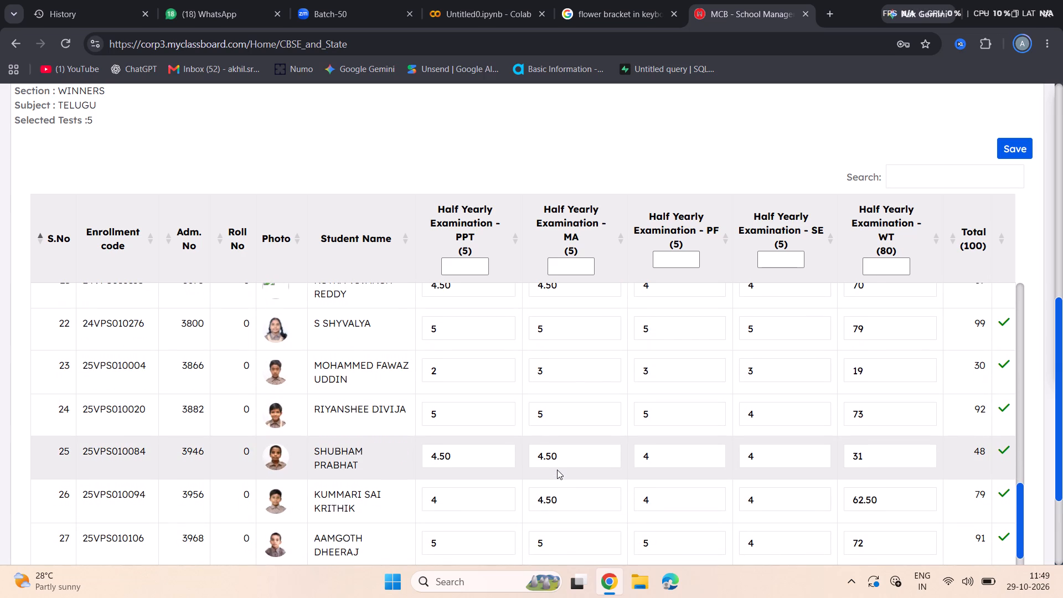
scroll(557, 470, "down", 2)
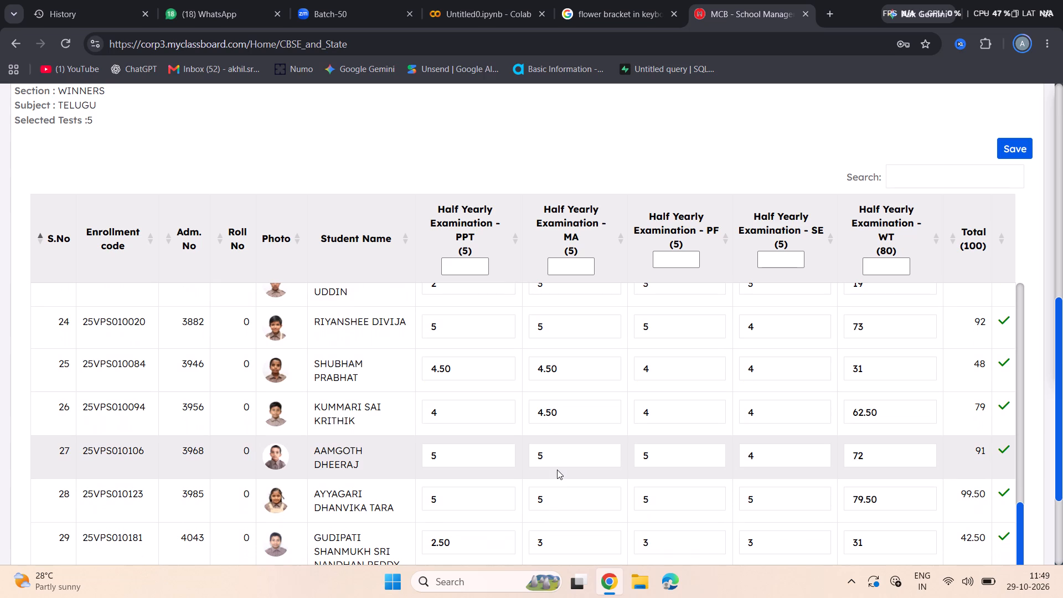
scroll(557, 470, "down", 1)
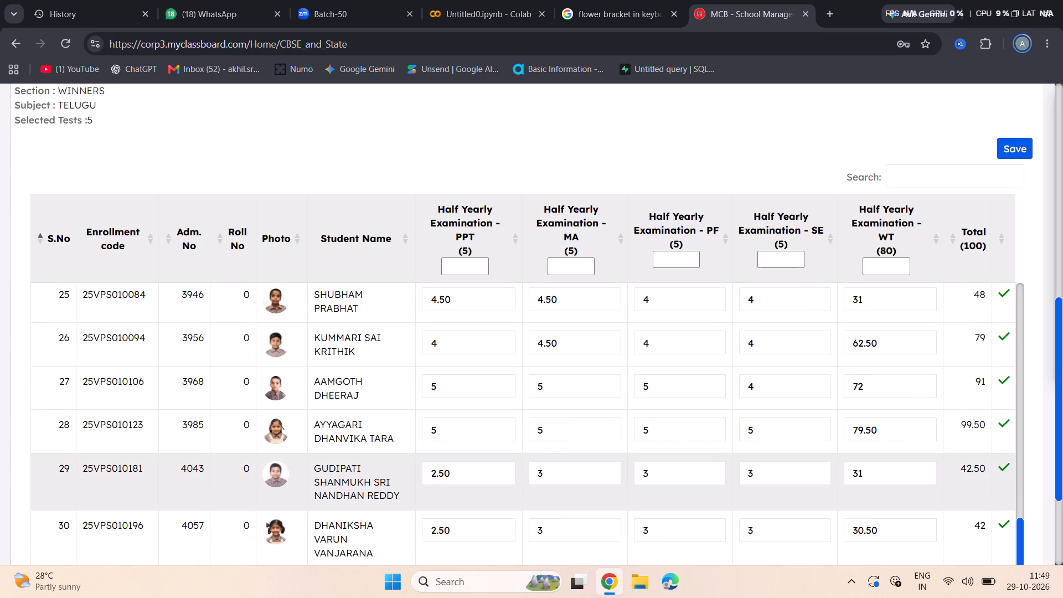
scroll(557, 470, "down", 1)
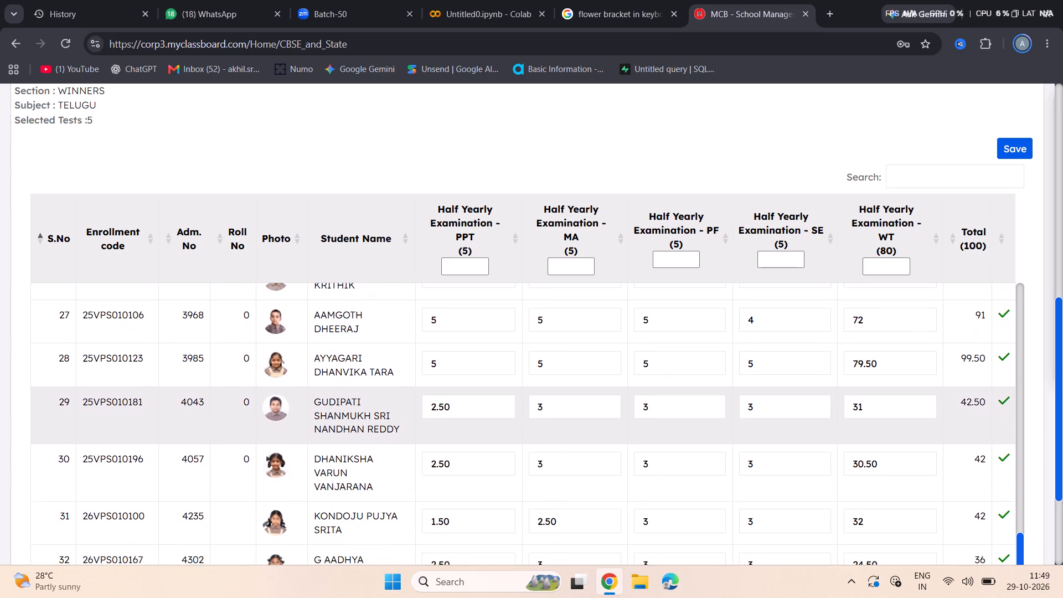
scroll(557, 470, "down", 2)
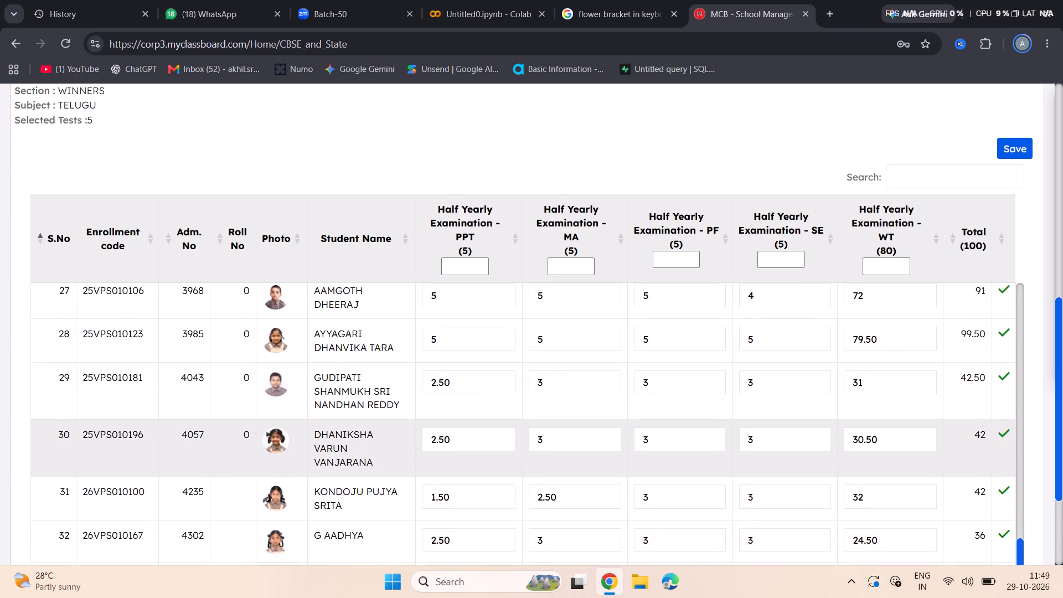
scroll(557, 470, "down", 1)
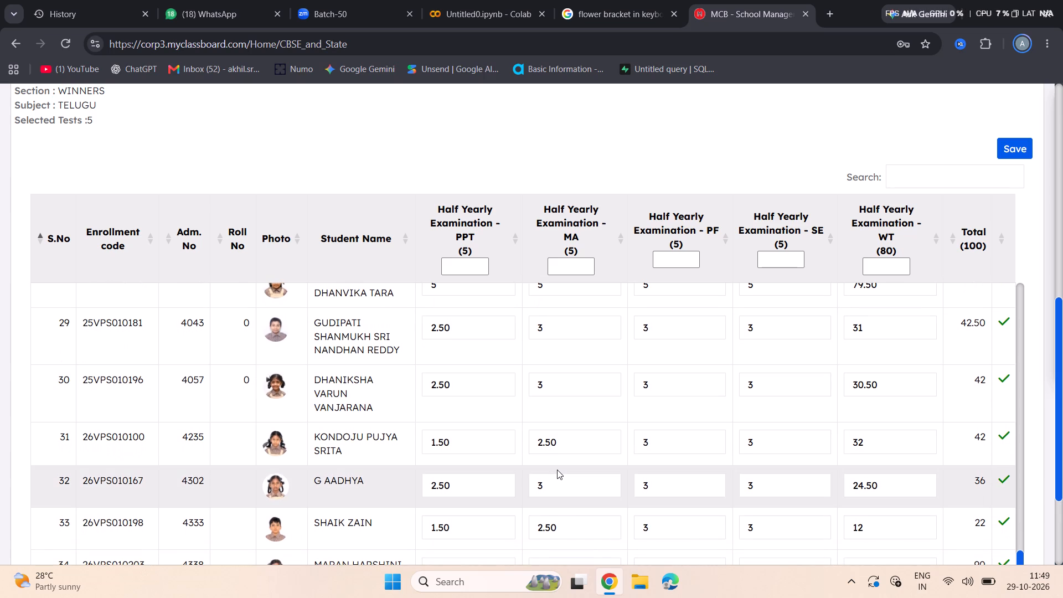
scroll(557, 470, "down", 1)
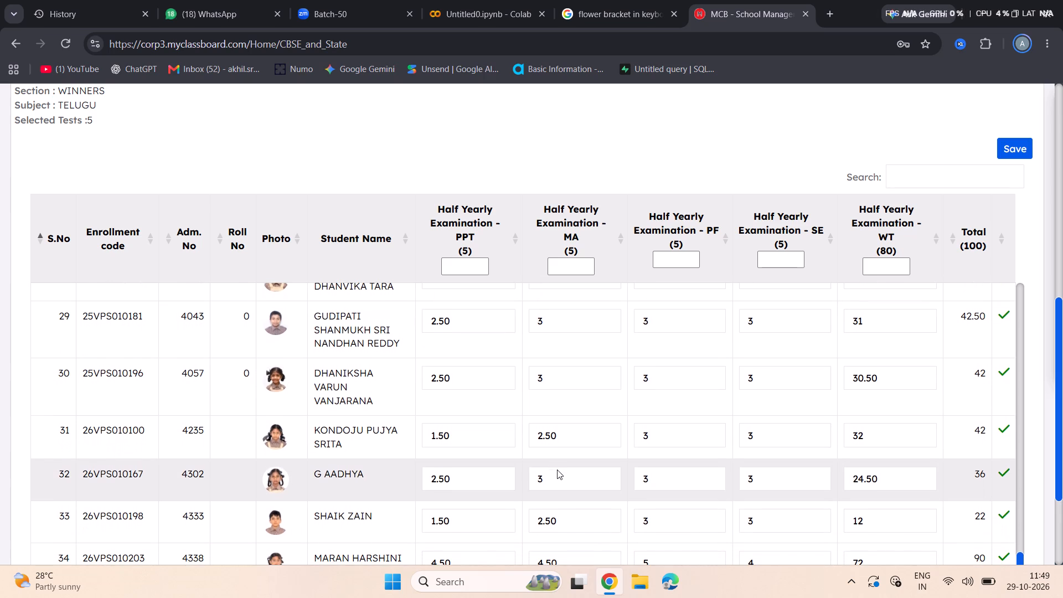
scroll(557, 470, "down", 1)
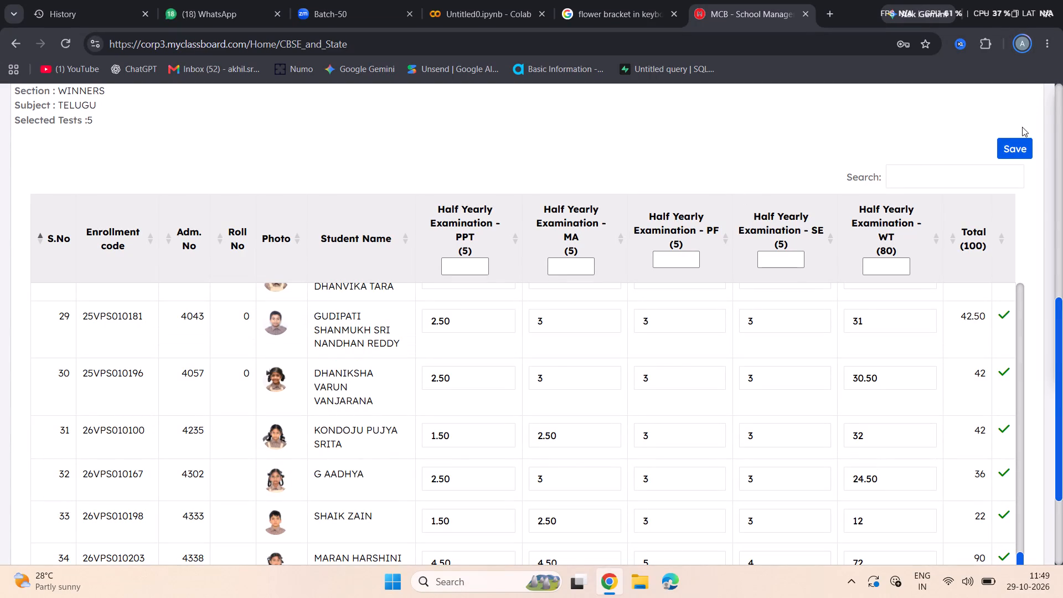
Save the edited Telugu marks and dismiss the save message.
left_click(1009, 152)
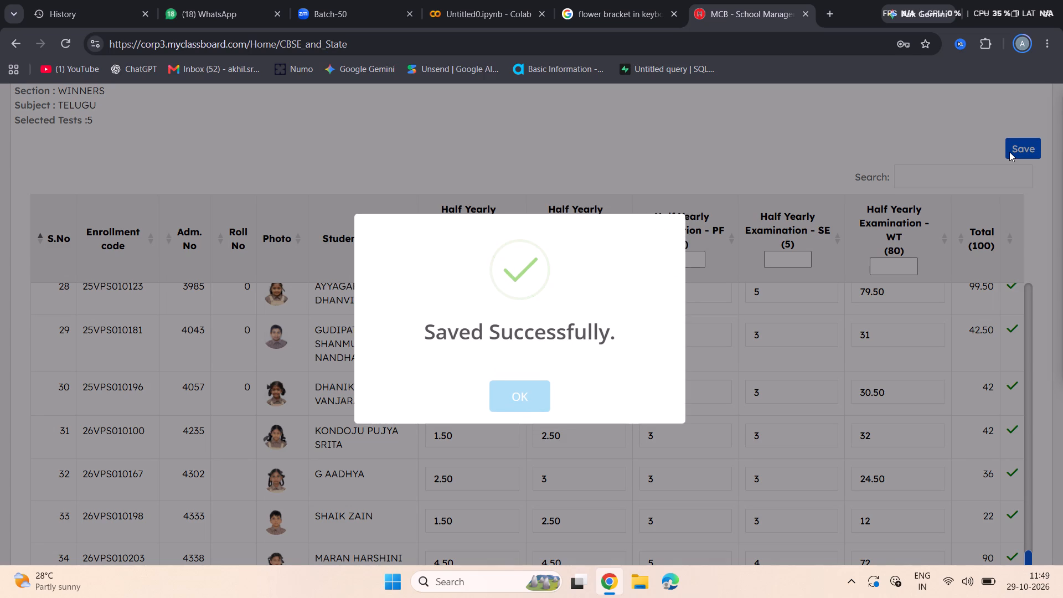
left_click(538, 390)
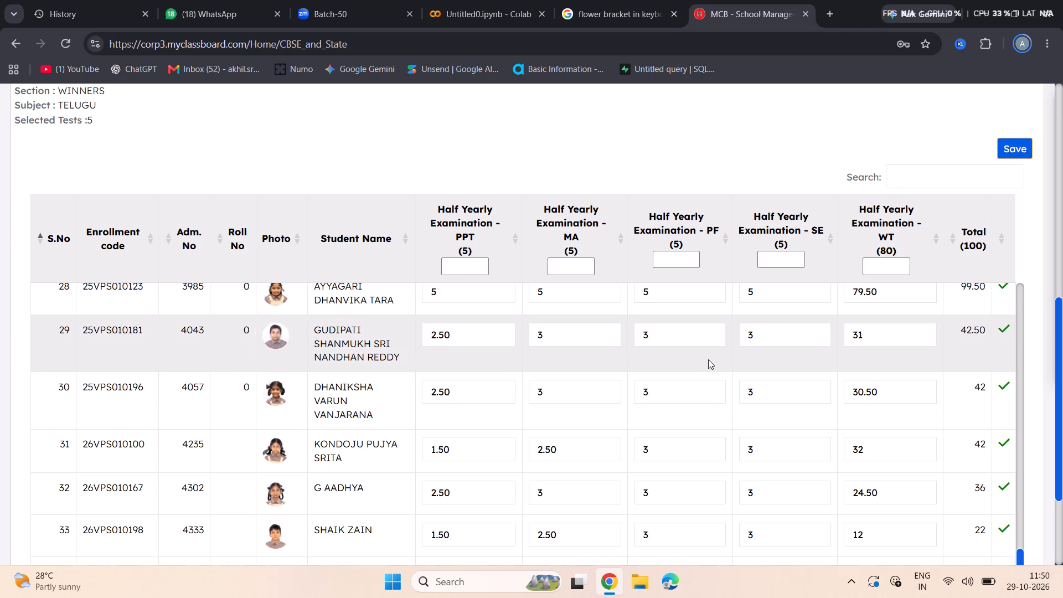
Set the Half Yearly Examination - MA mark of the student at S.No 29 to 3.5.
left_click(543, 337)
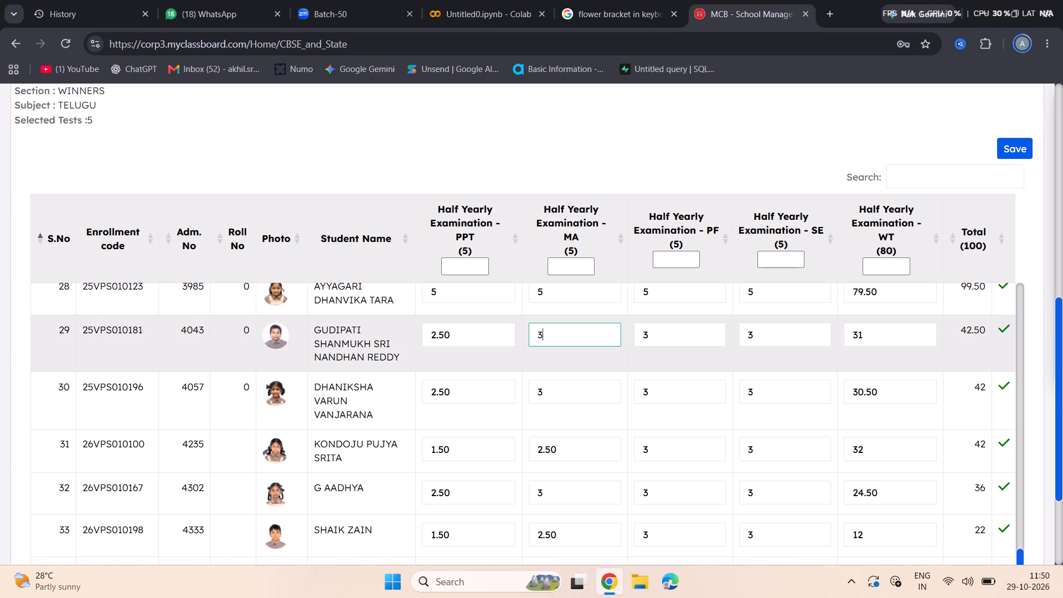
type(".5")
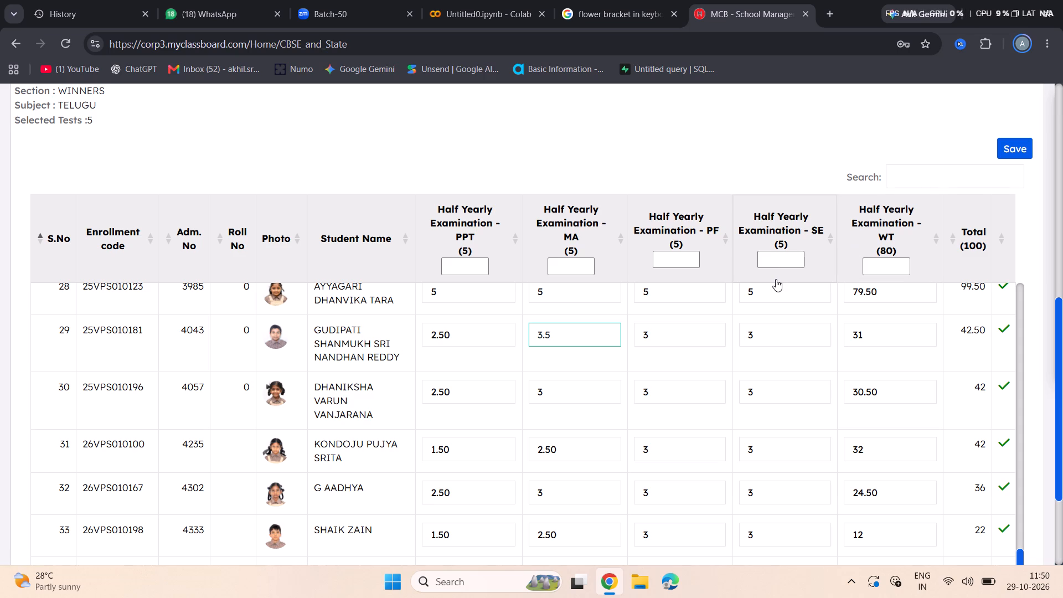
Save the updated Telugu marks and dismiss the save message.
left_click(1002, 143)
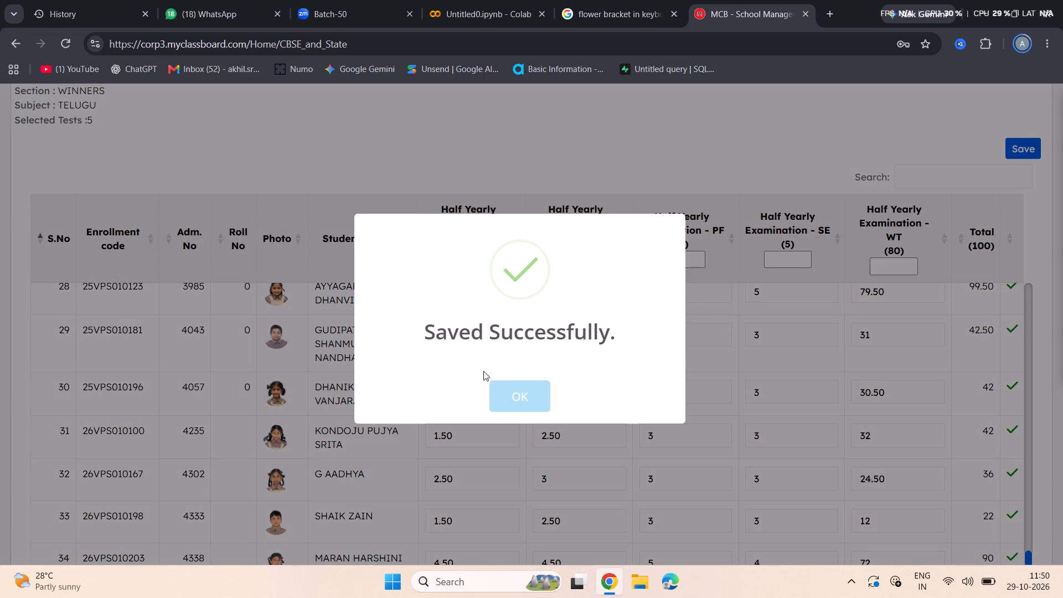
left_click(523, 392)
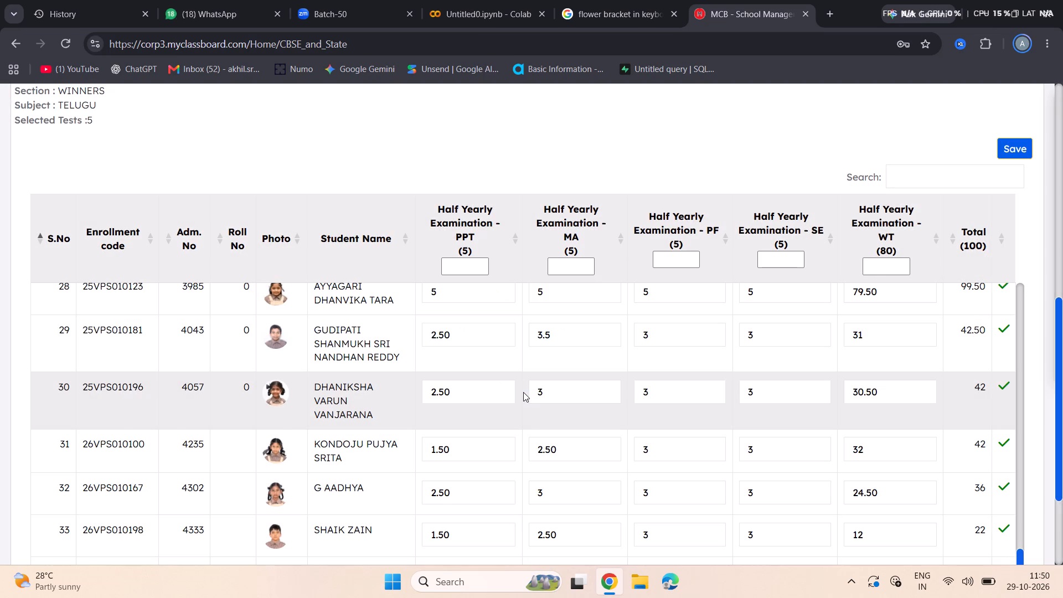
Review the Half Yearly Examination Telugu marks of all students, down to S.No 35 and back up to S.No 1.
scroll(708, 295, "down", 2)
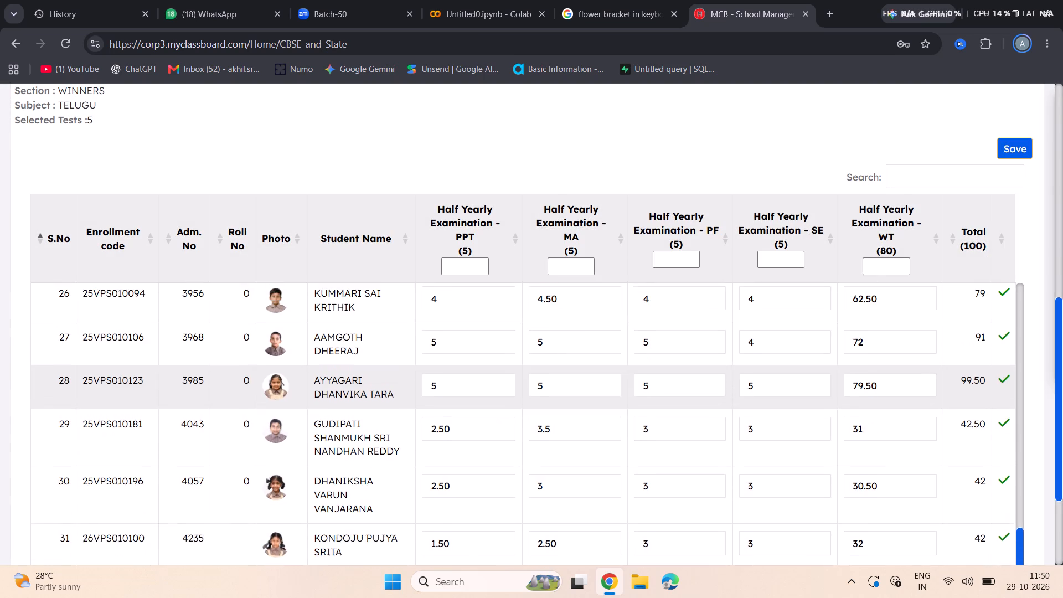
scroll(708, 295, "down", 2)
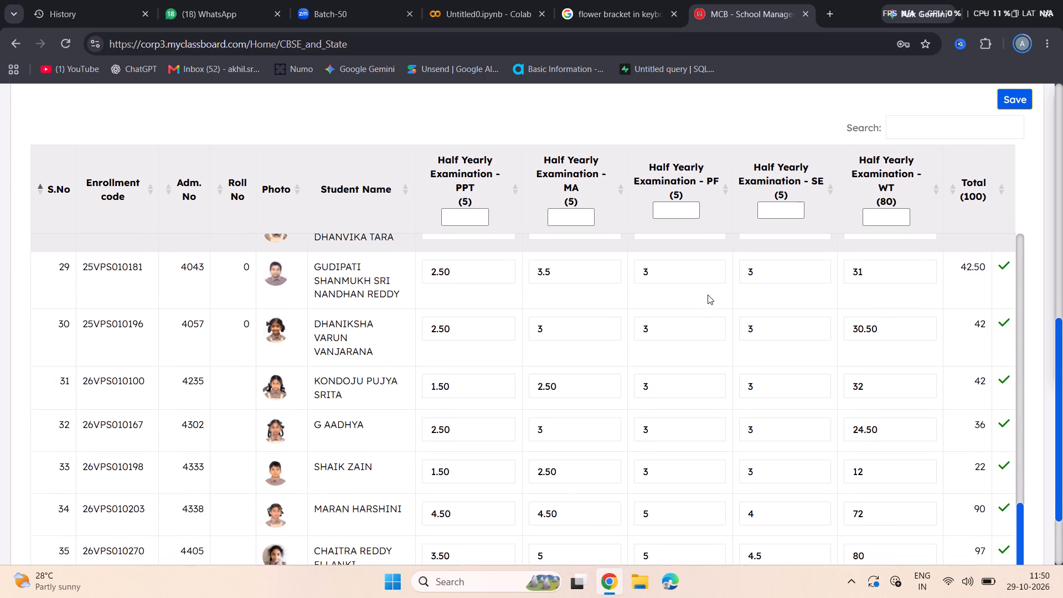
scroll(708, 295, "down", 3)
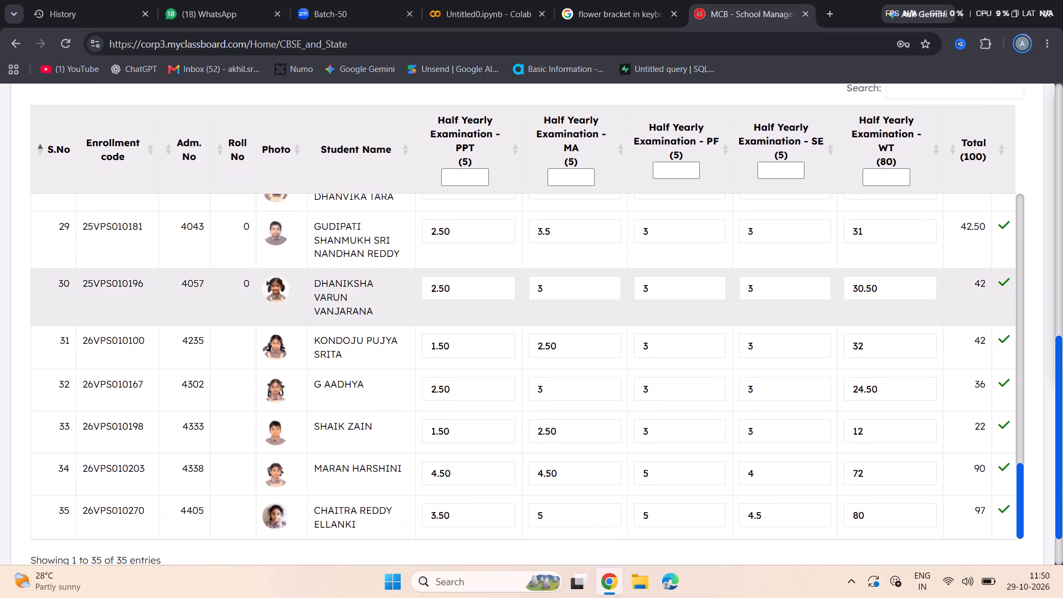
scroll(708, 295, "up", 2)
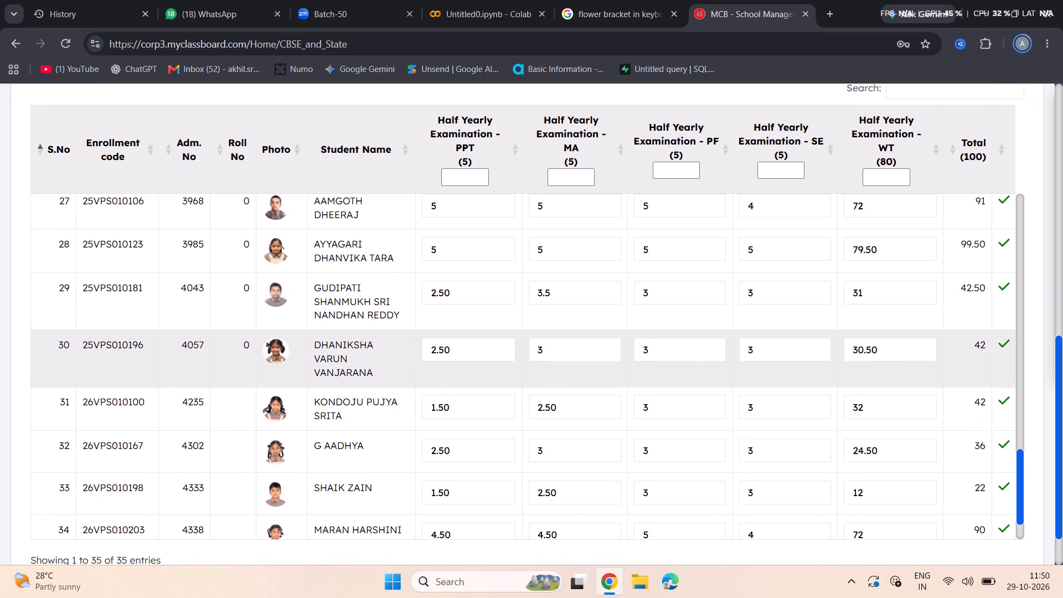
scroll(708, 295, "up", 2)
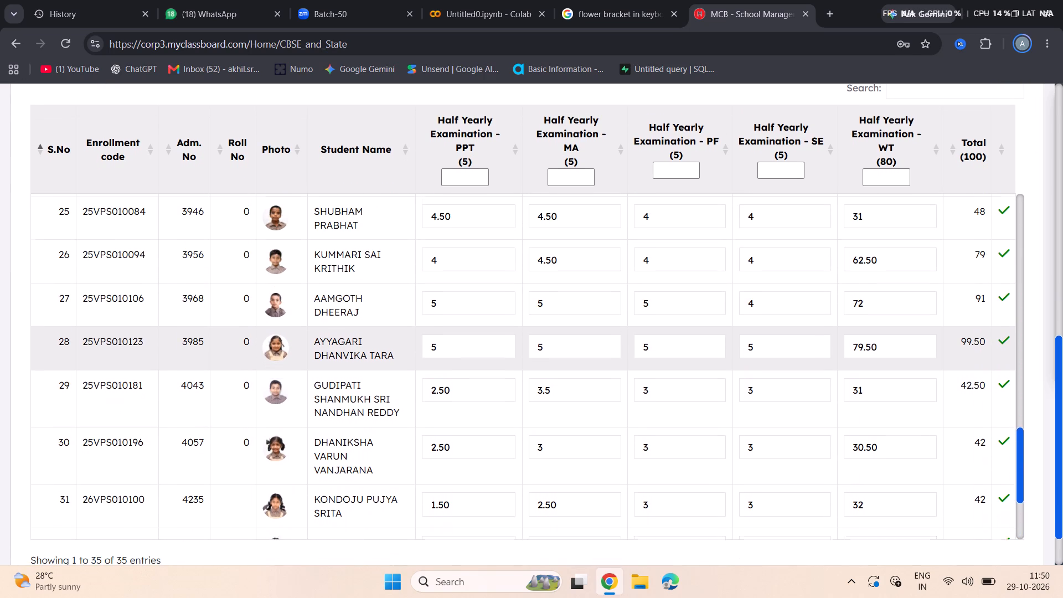
scroll(708, 295, "up", 1)
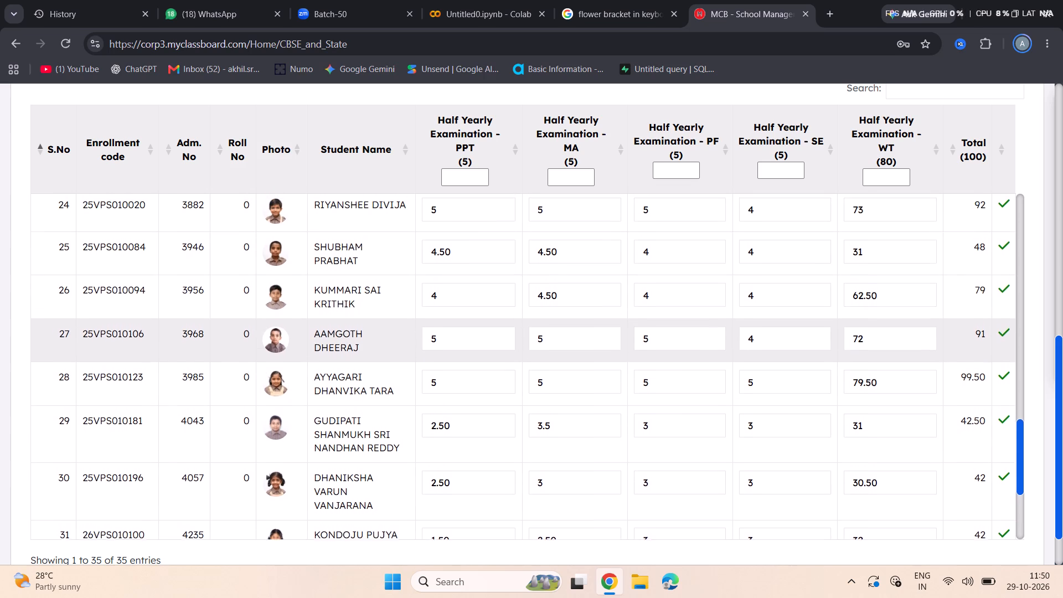
scroll(708, 295, "up", 2)
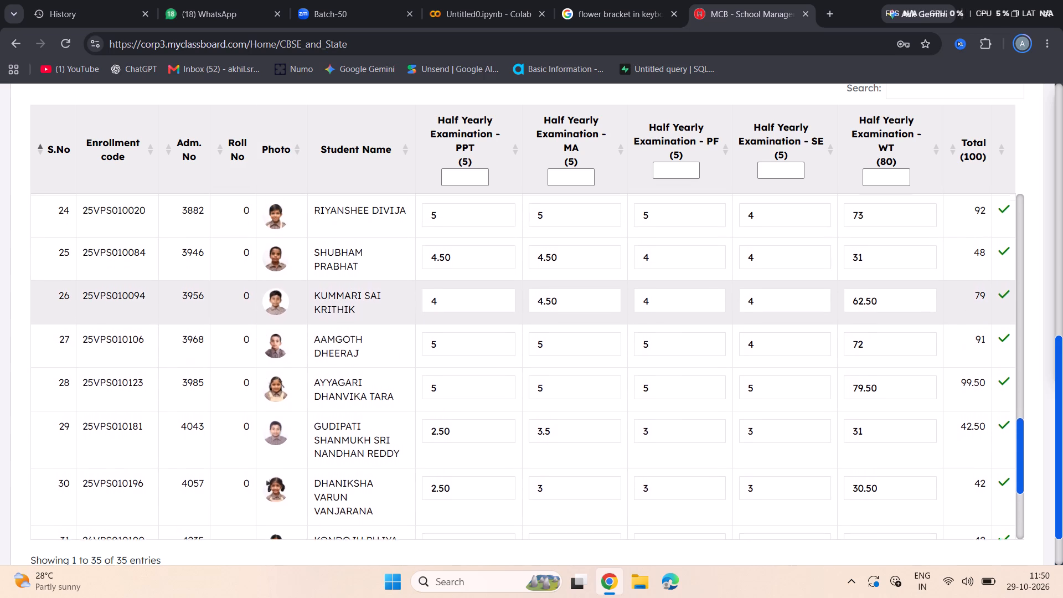
scroll(708, 295, "up", 2)
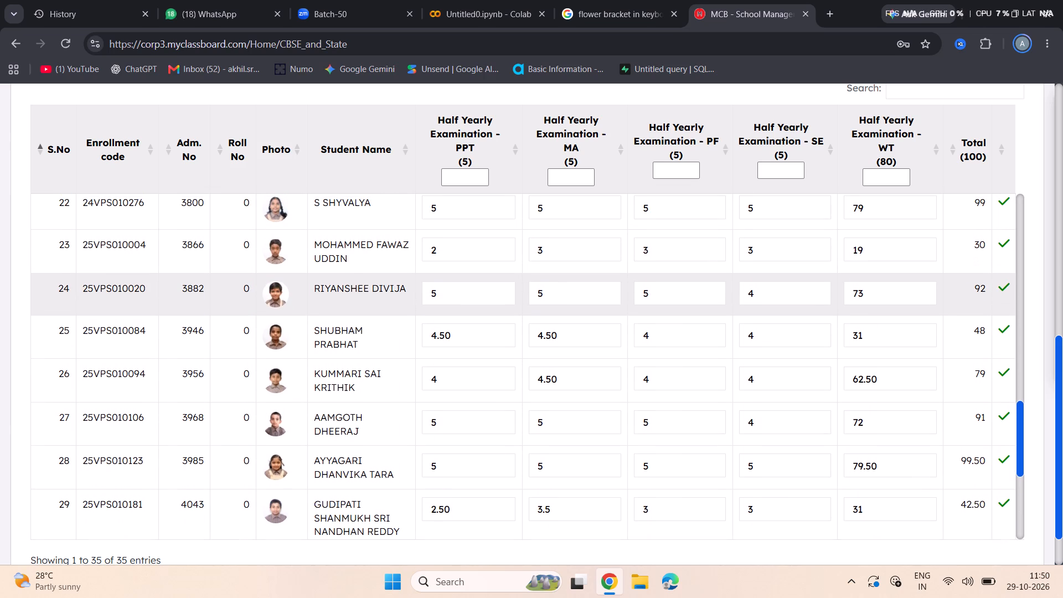
scroll(708, 295, "up", 1)
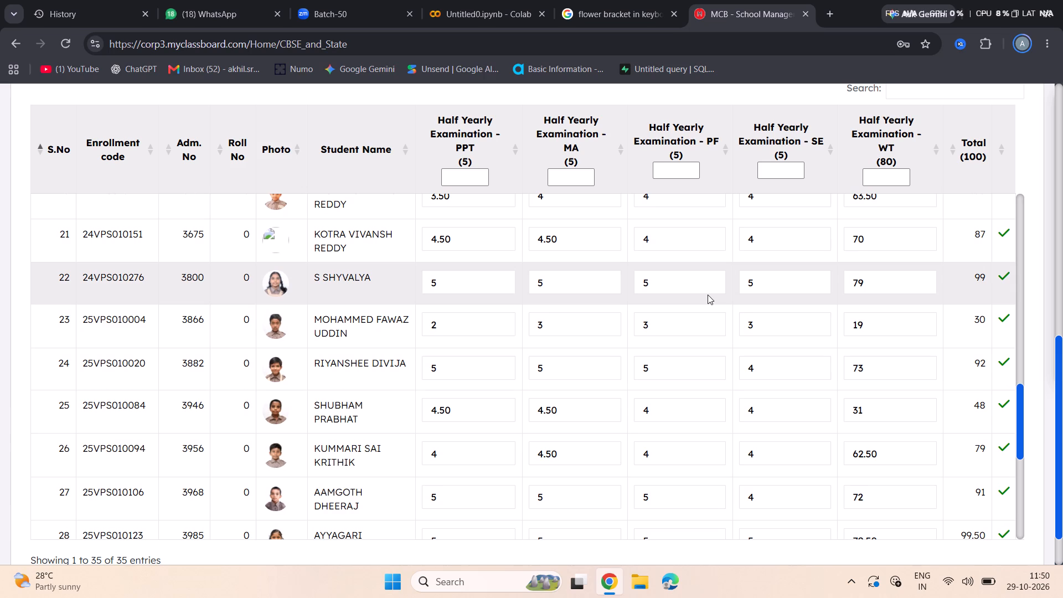
scroll(708, 295, "up", 1)
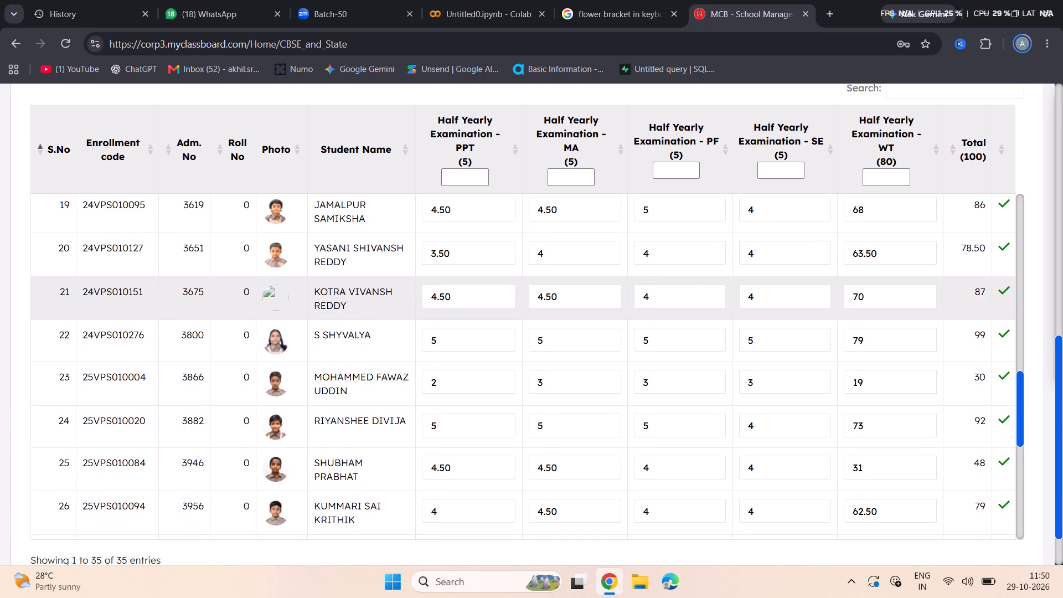
scroll(708, 295, "up", 1)
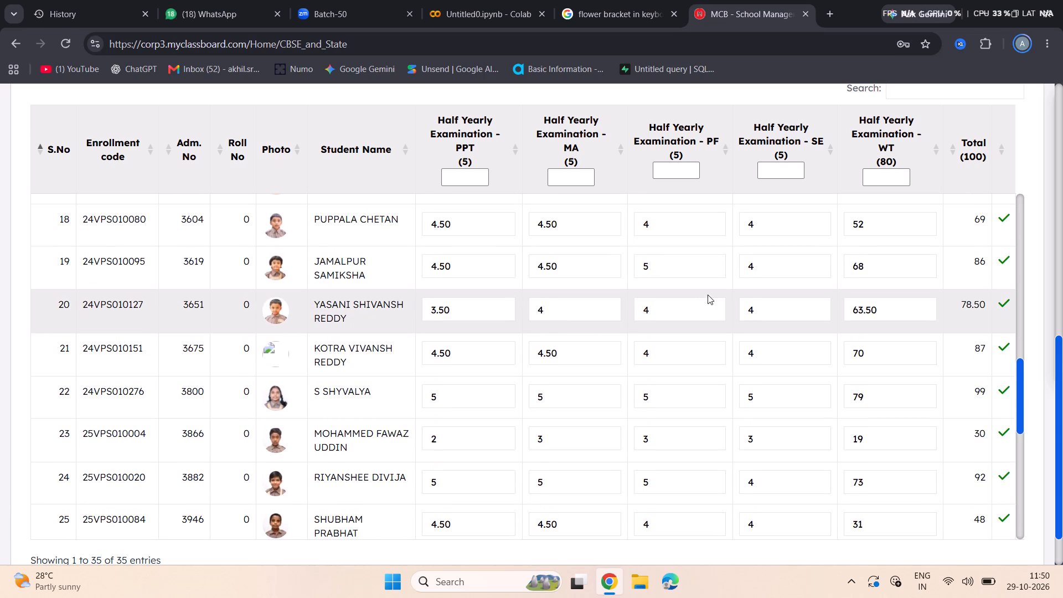
scroll(708, 295, "up", 3)
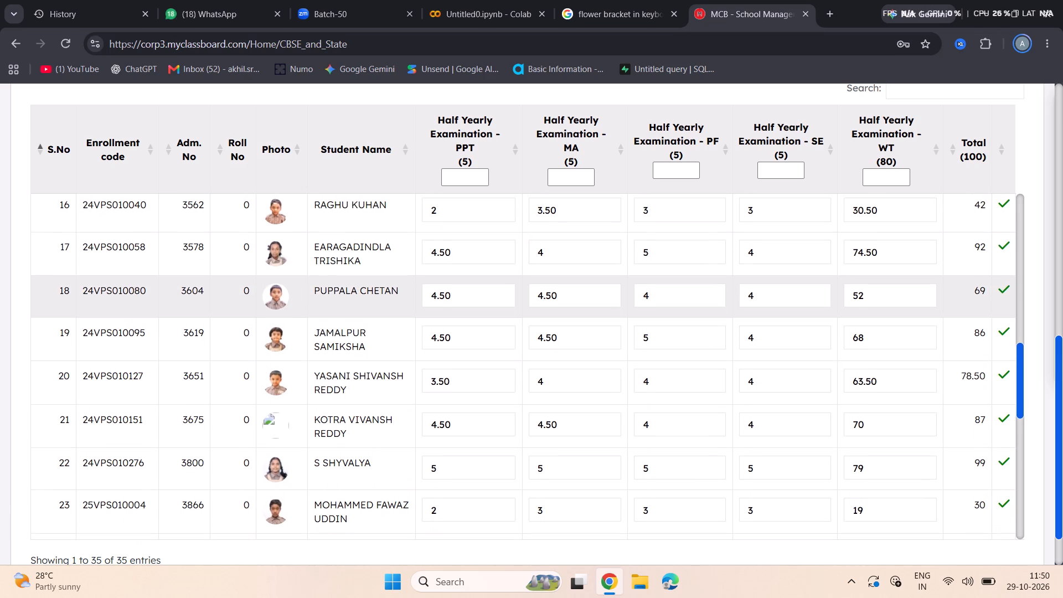
scroll(708, 295, "up", 3)
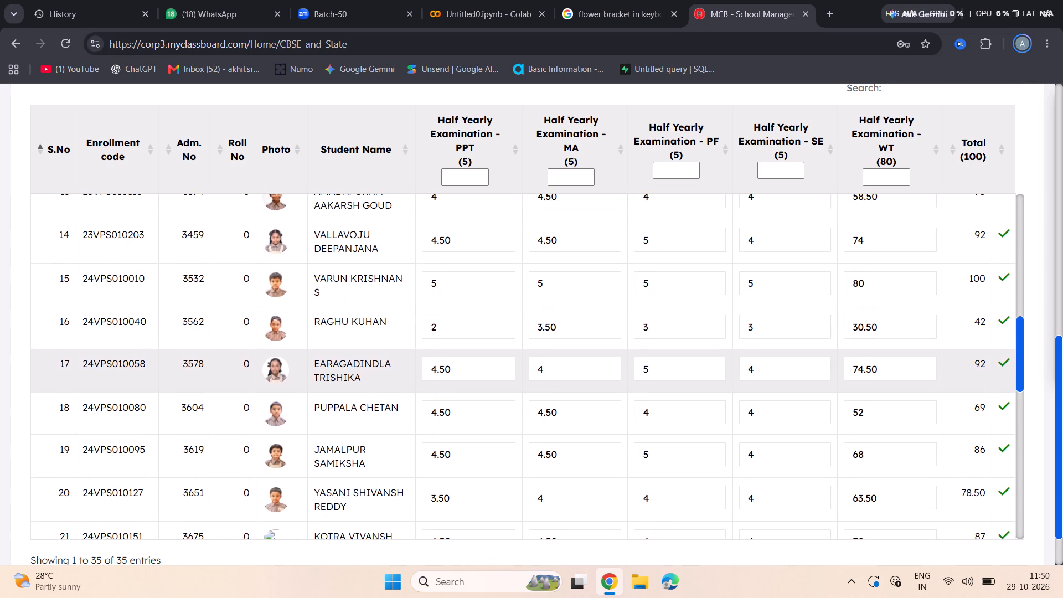
scroll(708, 295, "up", 1)
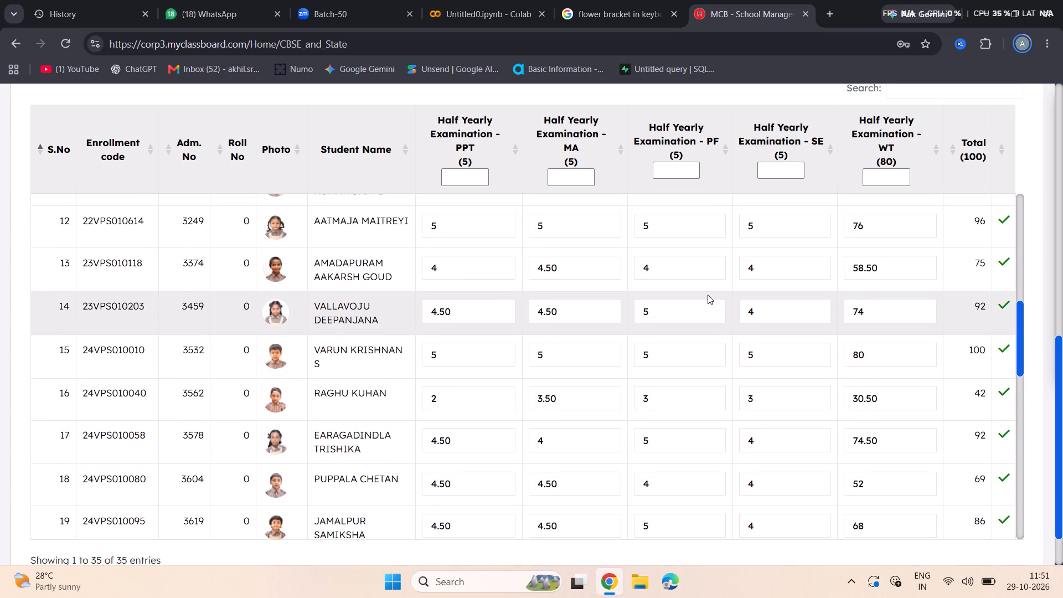
scroll(708, 295, "up", 2)
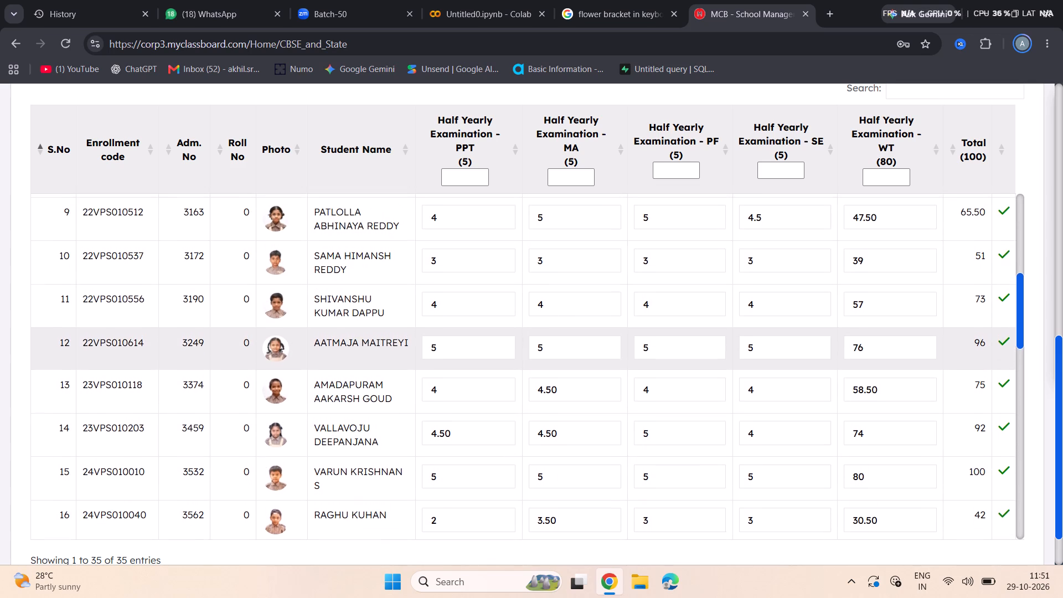
scroll(708, 295, "up", 2)
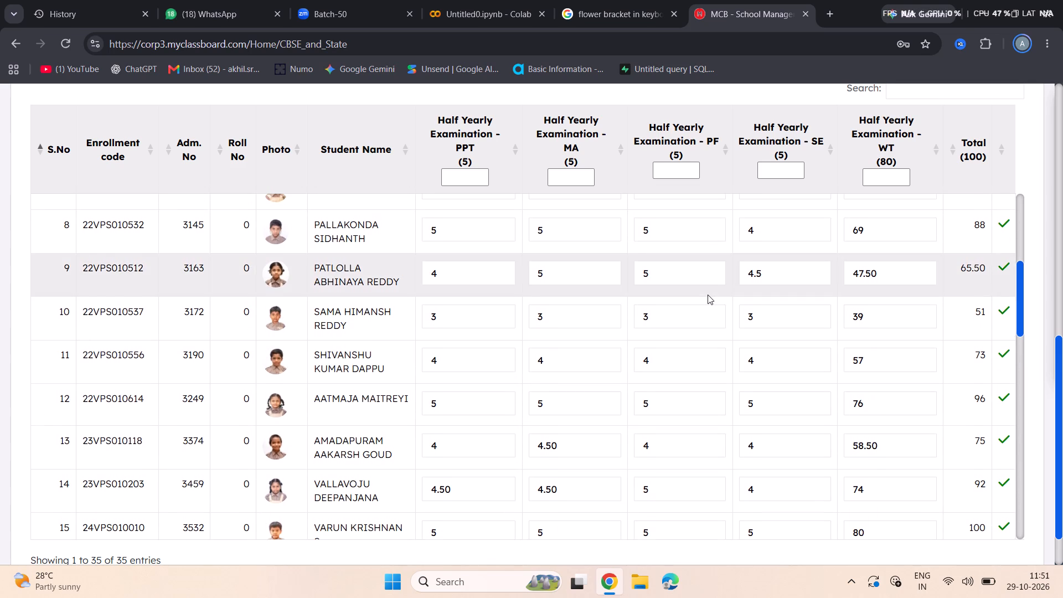
scroll(708, 295, "up", 2)
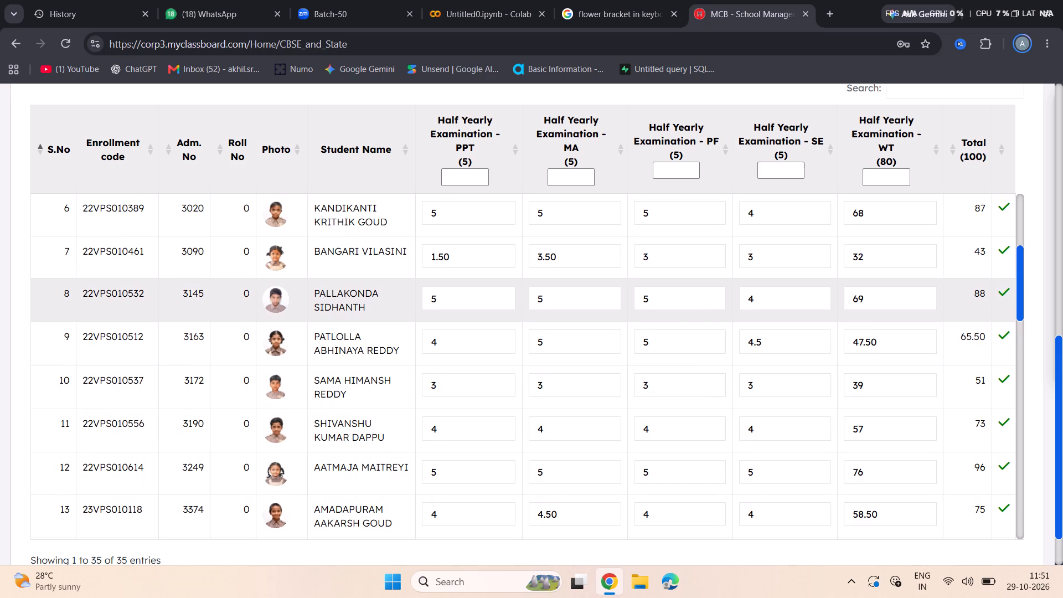
scroll(708, 295, "up", 1)
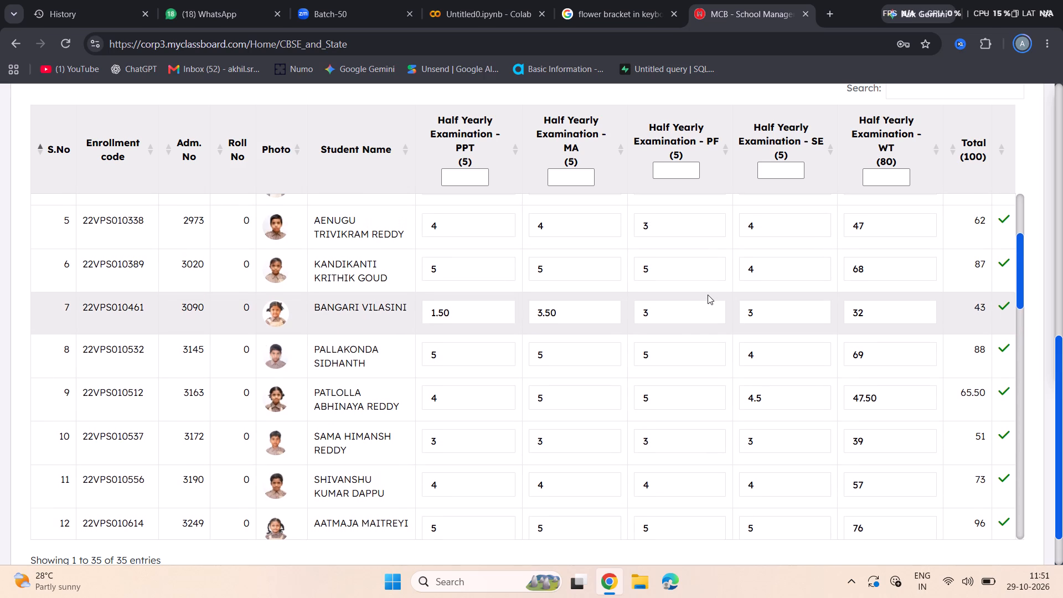
scroll(708, 295, "up", 3)
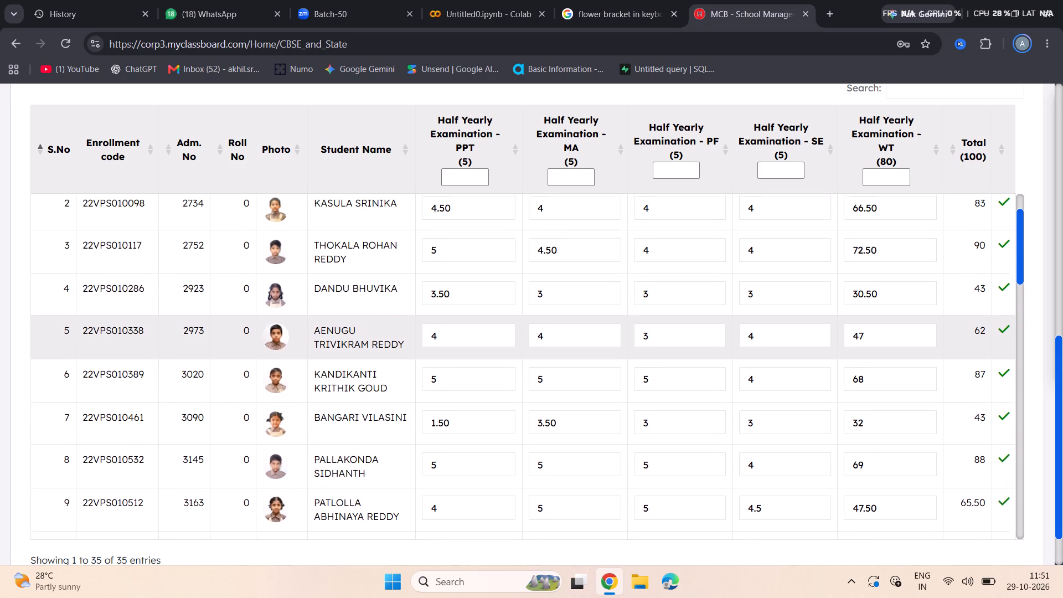
scroll(708, 295, "up", 3)
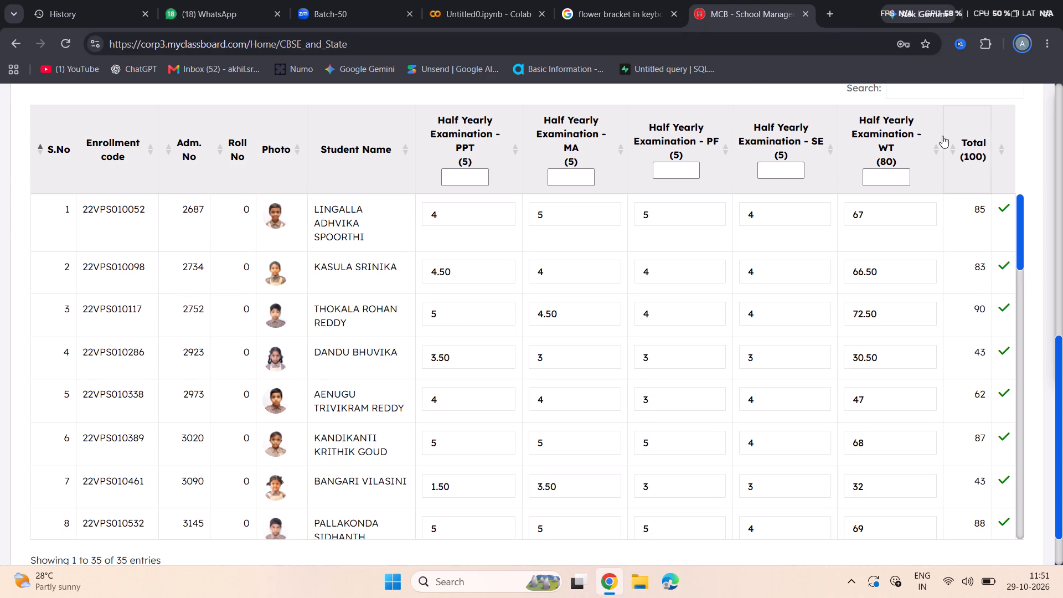
Save the reviewed III CLASS WINNERS Telugu marks and dismiss the save message.
scroll(940, 138, "up", 3)
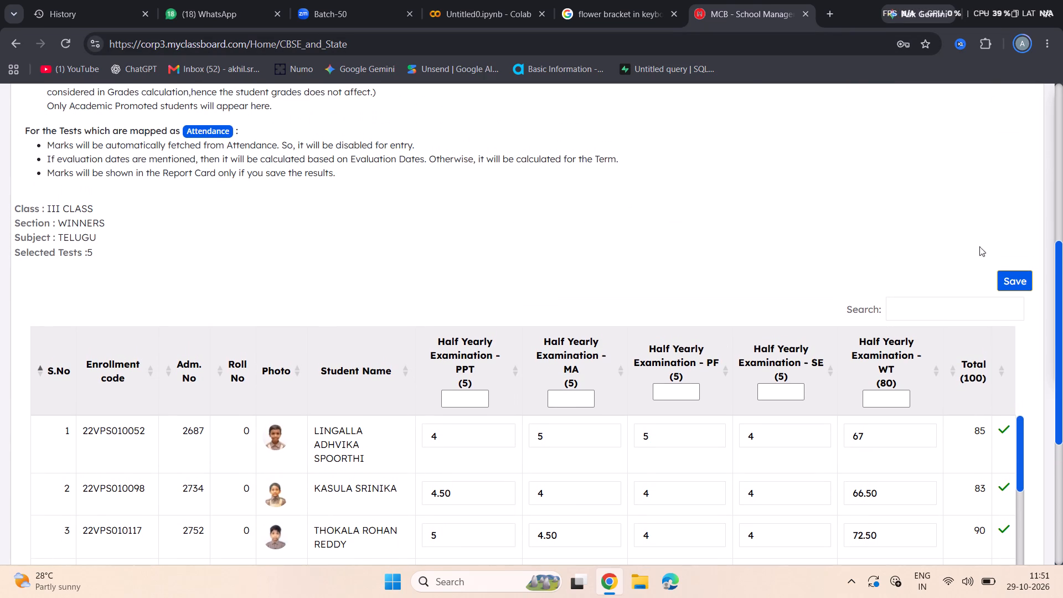
left_click(1010, 278)
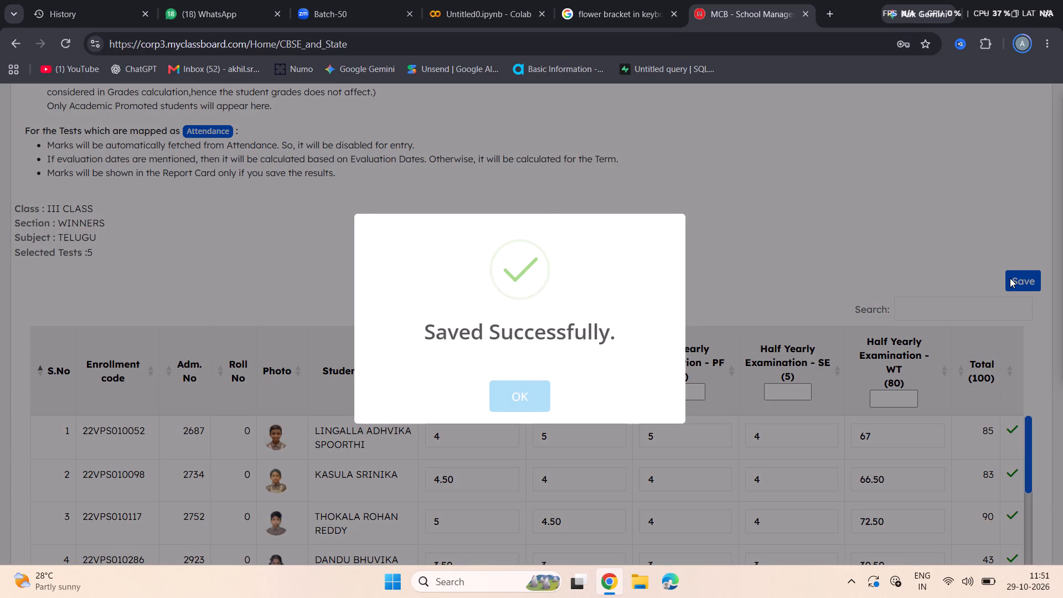
left_click(536, 396)
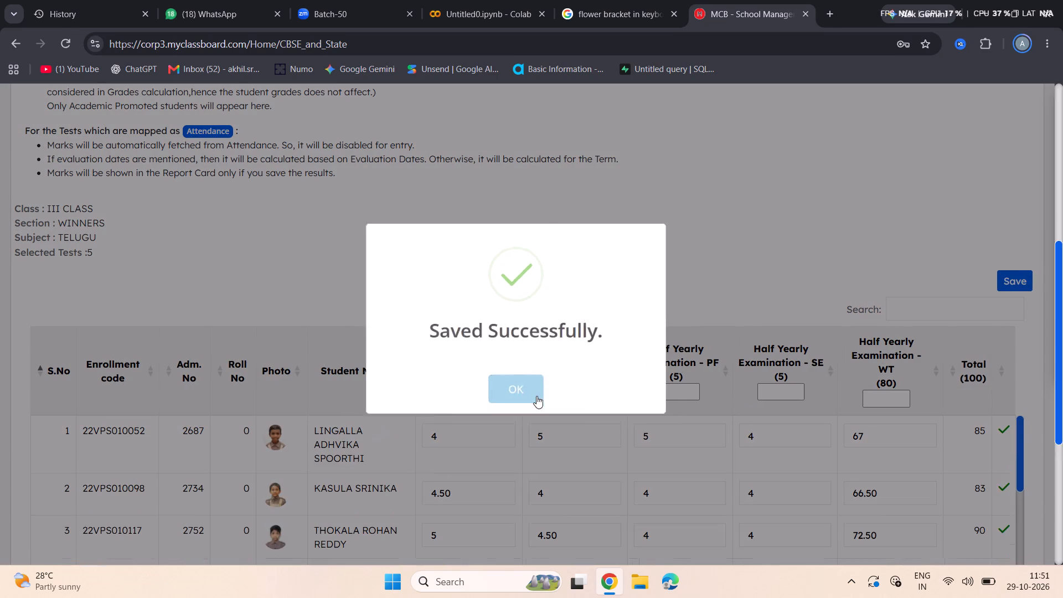
Load the test list for IV CLASS, section RANGERS, Term1, subject TELUGU, evaluation Half Yearly Examination (Summative).
scroll(536, 396, "down", 3)
scroll(536, 396, "up", 6)
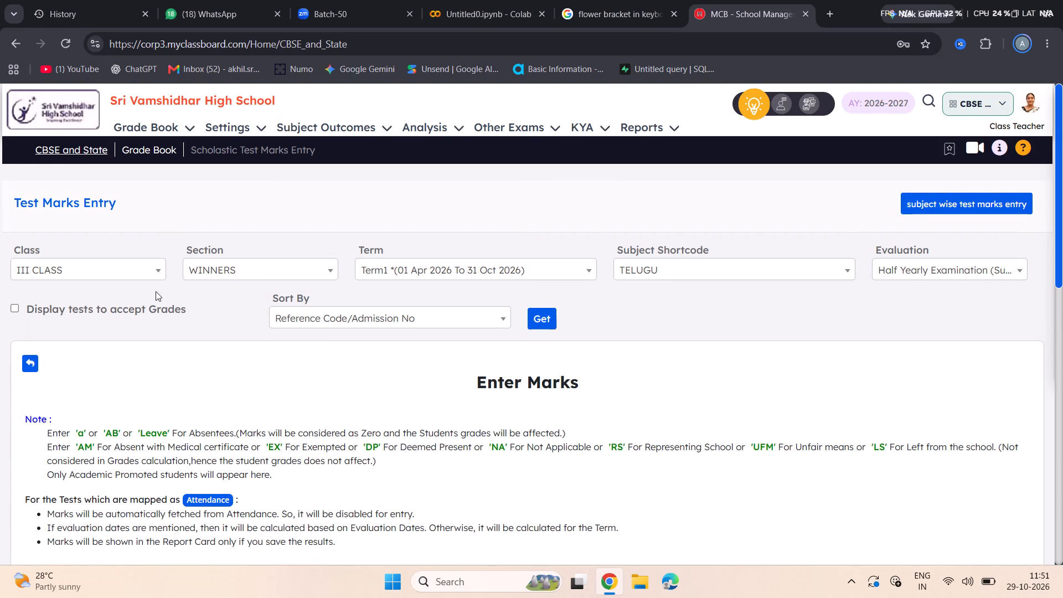
left_click(157, 276)
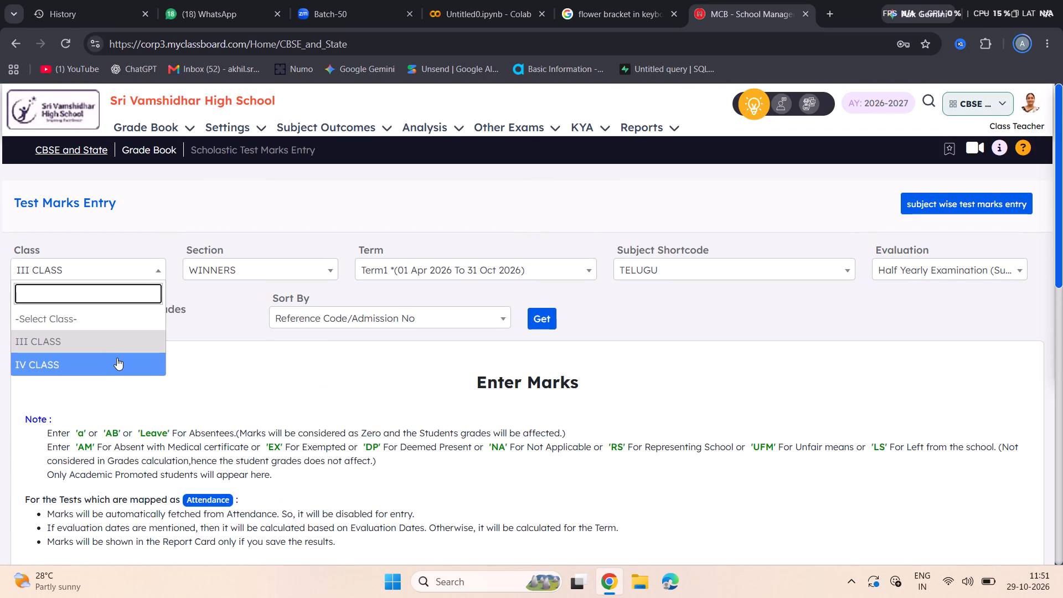
left_click(118, 361)
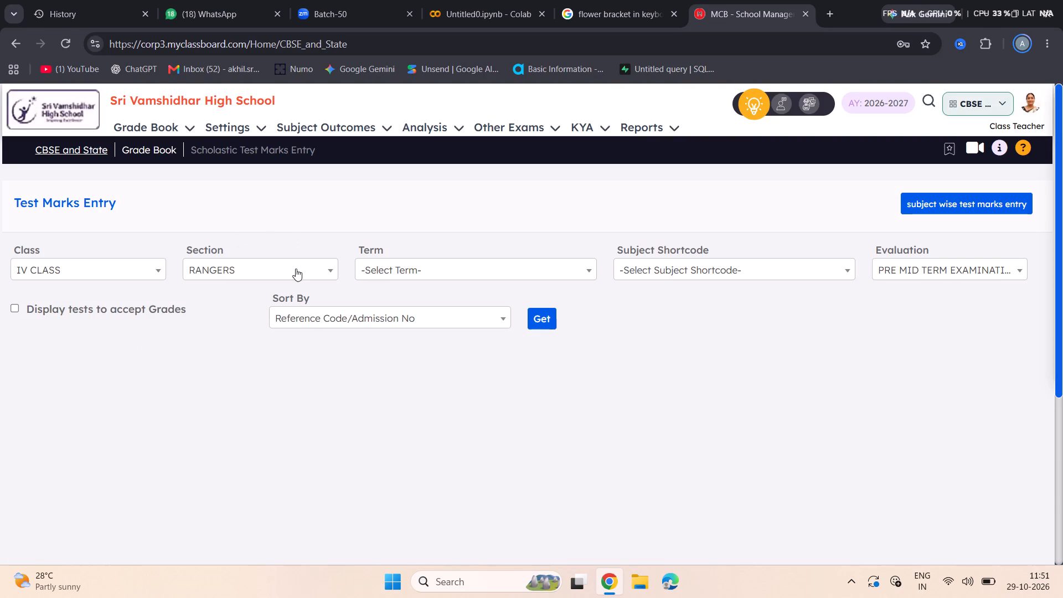
left_click(309, 267)
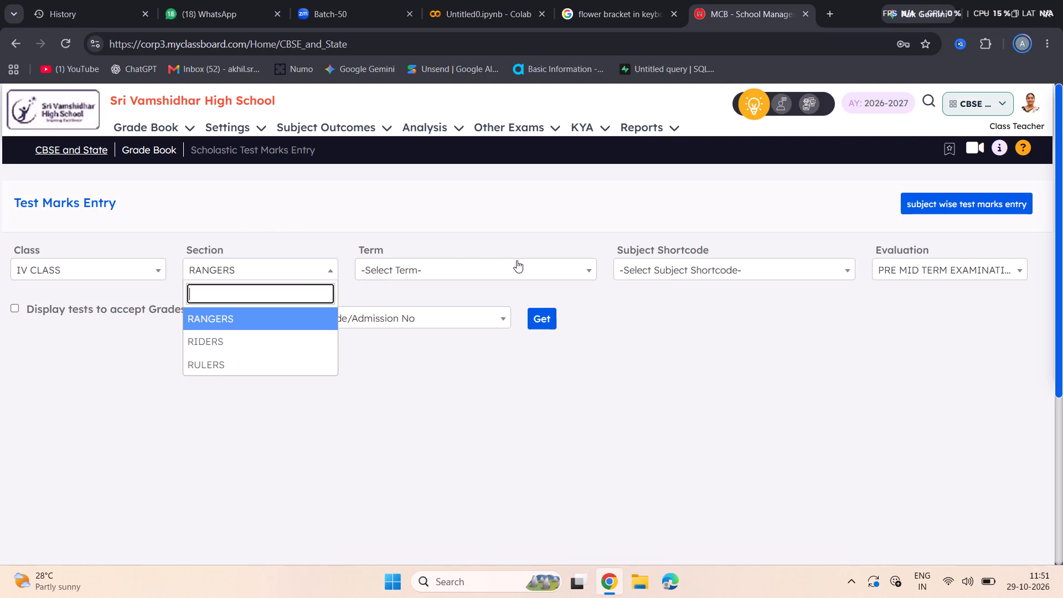
left_click(517, 261)
left_click(491, 348)
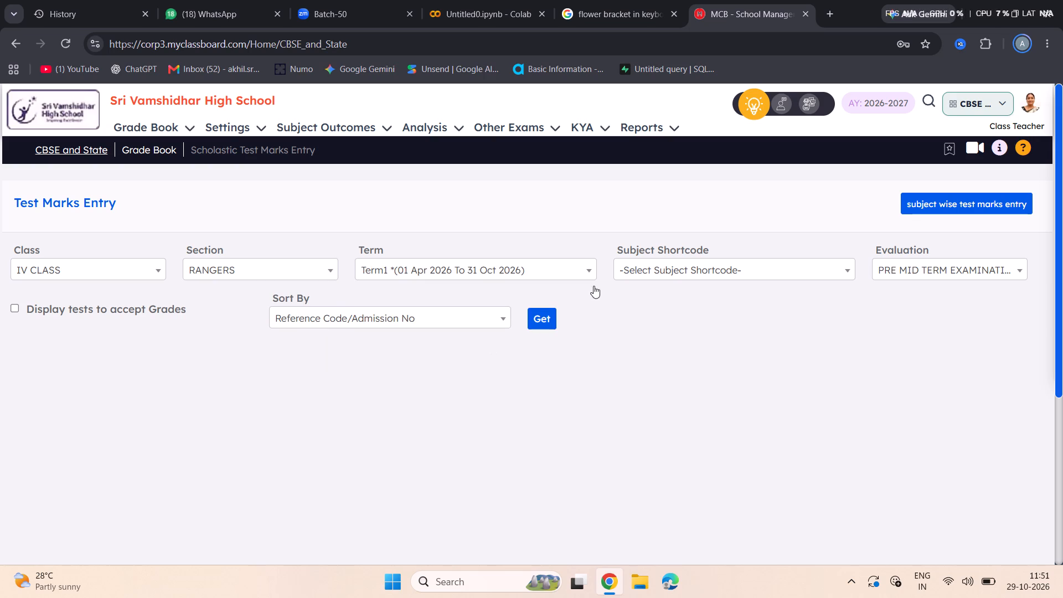
left_click(754, 265)
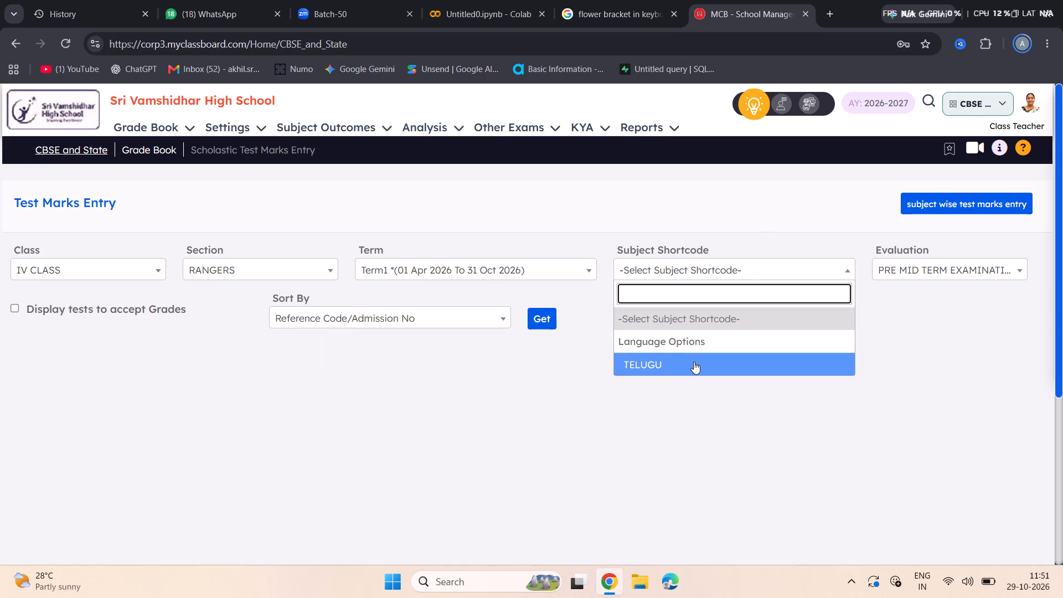
left_click(692, 362)
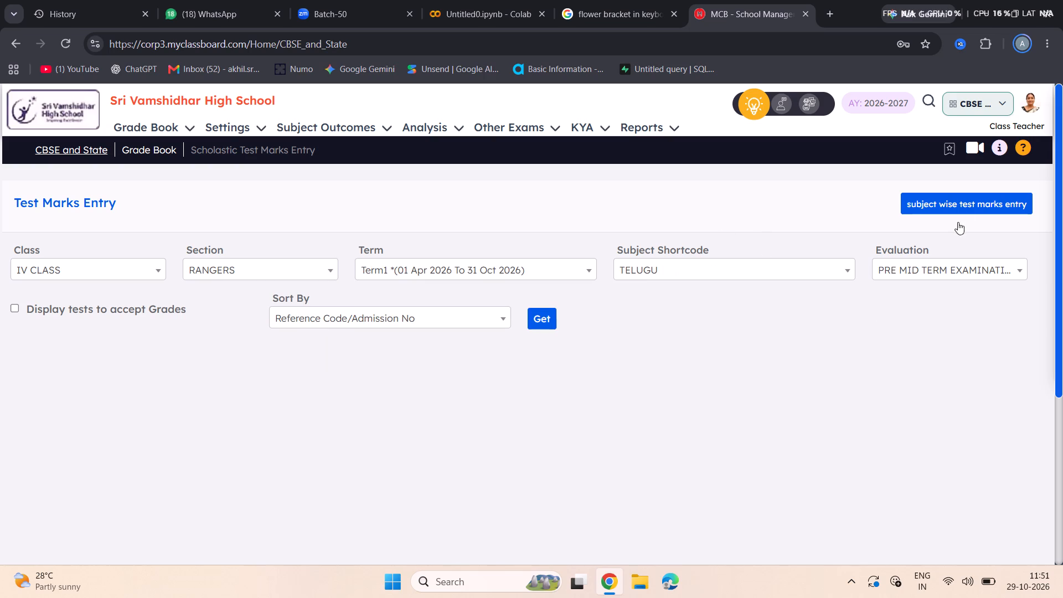
left_click(976, 274)
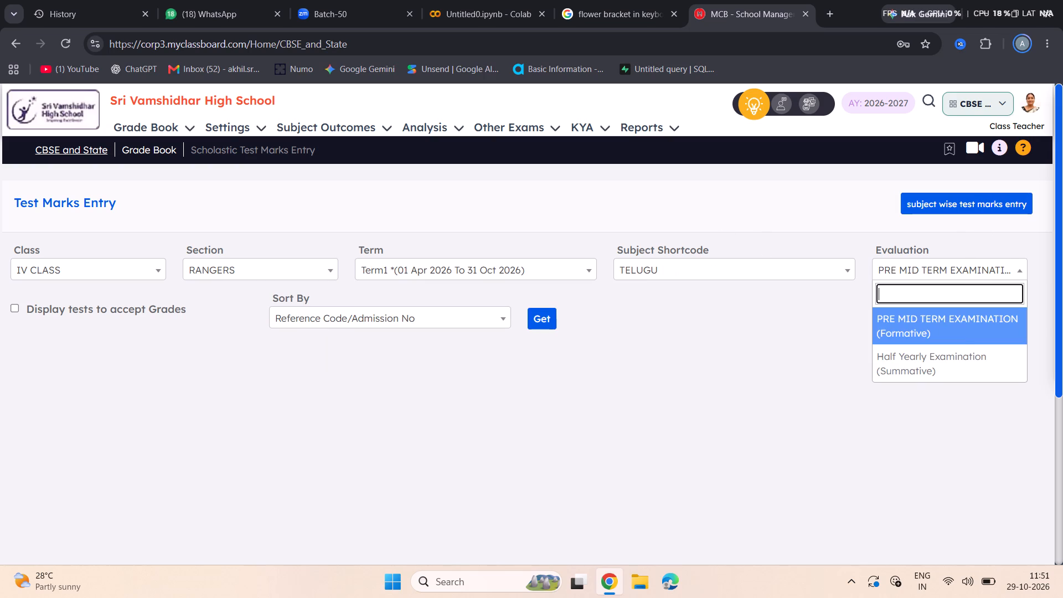
left_click(963, 346)
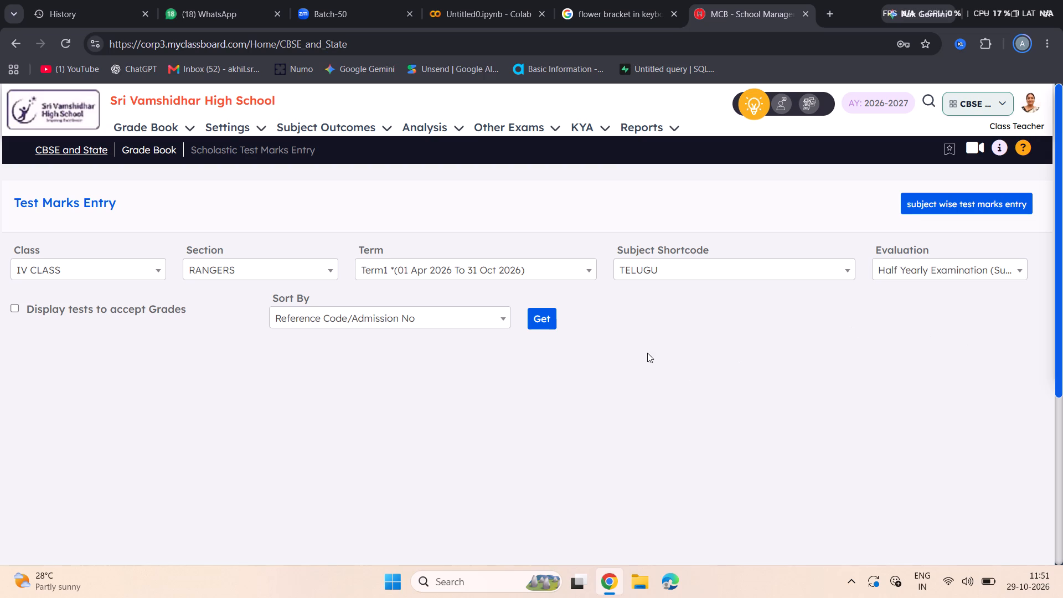
left_click(537, 317)
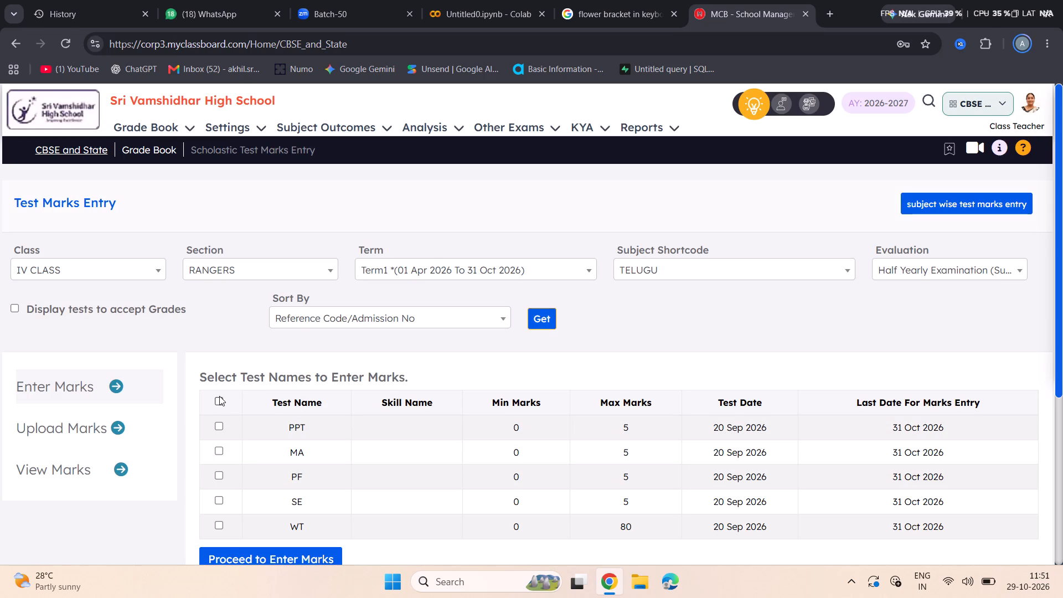
Select all five tests (PPT, MA, PF, SE and WT) and proceed to enter marks.
left_click(219, 396)
left_click(219, 399)
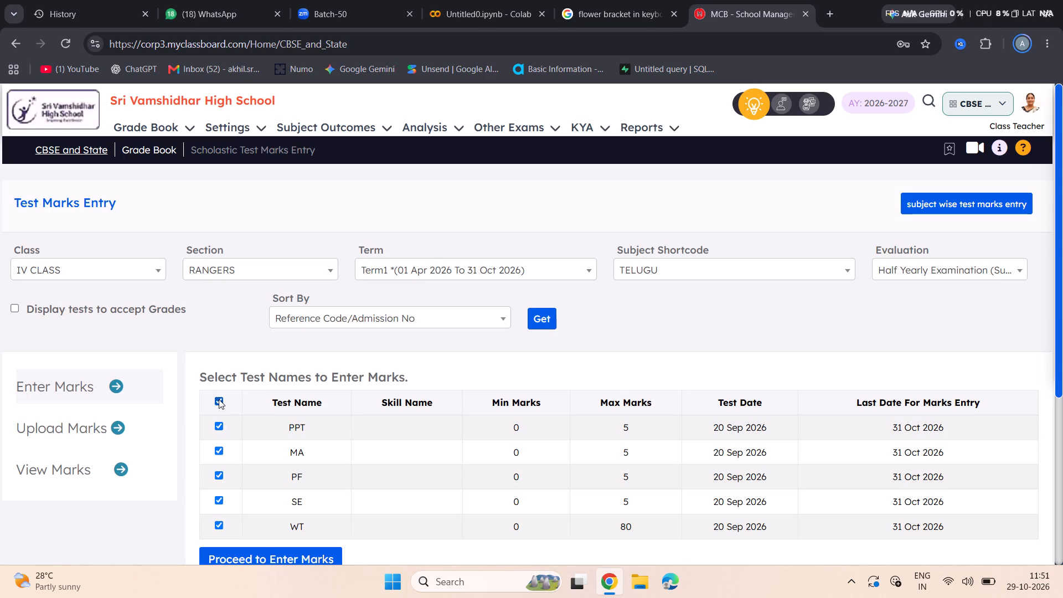
left_click(264, 550)
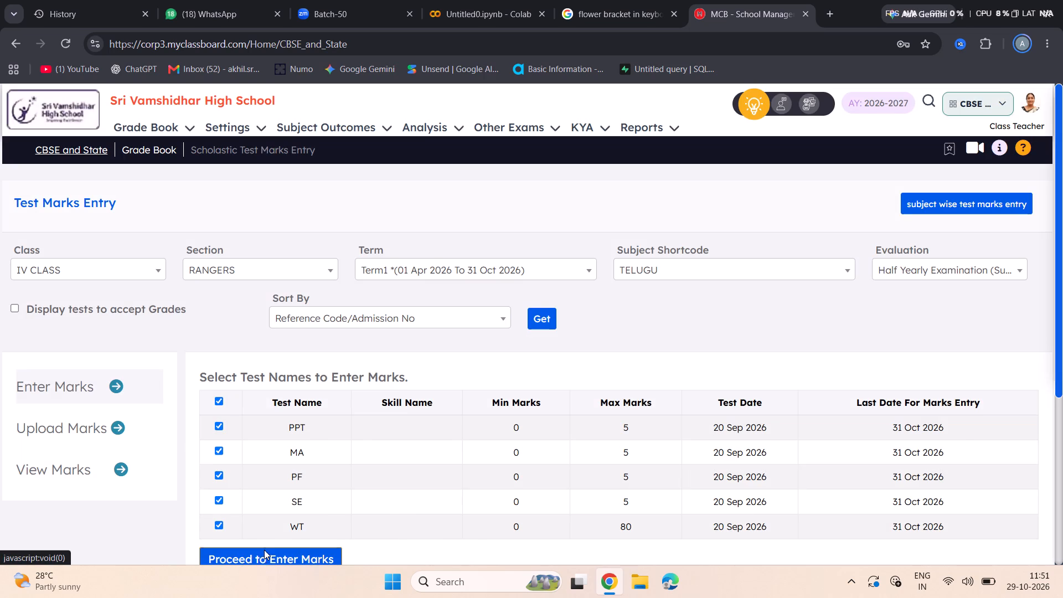
Review the Half Yearly Examination Telugu marks of the IV CLASS RANGERS students from S.No 1 to about S.No 14.
scroll(264, 550, "down", 1)
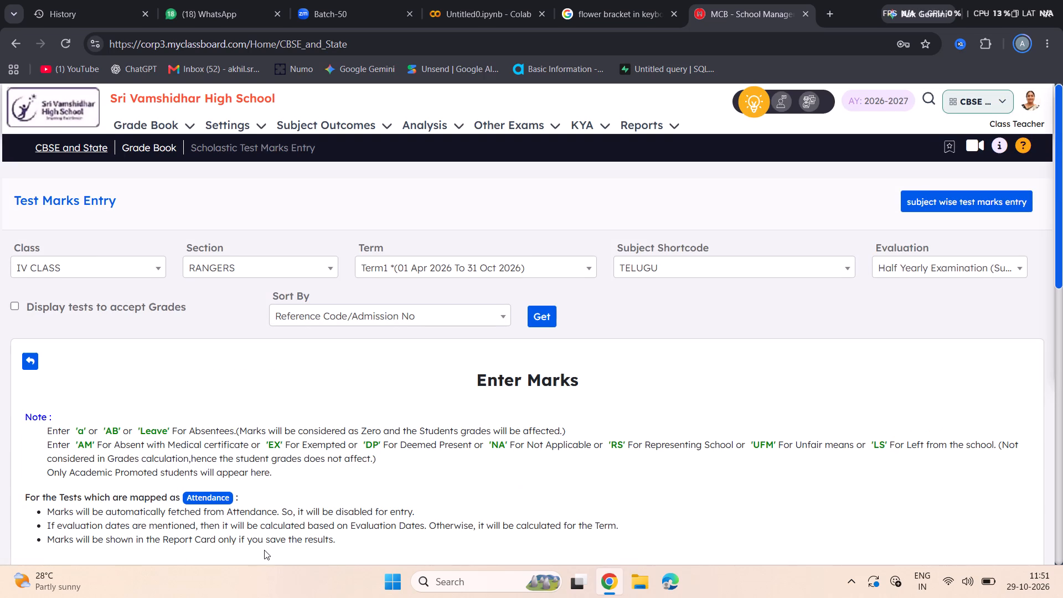
scroll(264, 550, "down", 5)
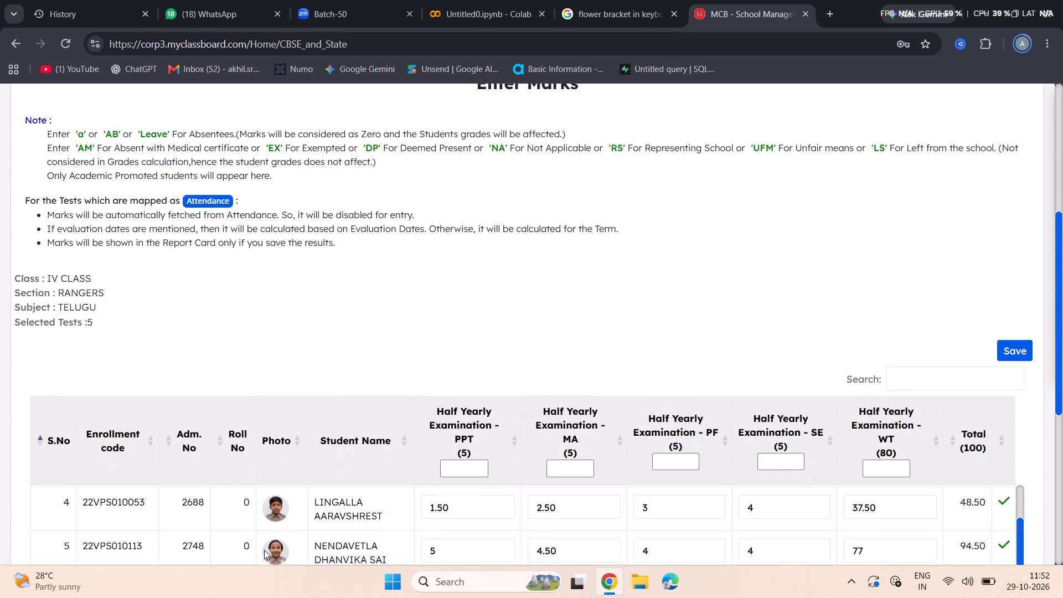
scroll(264, 550, "up", 1)
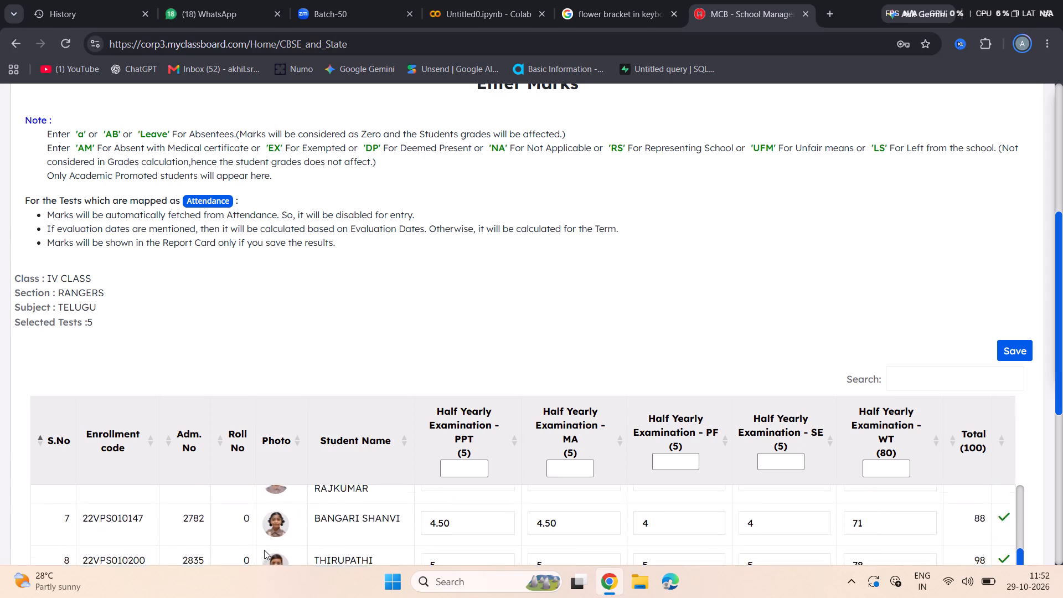
scroll(264, 550, "up", 1)
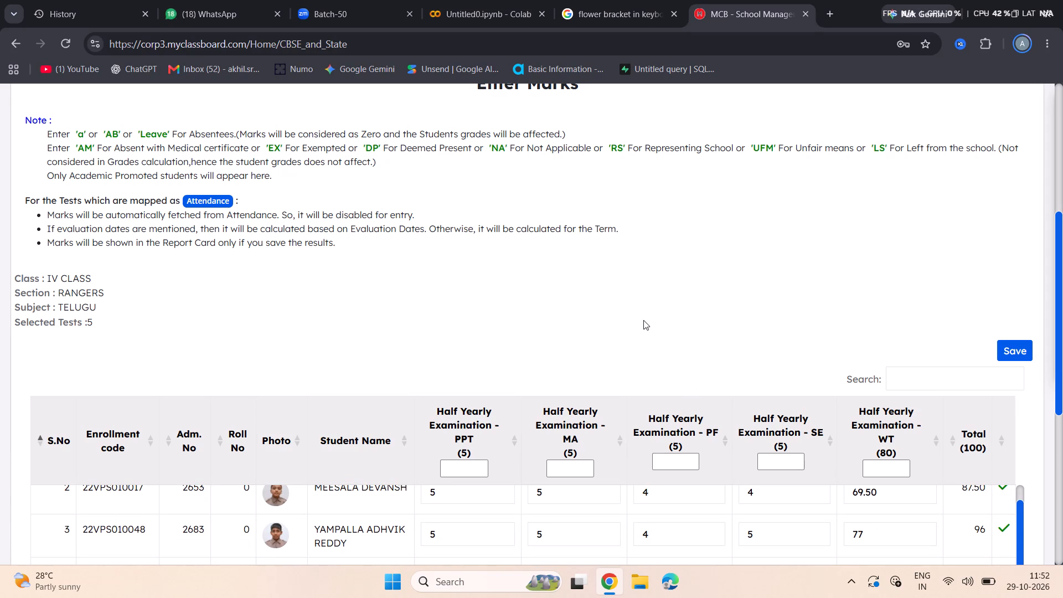
scroll(643, 320, "down", 1)
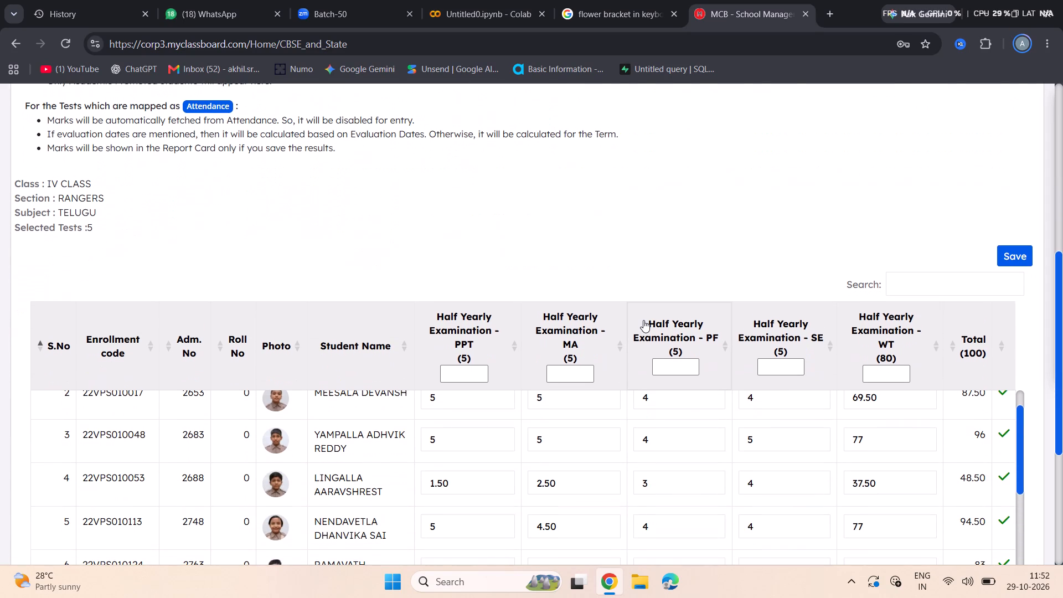
scroll(643, 320, "down", 3)
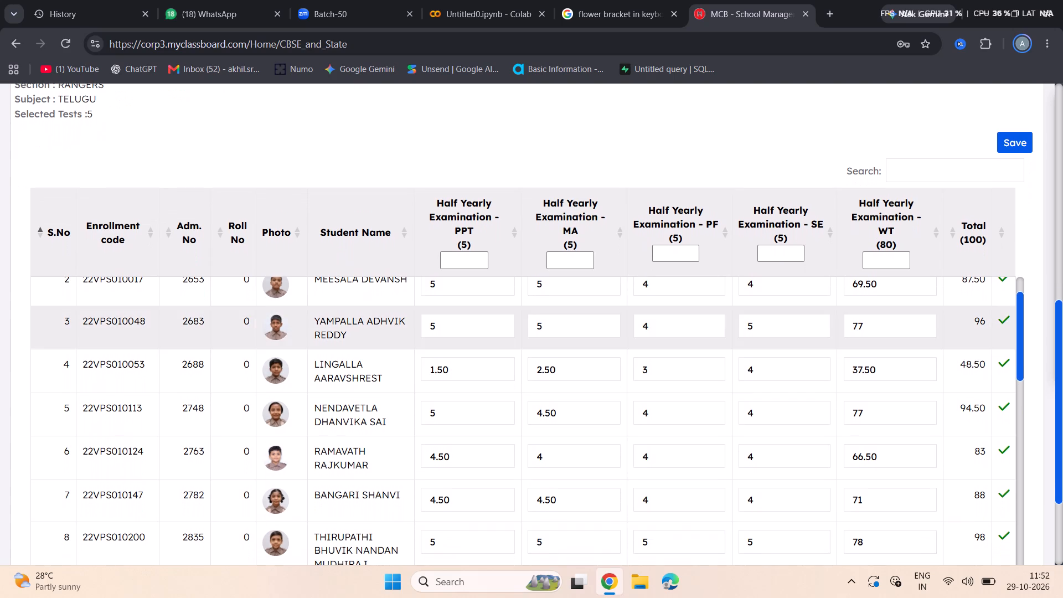
scroll(643, 320, "down", 2)
scroll(643, 320, "up", 1)
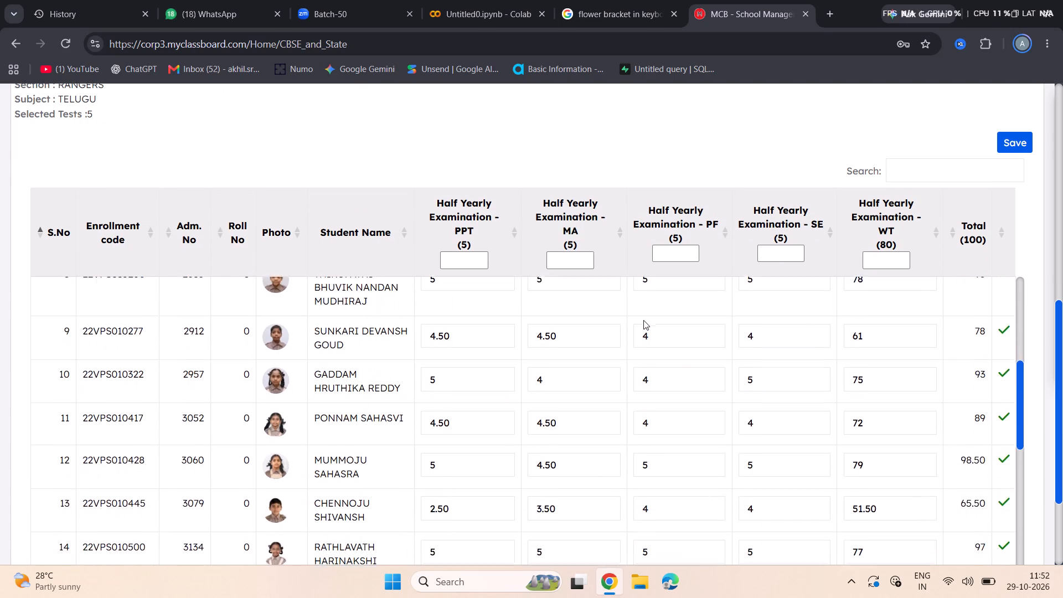
scroll(643, 320, "up", 1)
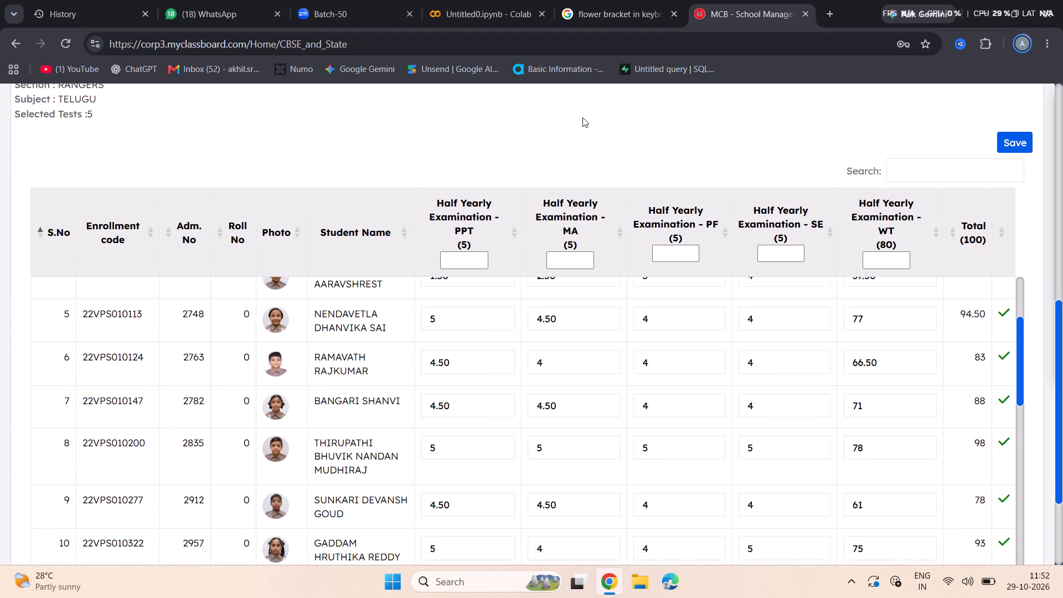
scroll(582, 117, "down", 1)
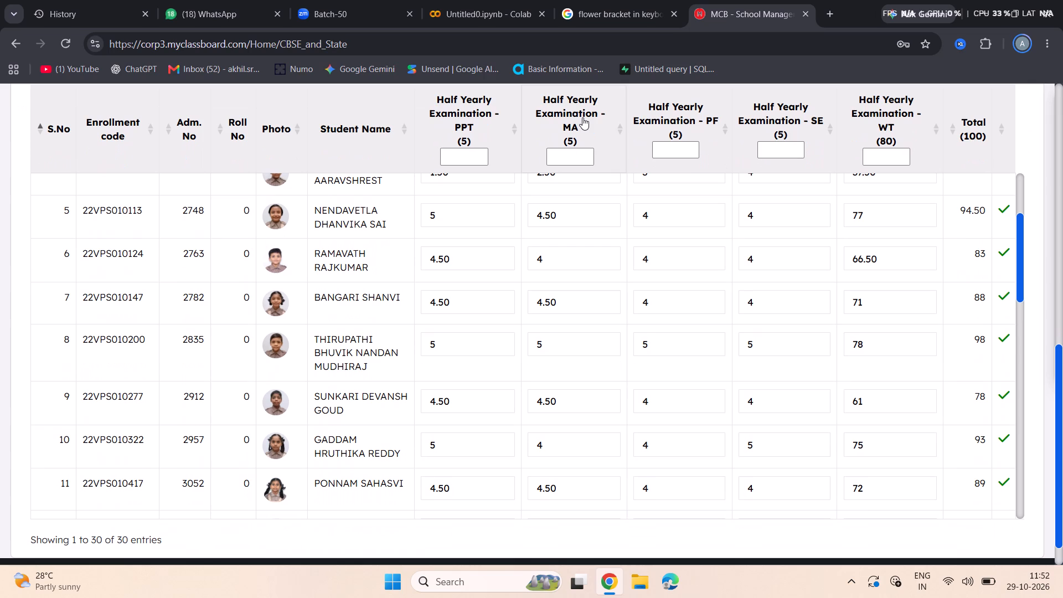
scroll(575, 280, "up", 1)
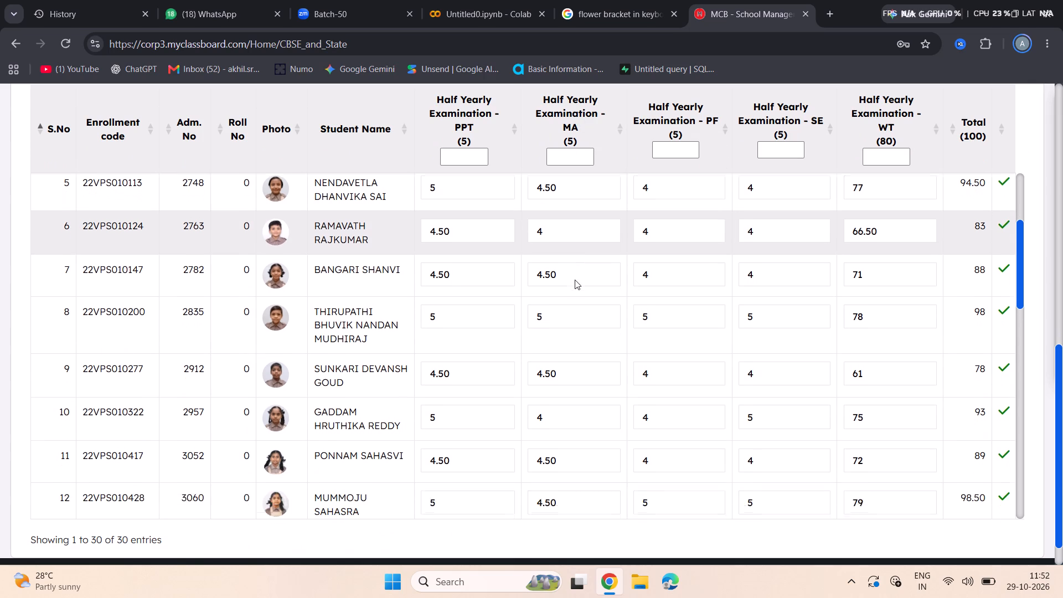
scroll(575, 280, "up", 1)
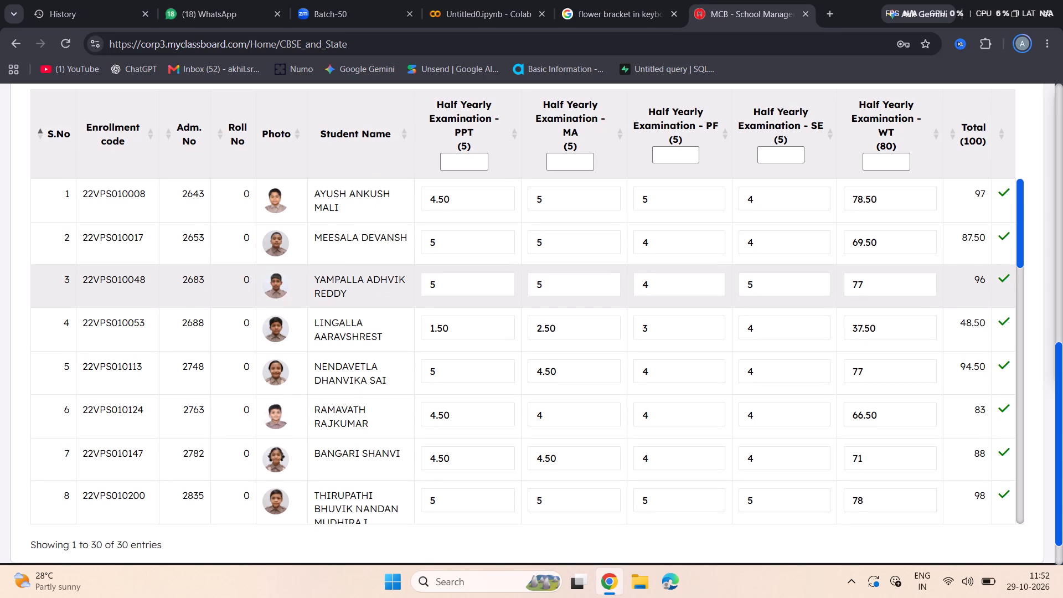
Set the Half Yearly Examination PF mark of the student at S.No 2 to 4.5.
left_click(649, 239)
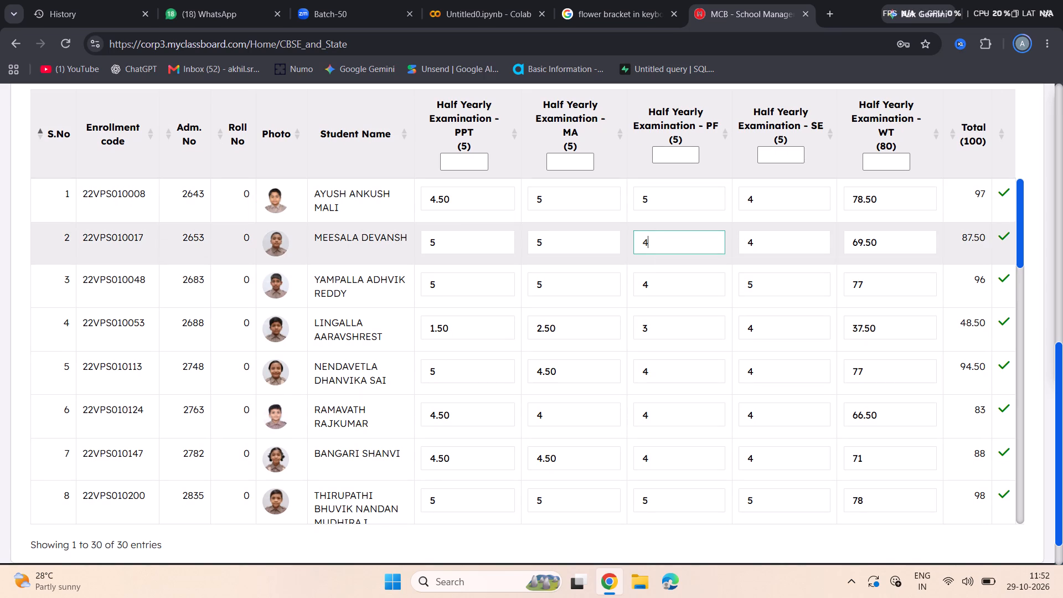
key("period")
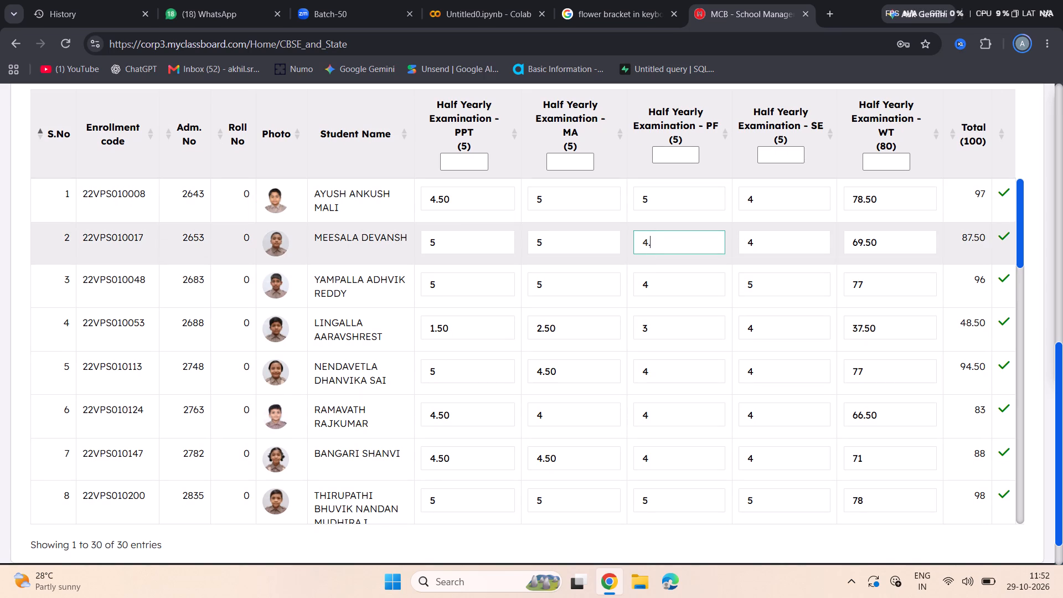
key("5")
For the student at S.No 4, set the PF mark to 3.5 and the MA mark to 3.50.
scroll(649, 239, "down", 1)
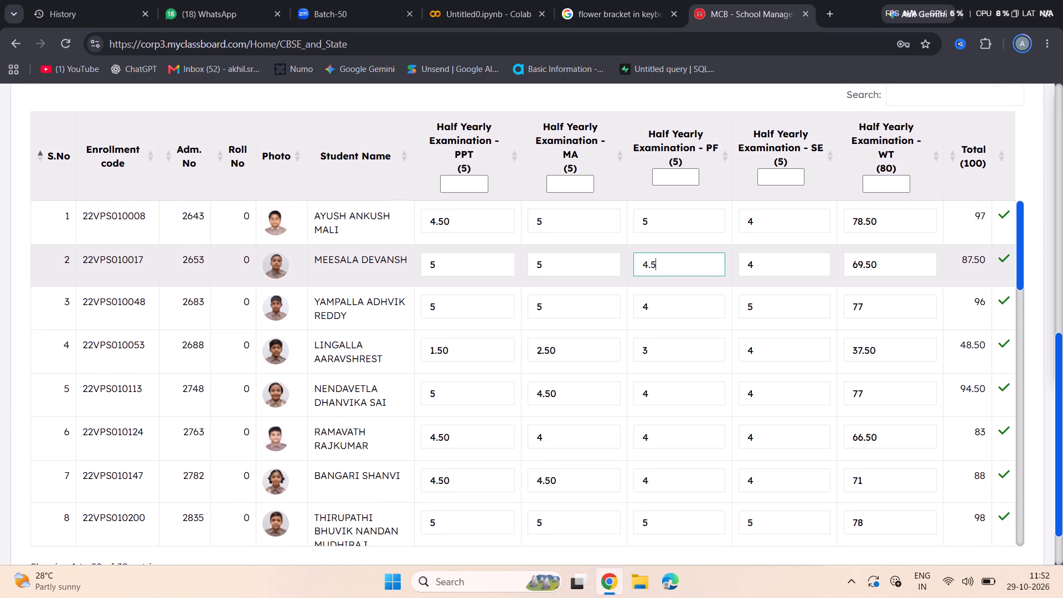
scroll(649, 239, "down", 1)
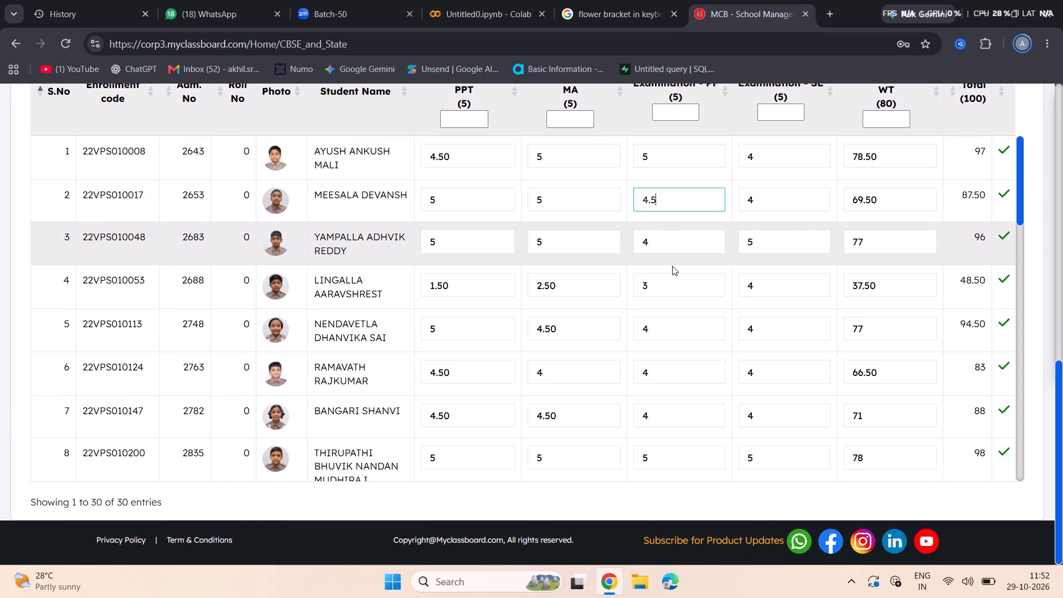
left_click(644, 286)
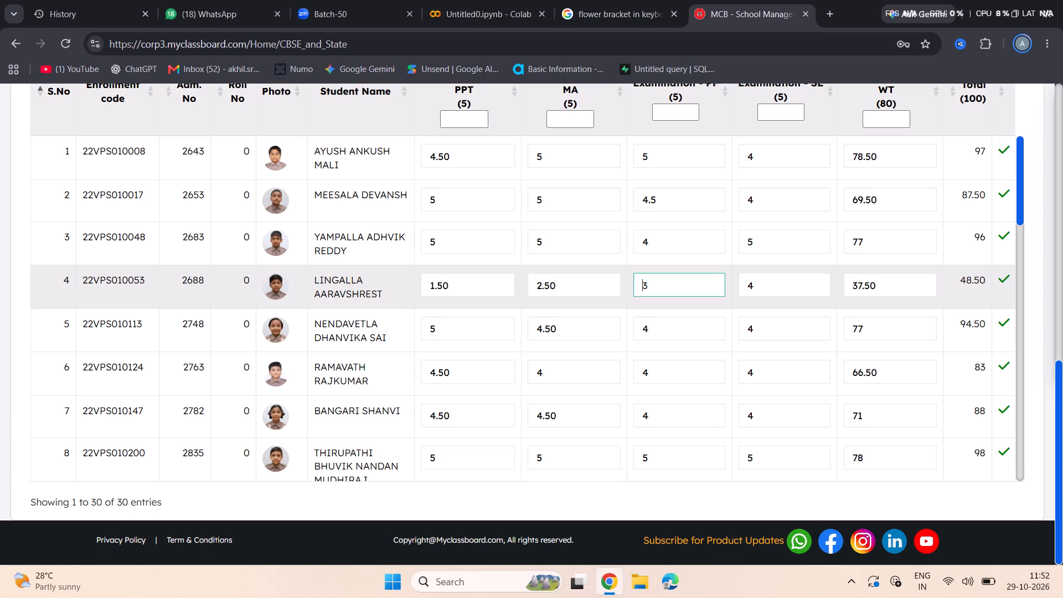
left_click(645, 286)
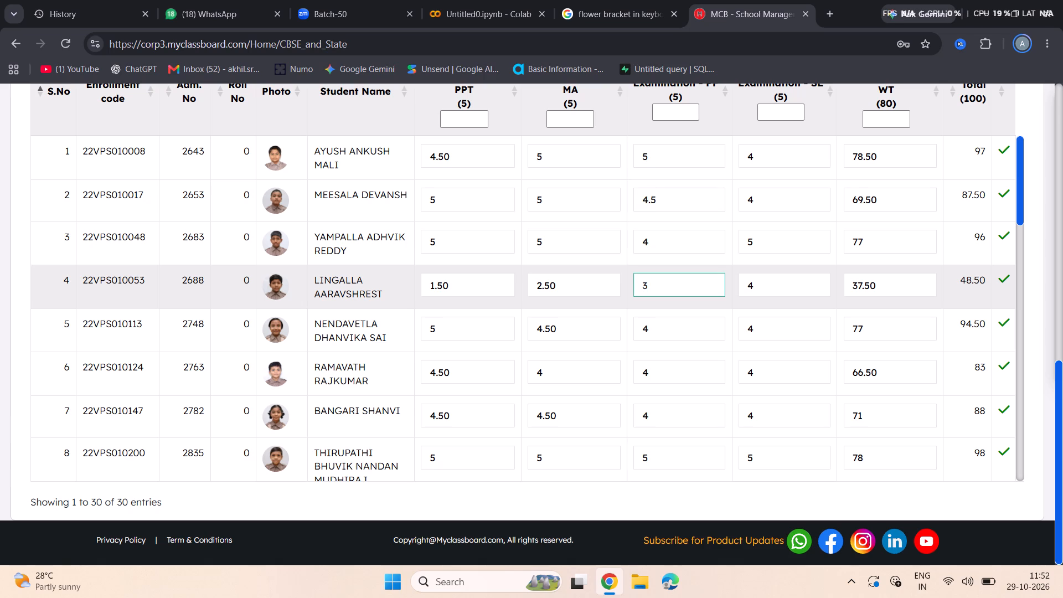
type(".5")
left_click(539, 286)
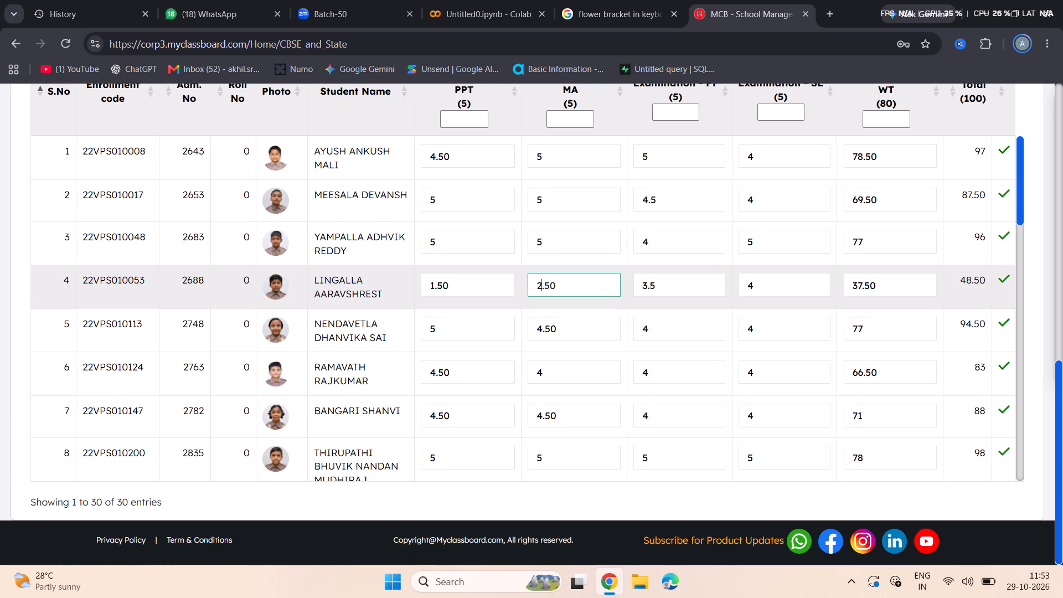
key("3")
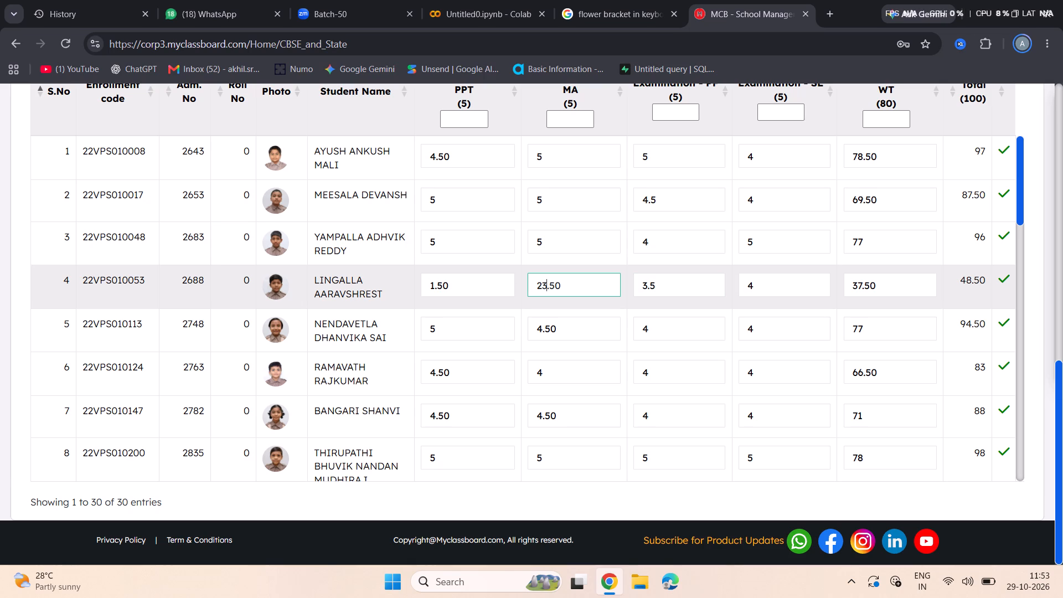
key("BackSpace")
key("BackSpace")
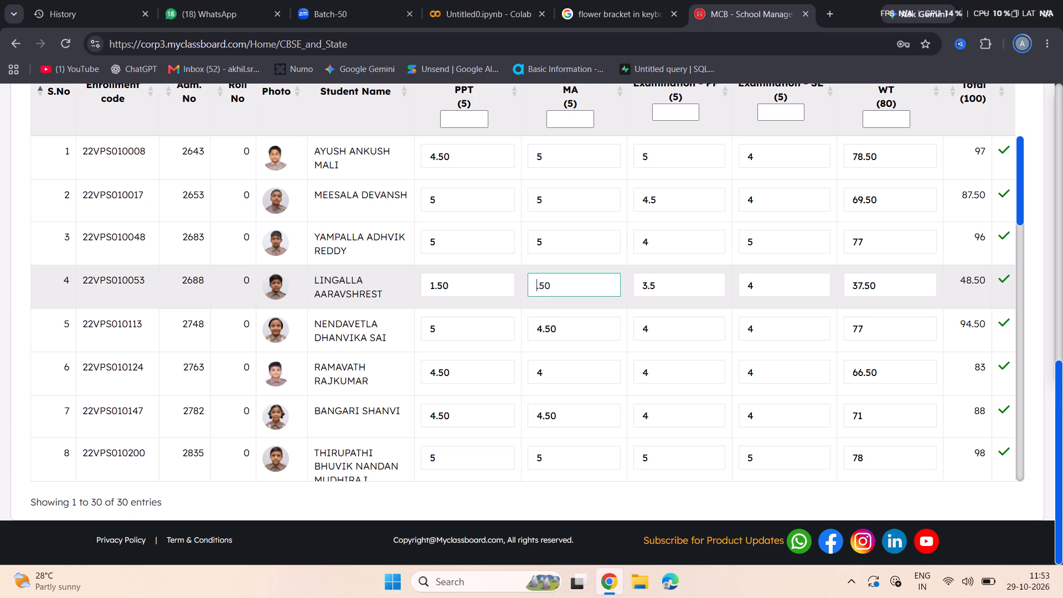
key("3")
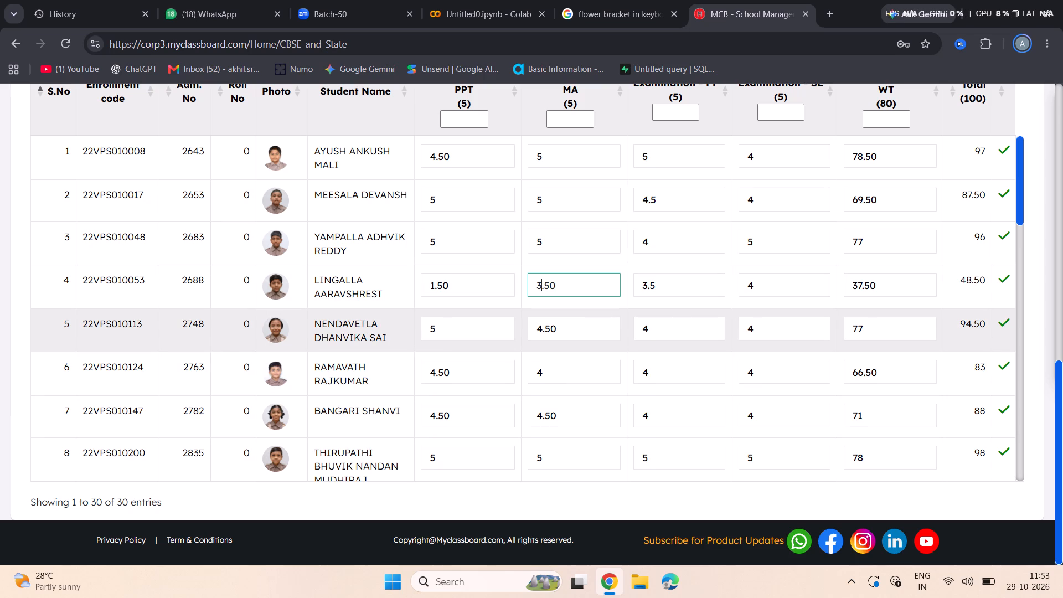
Set the Half Yearly Examination PF mark of the student at S.No 5 to 4.5.
left_click(647, 328)
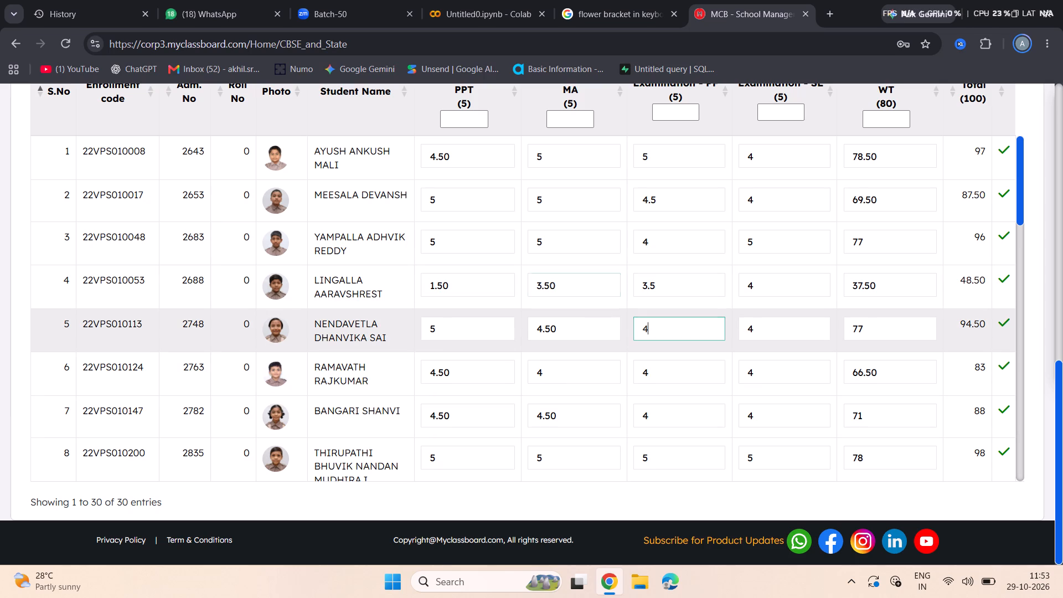
type(".5")
left_click_drag(647, 328, 712, 337)
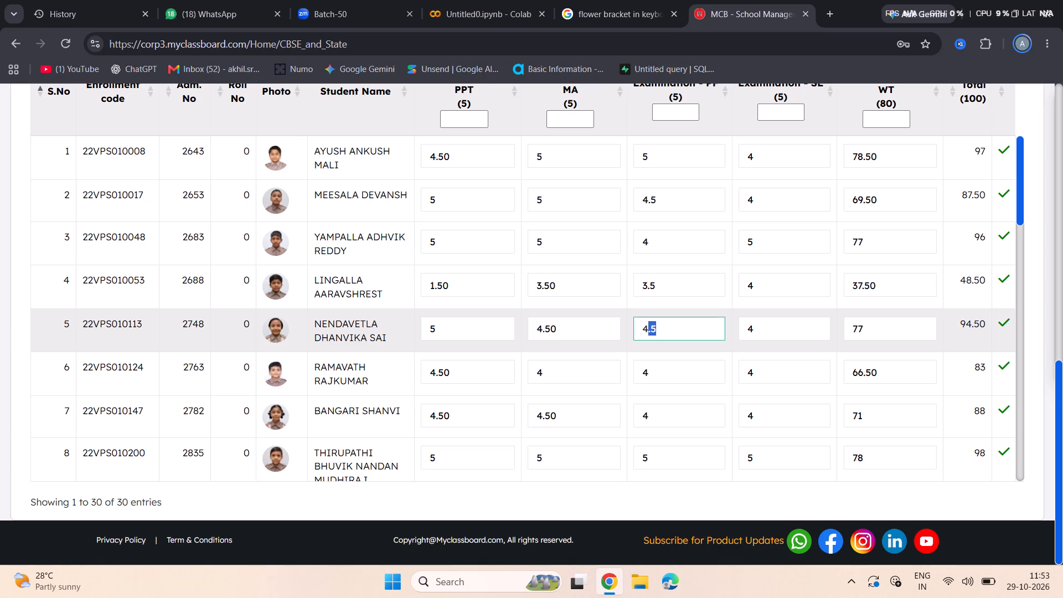
left_click_drag(712, 337, 725, 416)
Set the Half Yearly Examination PF mark of the student at S.No 12 to 4.5.
scroll(813, 467, "down", 1)
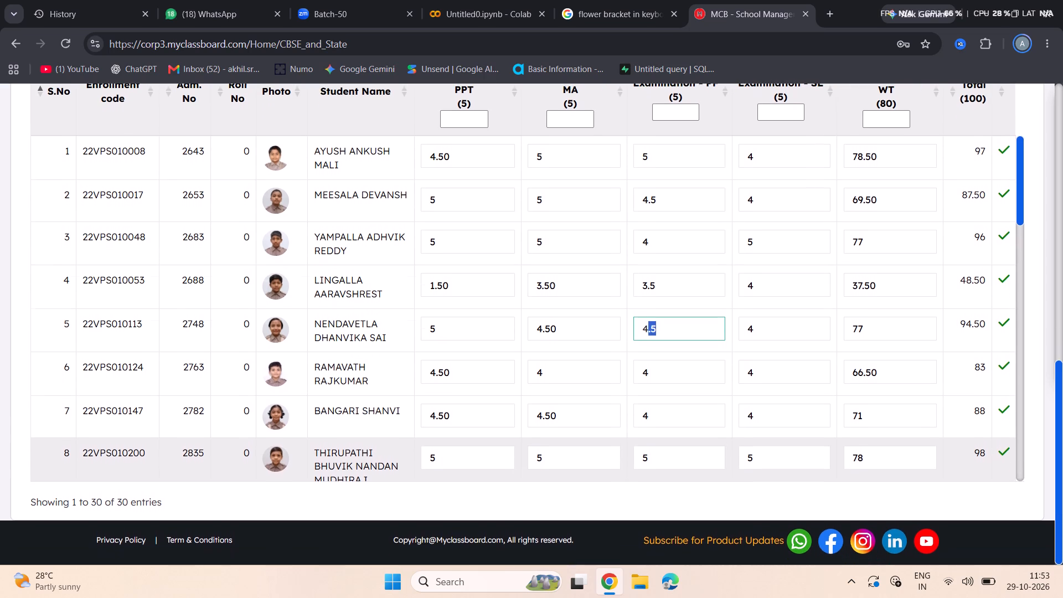
scroll(813, 467, "down", 3)
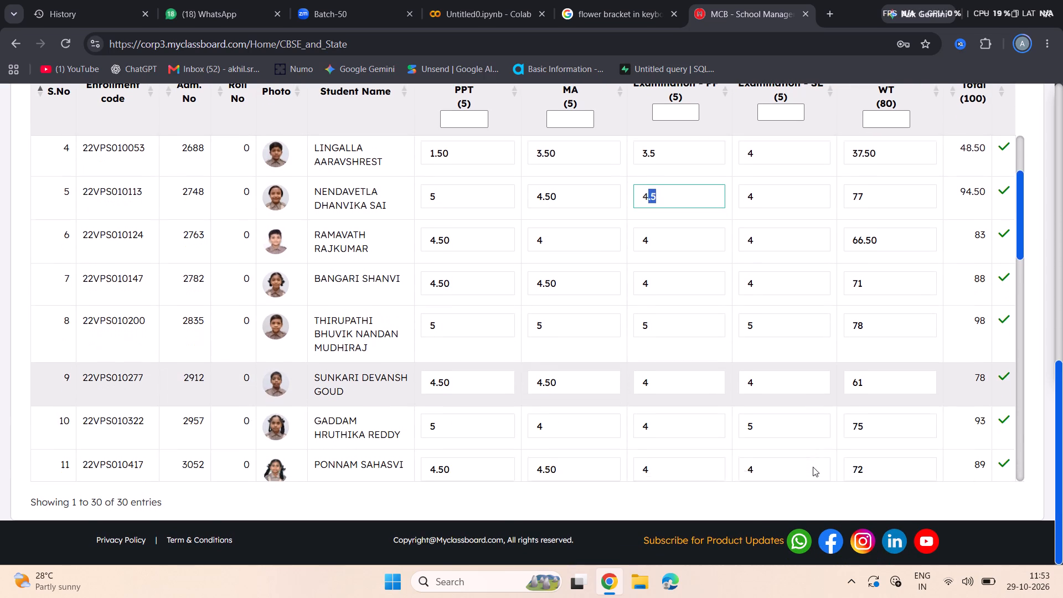
scroll(813, 467, "down", 2)
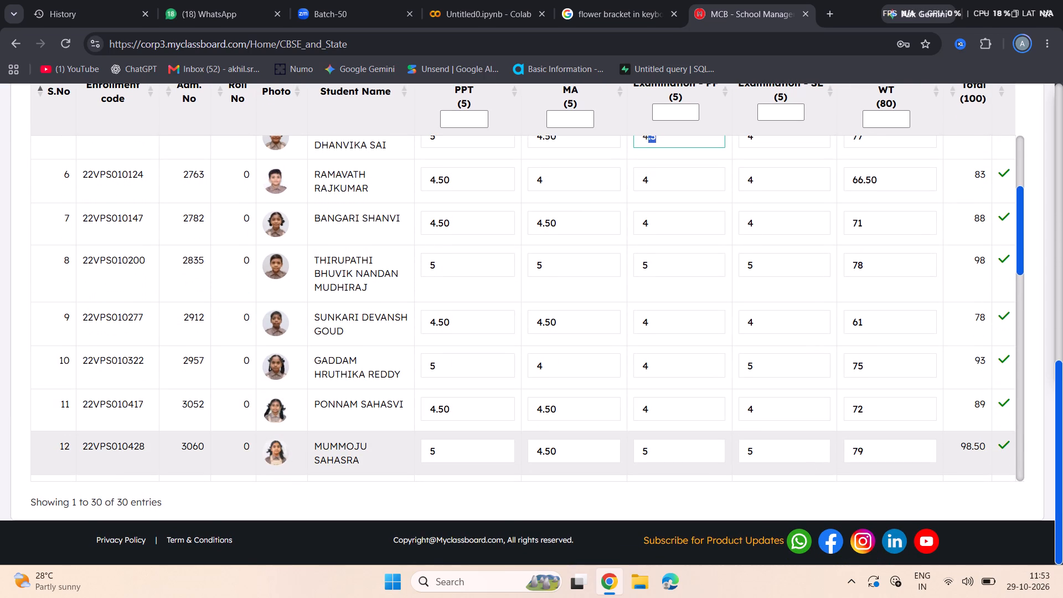
left_click(649, 451)
type(".5")
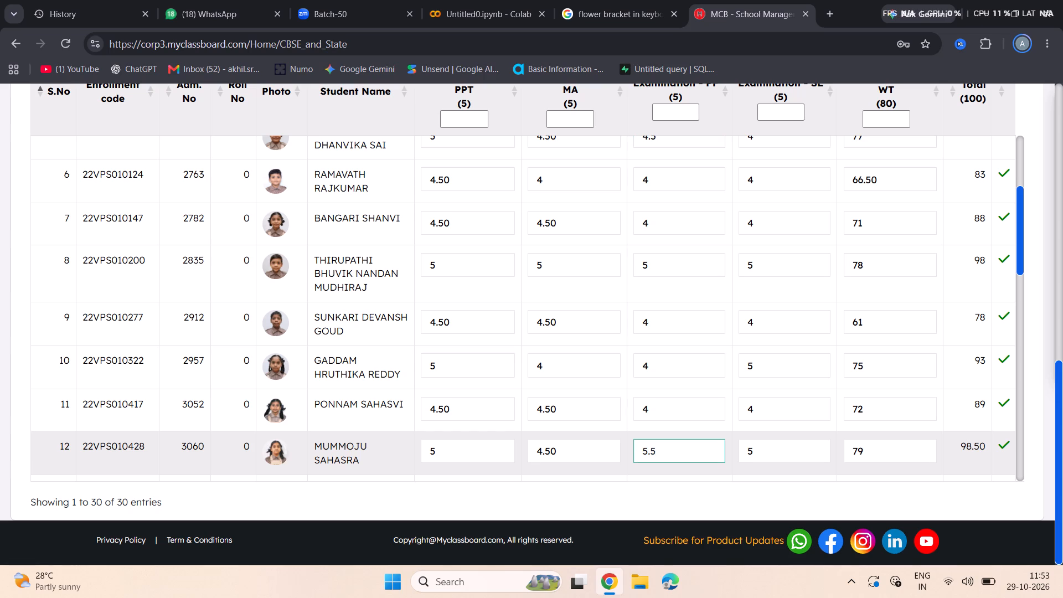
key("BackSpace")
key("BackSpace")
key("BackSpace")
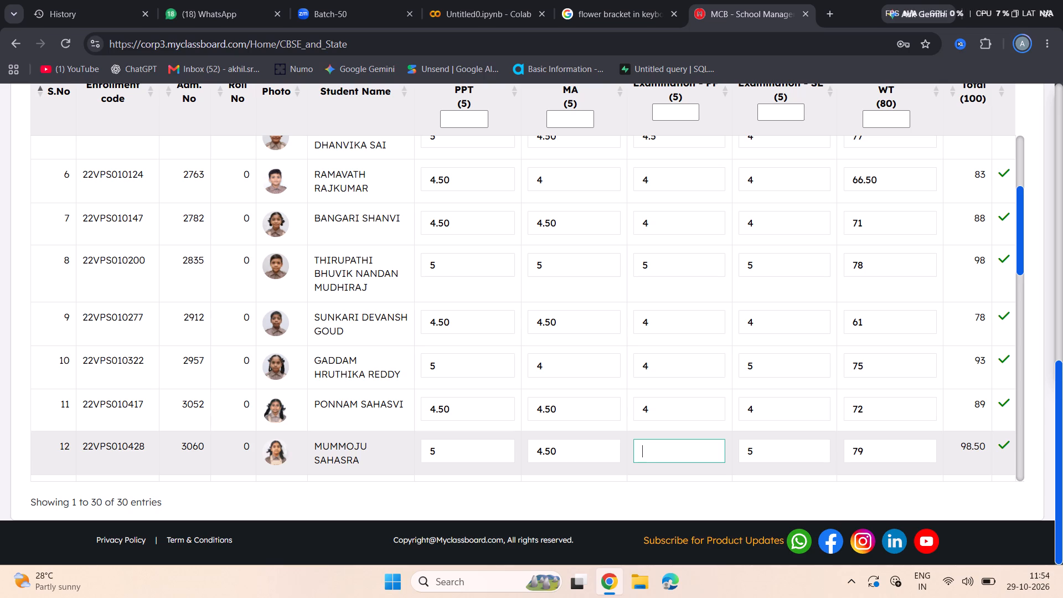
type("4.5")
Set the Half Yearly Examination PF mark of the student at S.No 13 to 4.5.
scroll(649, 451, "down", 1)
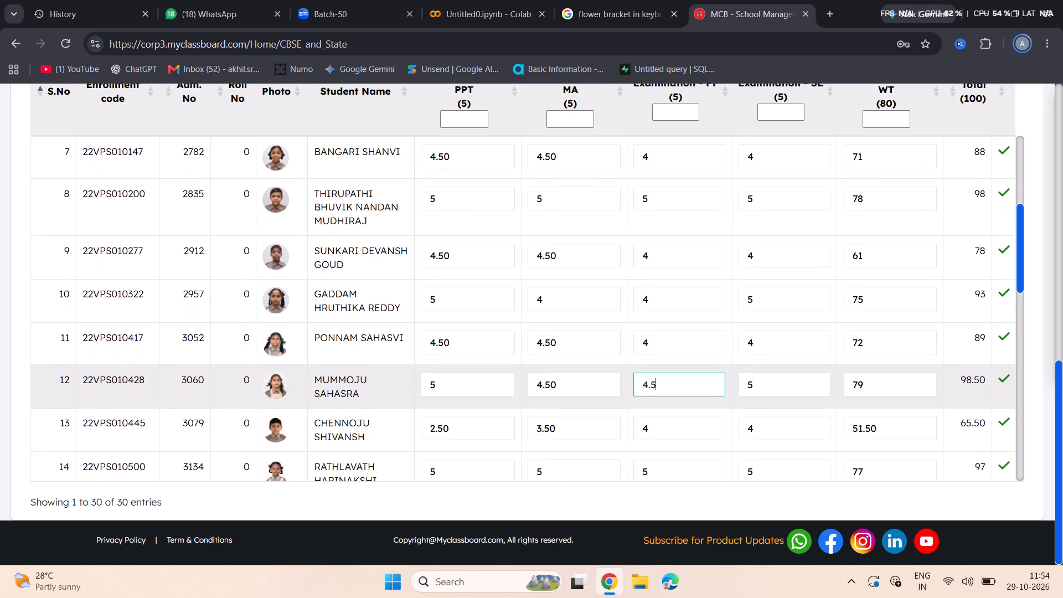
scroll(649, 451, "down", 1)
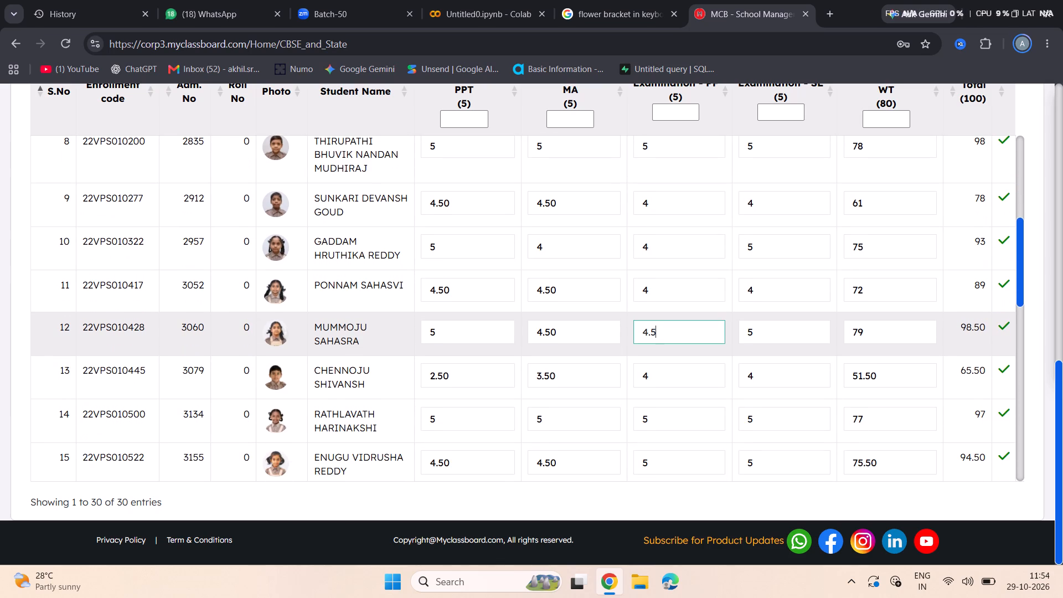
scroll(649, 451, "down", 1)
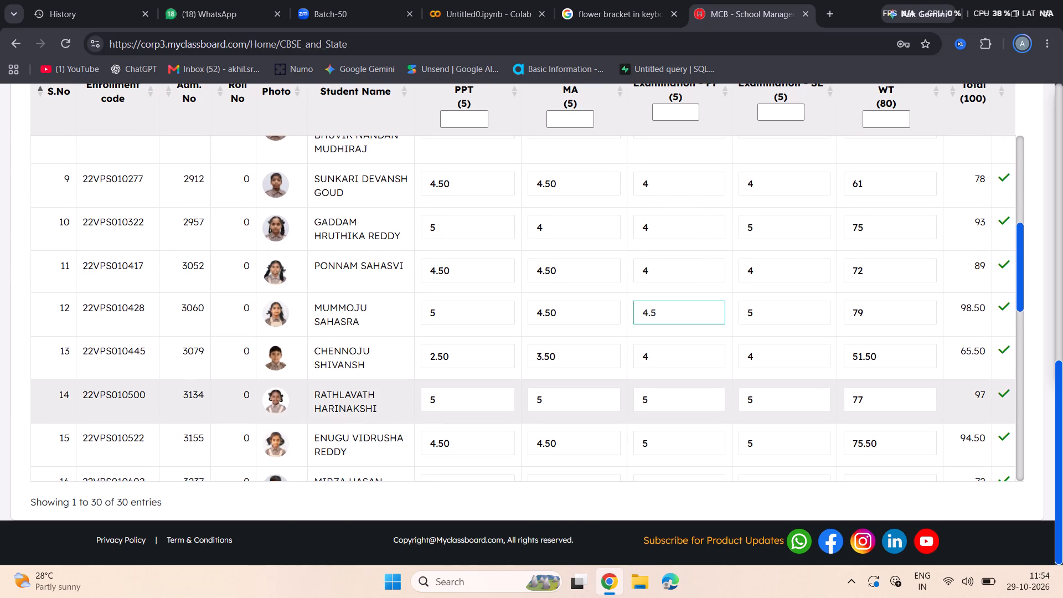
left_click(647, 357)
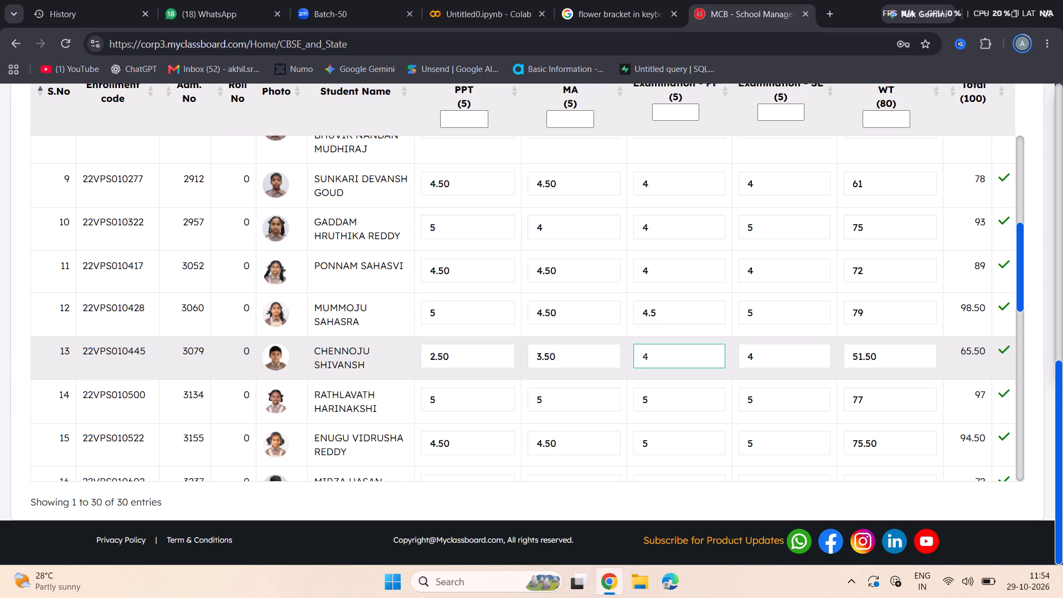
type(".5")
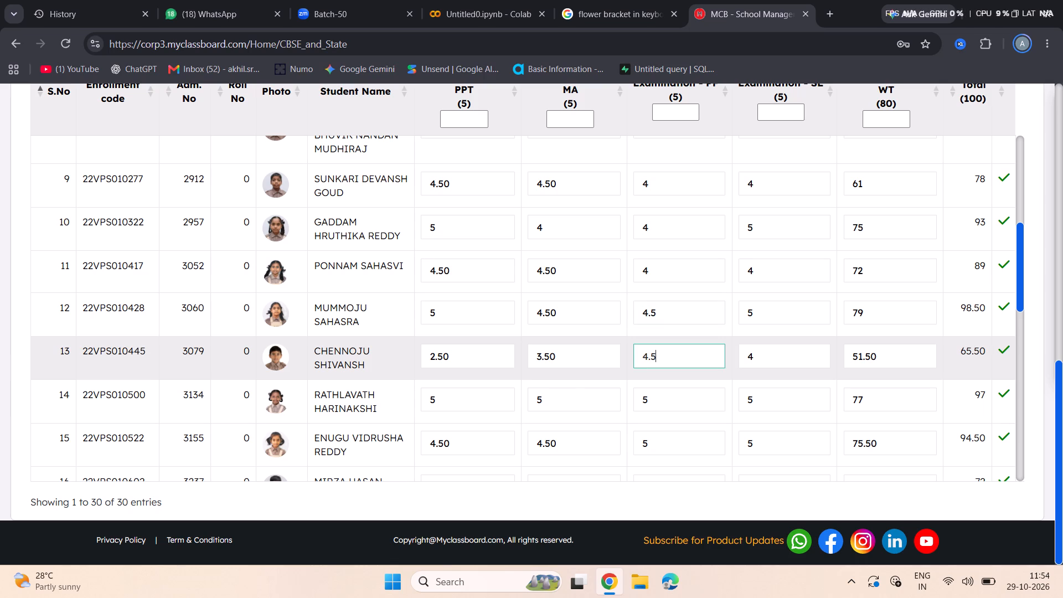
Set the Half Yearly Examination PF mark of the student at S.No 15 to 4.5.
left_click(641, 445)
type("4.")
Set the Half Yearly Examination MA mark of the student at S.No 21 to 2.5.
scroll(641, 445, "down", 1)
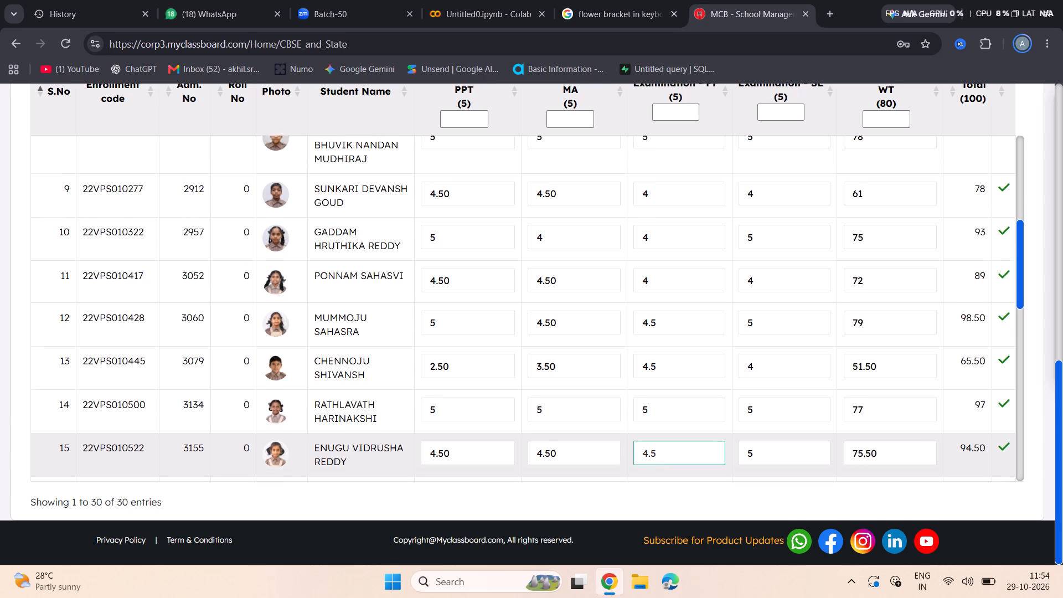
scroll(641, 445, "down", 2)
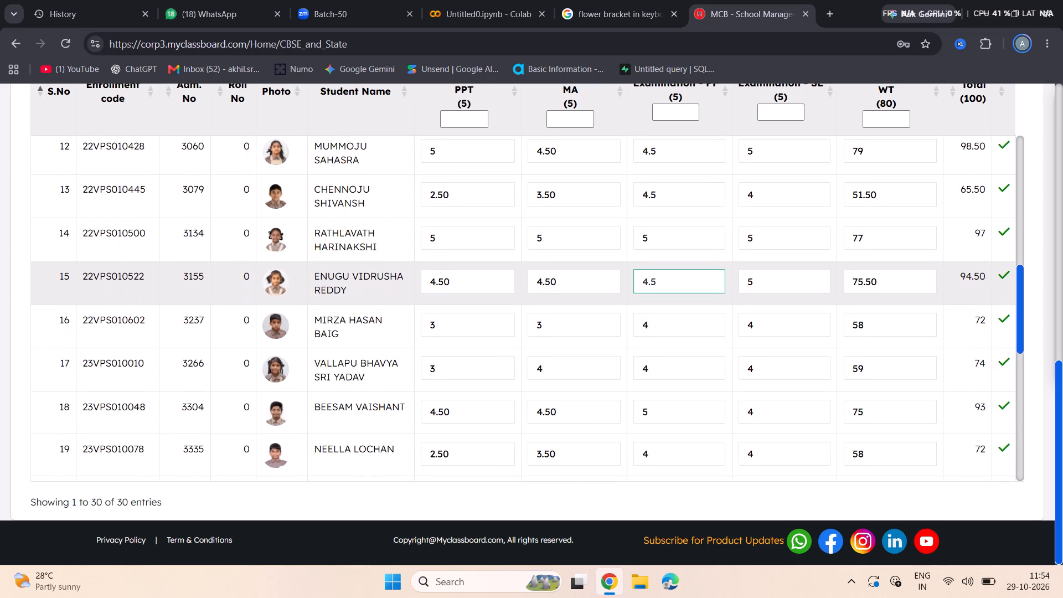
scroll(641, 445, "down", 2)
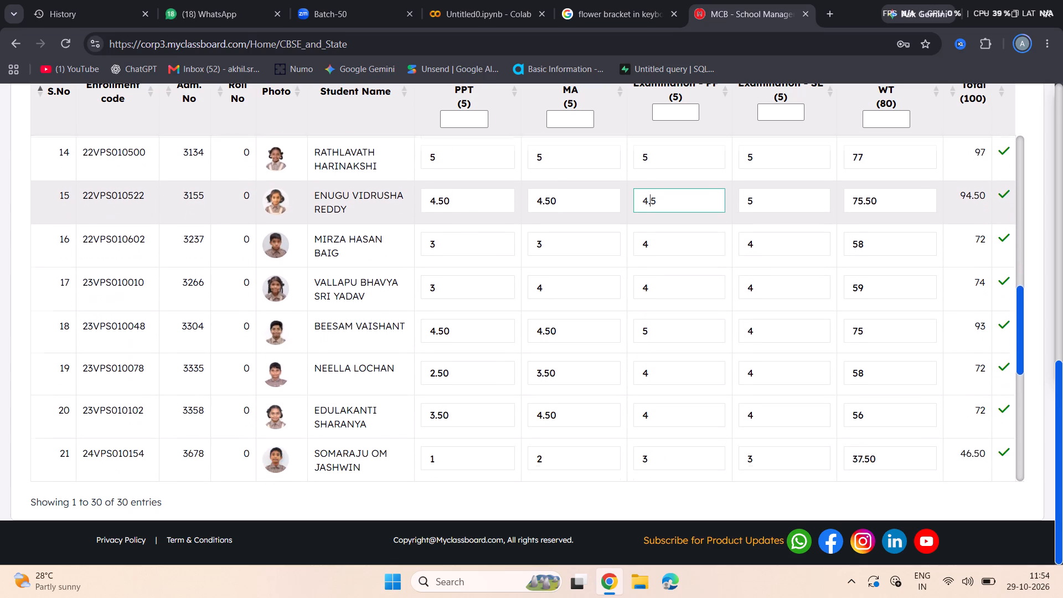
scroll(641, 445, "down", 2)
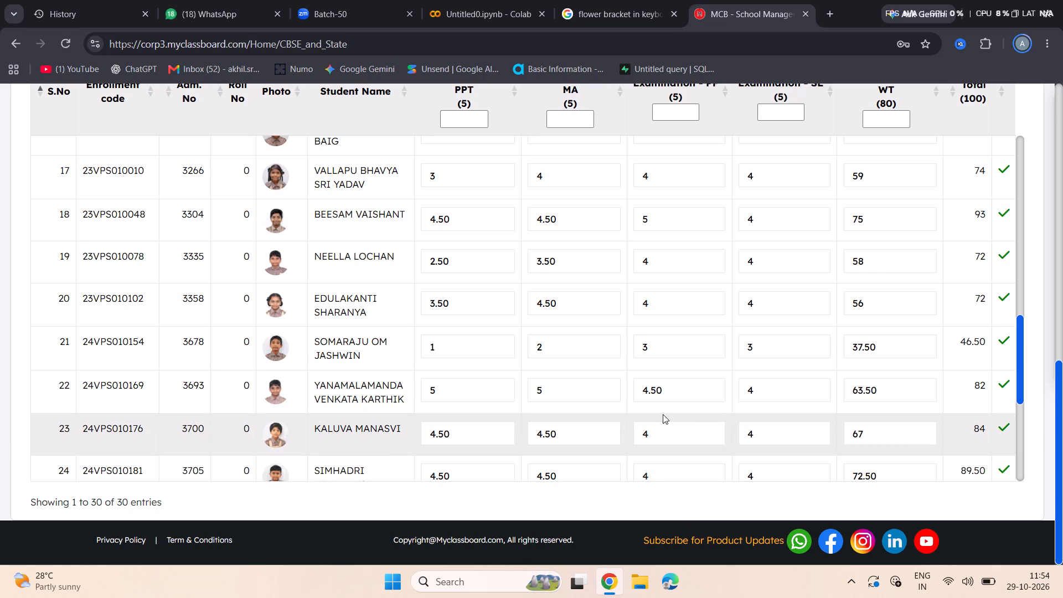
left_click(544, 349)
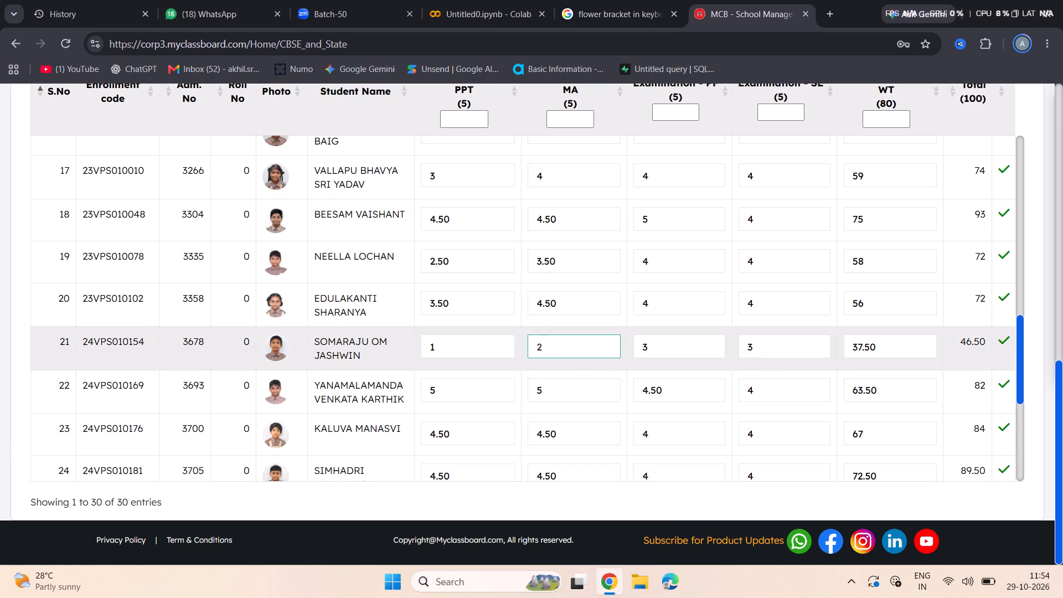
type(".5")
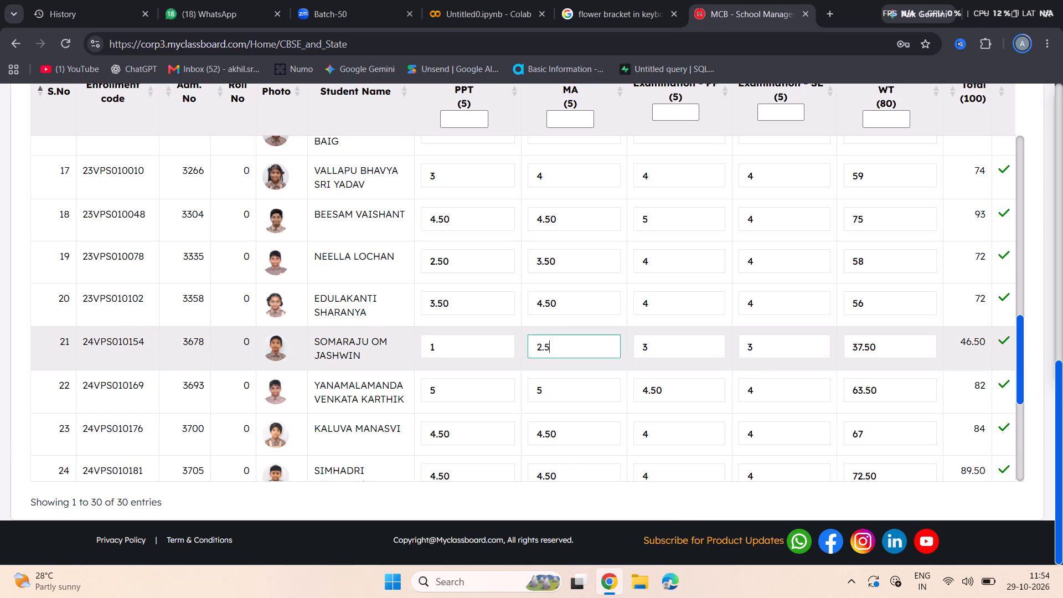
Set the Half Yearly Examination PF mark of the student at S.No 24 to 4.5.
scroll(544, 349, "down", 1)
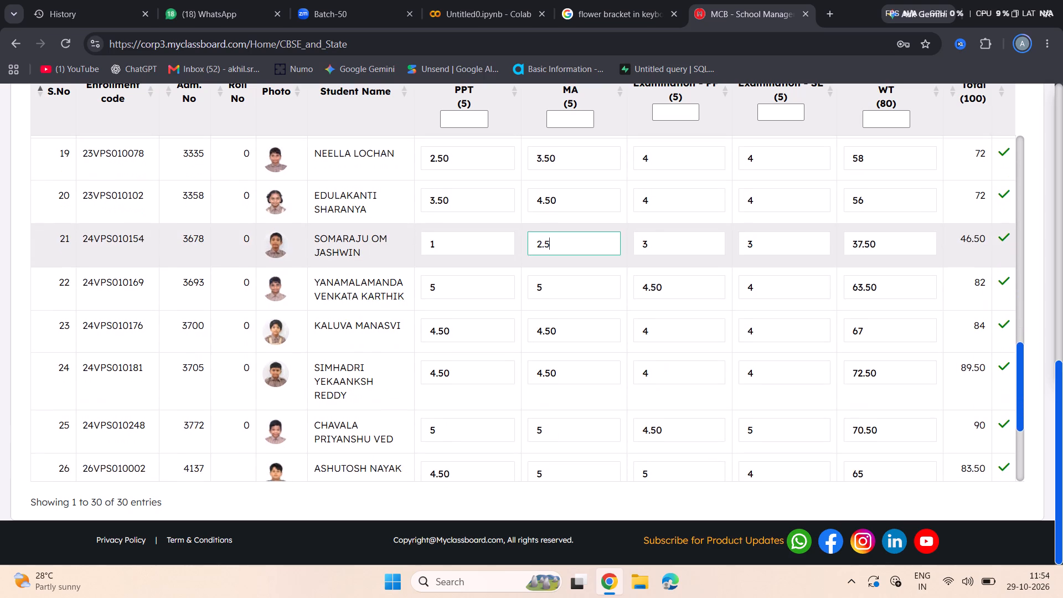
scroll(544, 349, "down", 1)
scroll(544, 349, "right", 1)
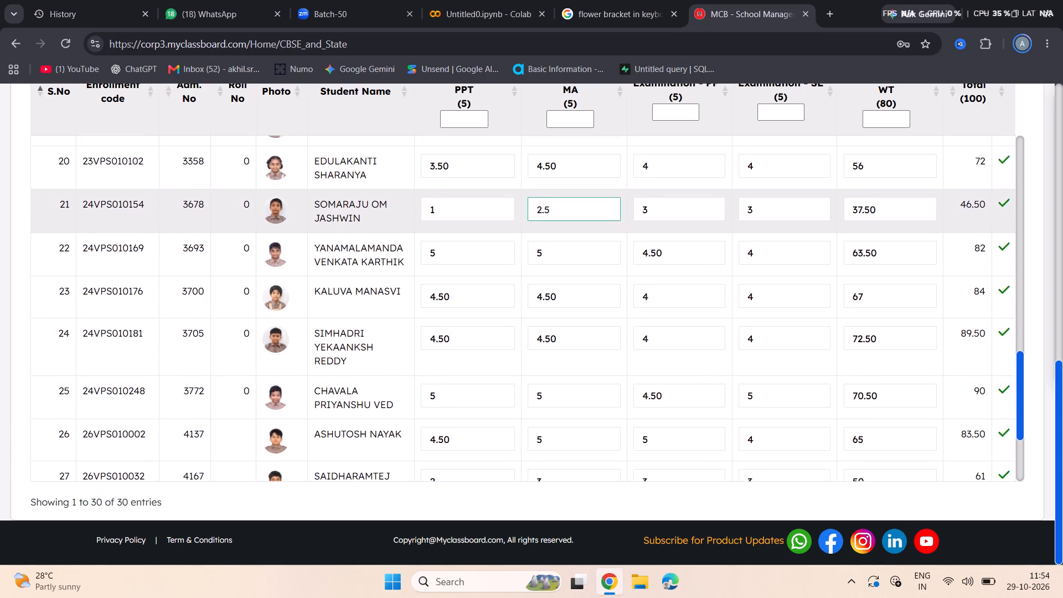
scroll(544, 349, "right", 1)
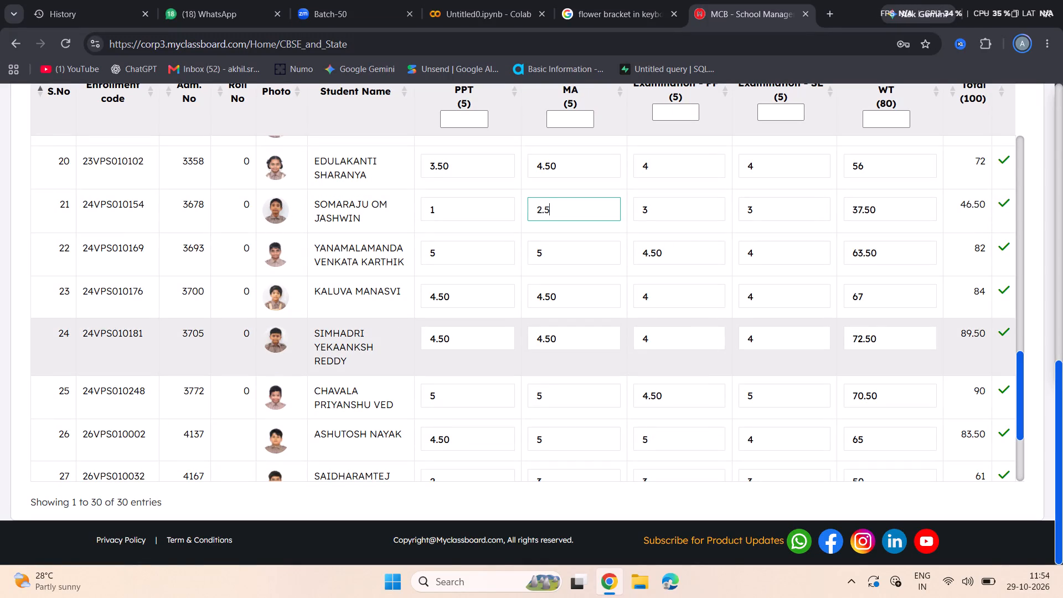
left_click(651, 339)
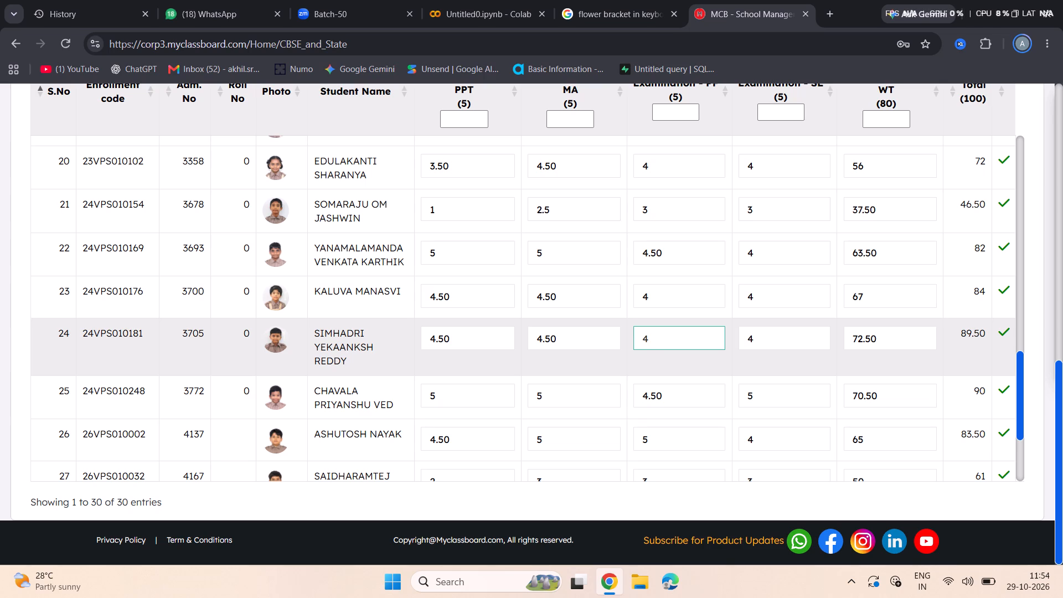
type(".5")
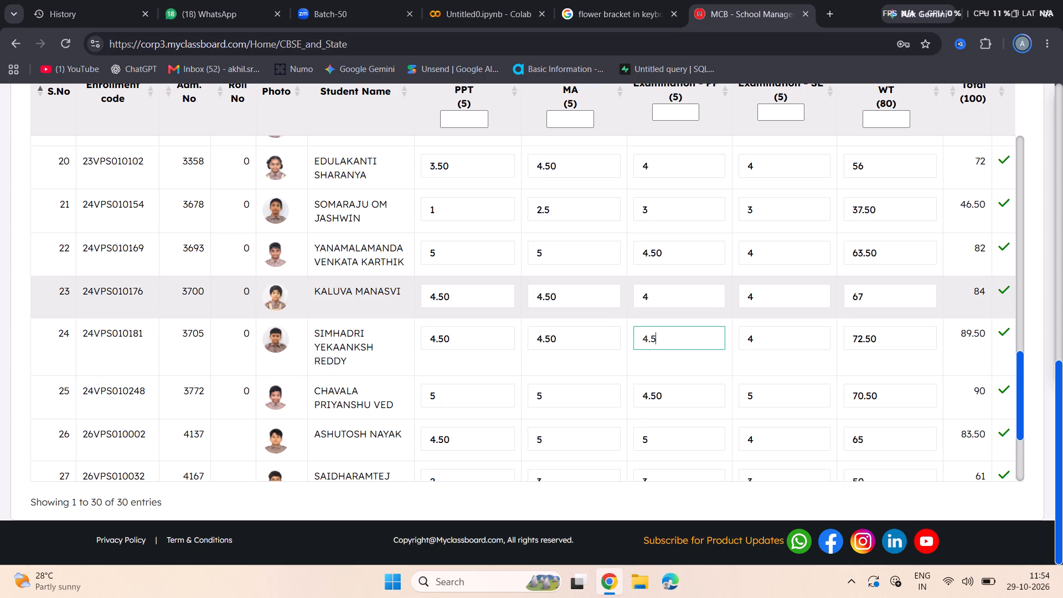
Set the Half Yearly Examination PF mark of the student at S.No 26 to 4.5.
scroll(623, 312, "right", 1)
scroll(623, 312, "up", 1)
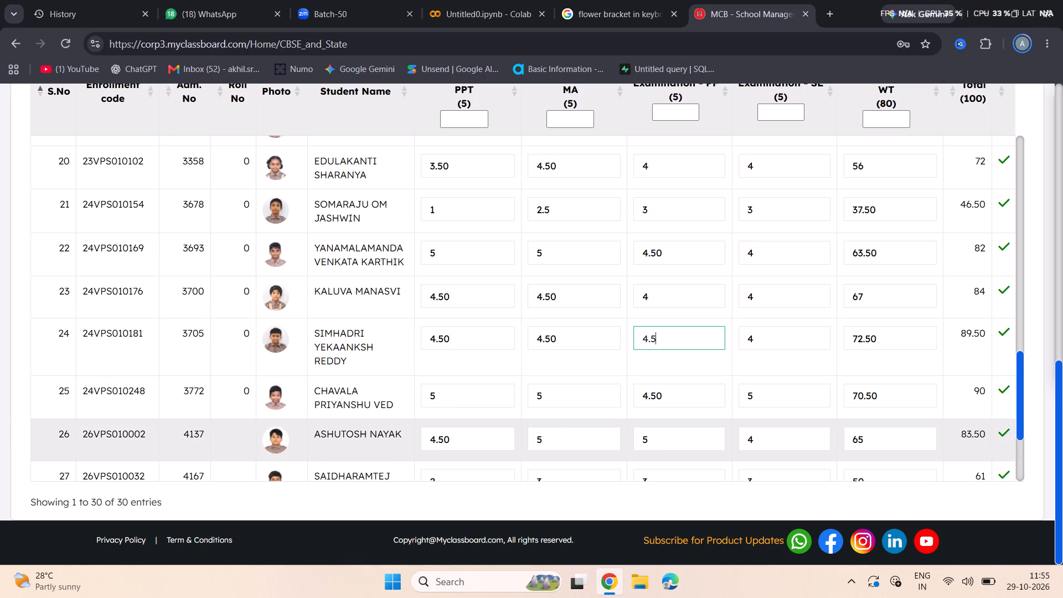
left_click(652, 435)
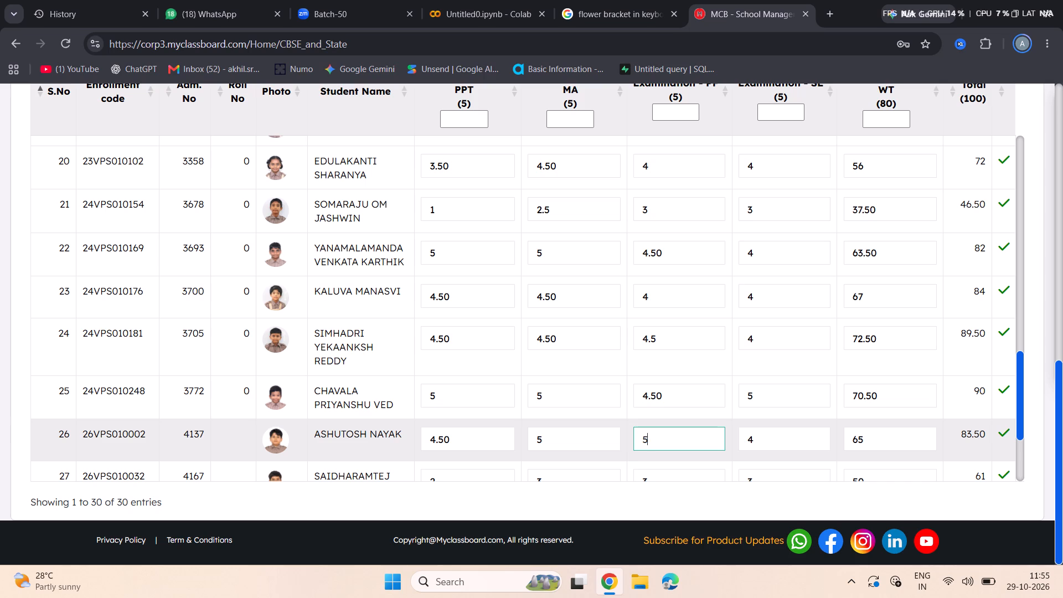
key("BackSpace")
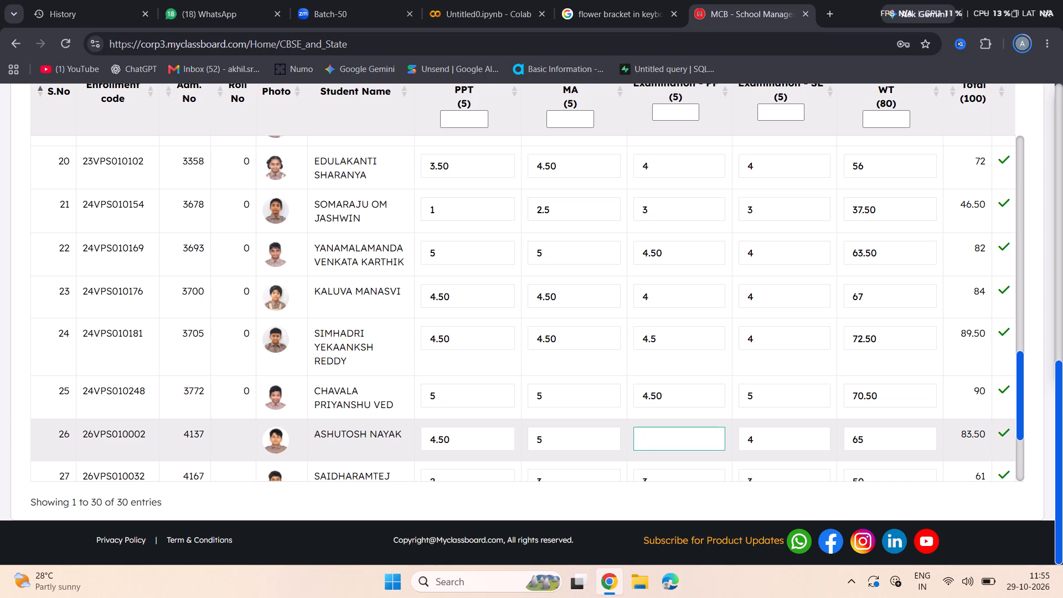
type("4.5")
Check the remaining rows through S.No 30 and save the Telugu marks for IV CLASS RANGERS.
scroll(652, 435, "down", 1)
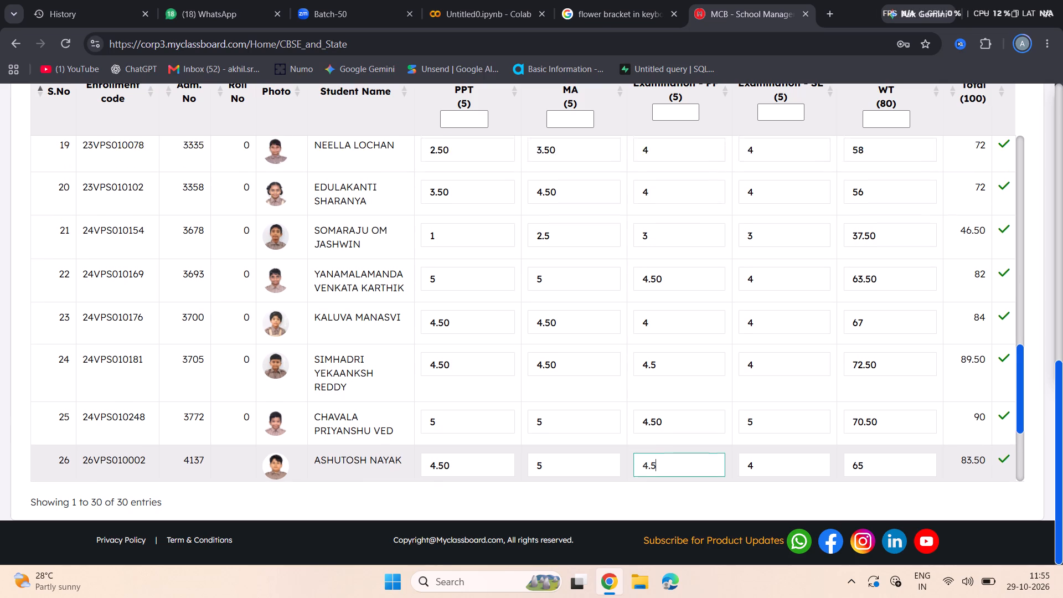
scroll(652, 435, "down", 4)
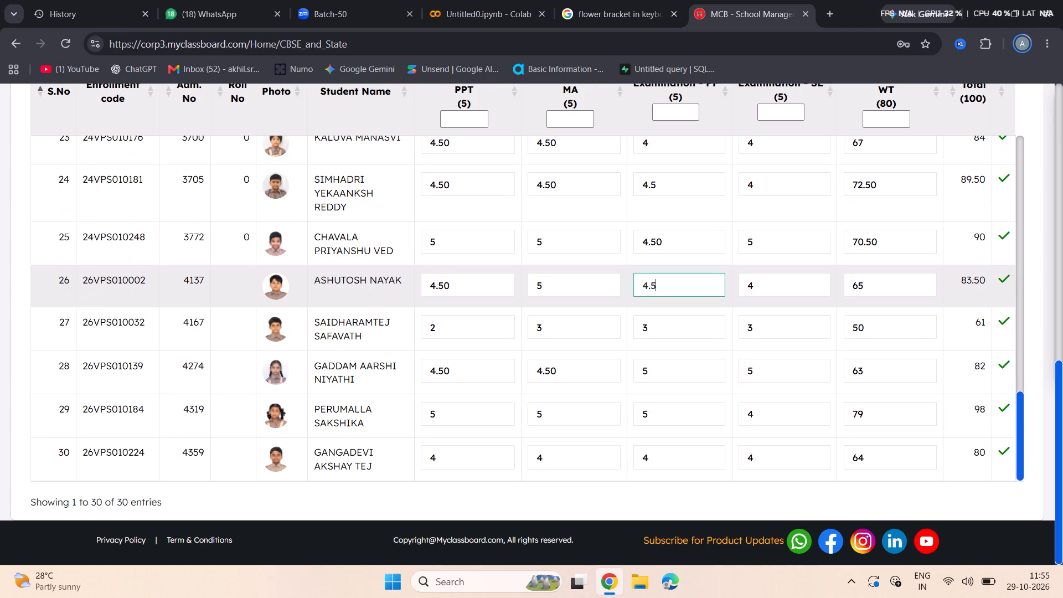
scroll(652, 435, "down", 1)
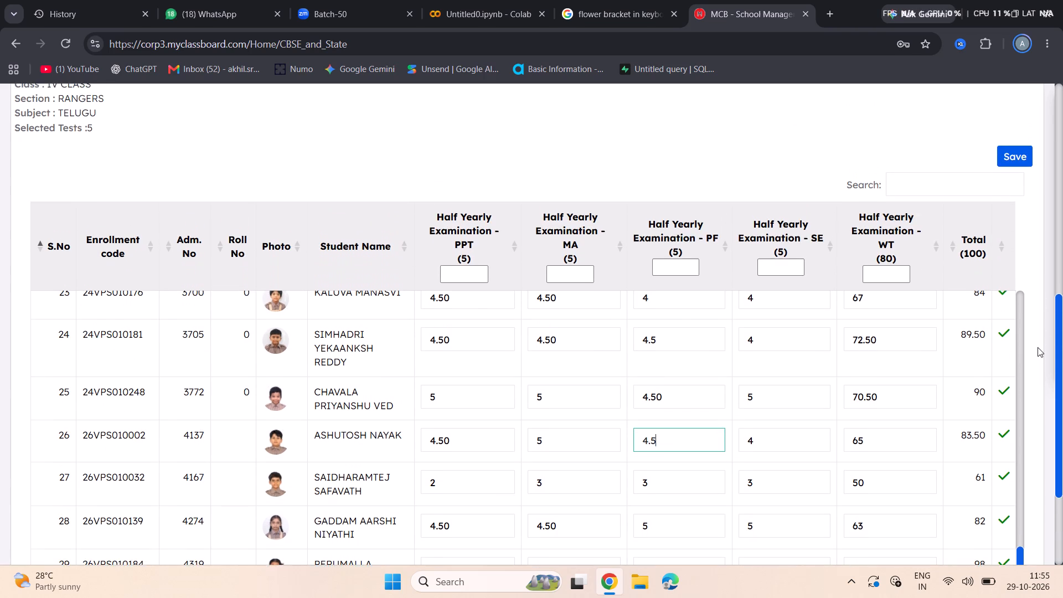
scroll(1038, 347, "up", 1)
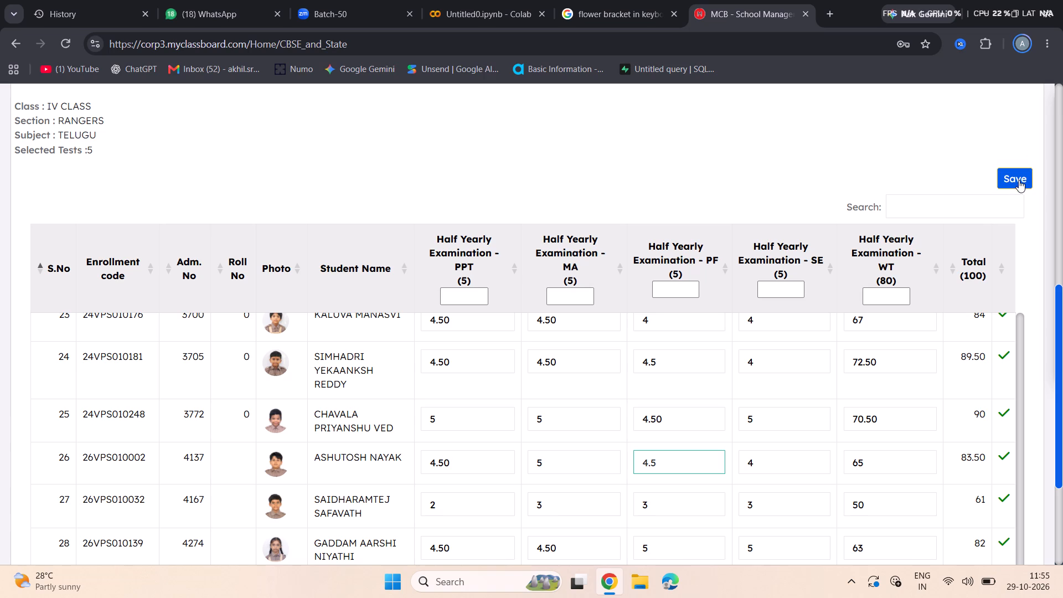
left_click(1018, 180)
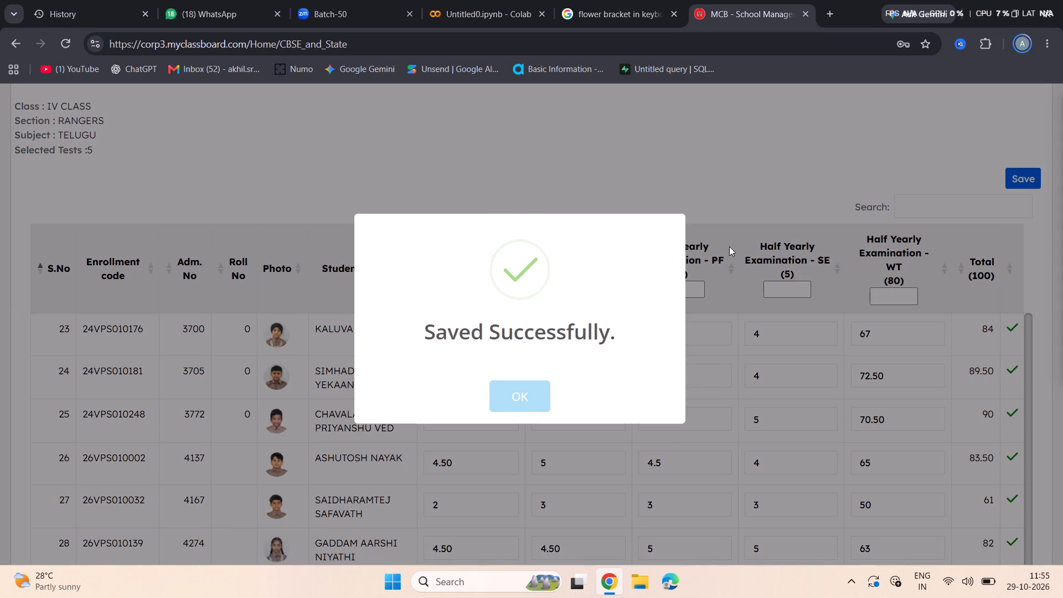
left_click(508, 389)
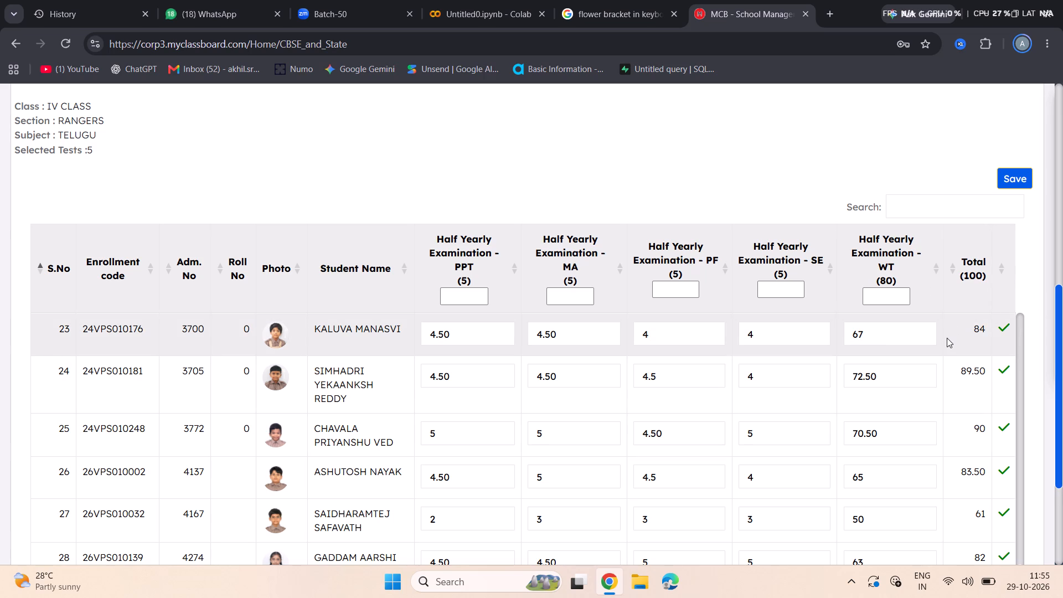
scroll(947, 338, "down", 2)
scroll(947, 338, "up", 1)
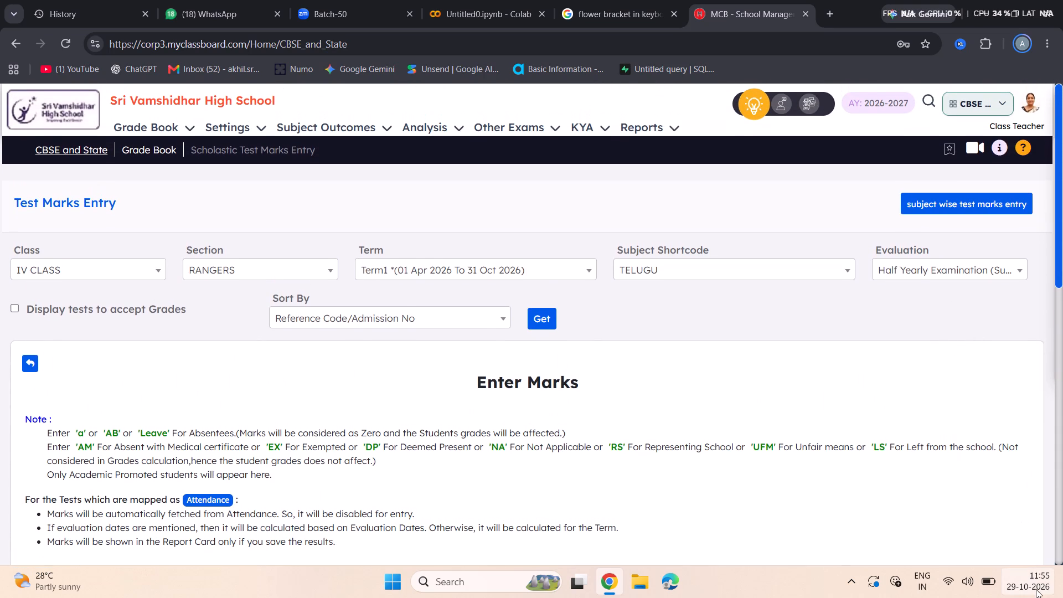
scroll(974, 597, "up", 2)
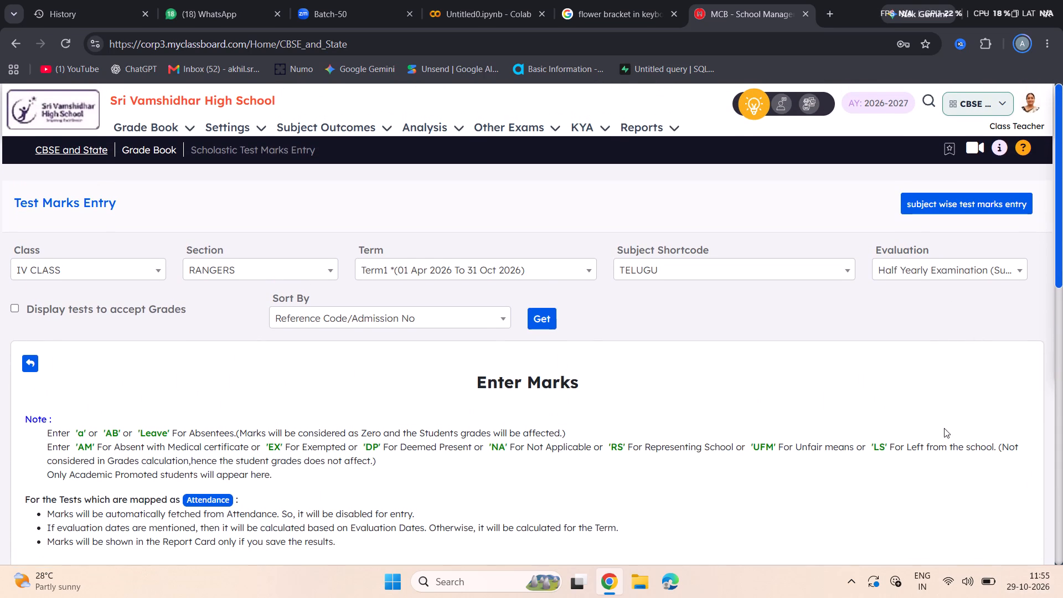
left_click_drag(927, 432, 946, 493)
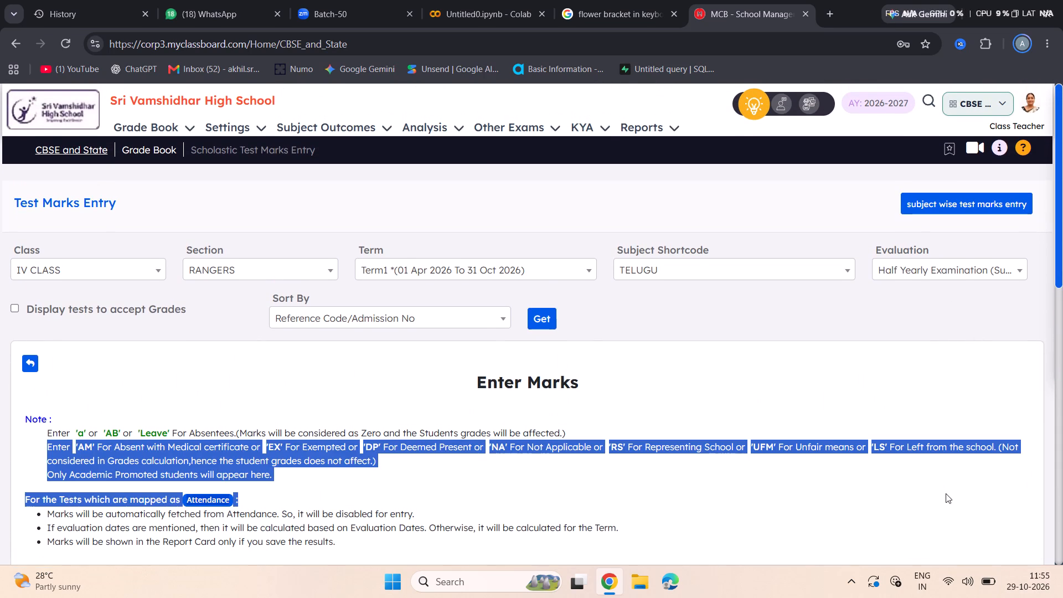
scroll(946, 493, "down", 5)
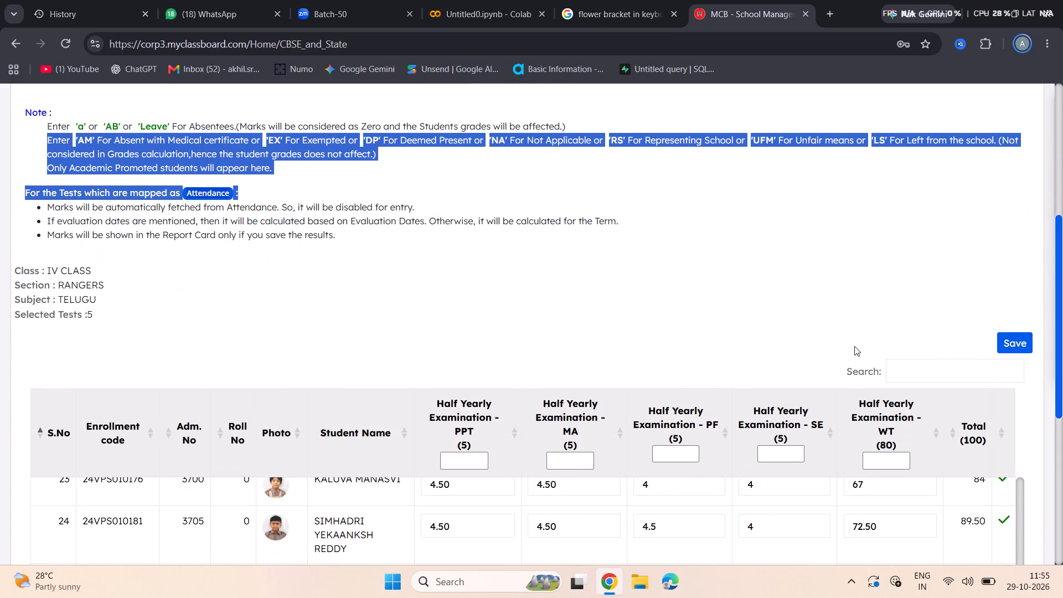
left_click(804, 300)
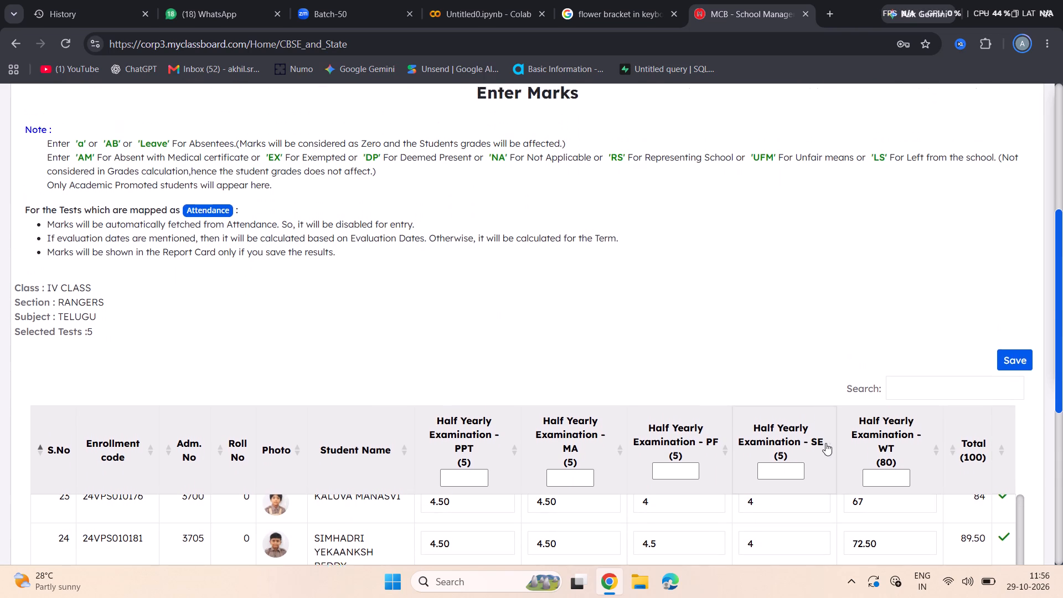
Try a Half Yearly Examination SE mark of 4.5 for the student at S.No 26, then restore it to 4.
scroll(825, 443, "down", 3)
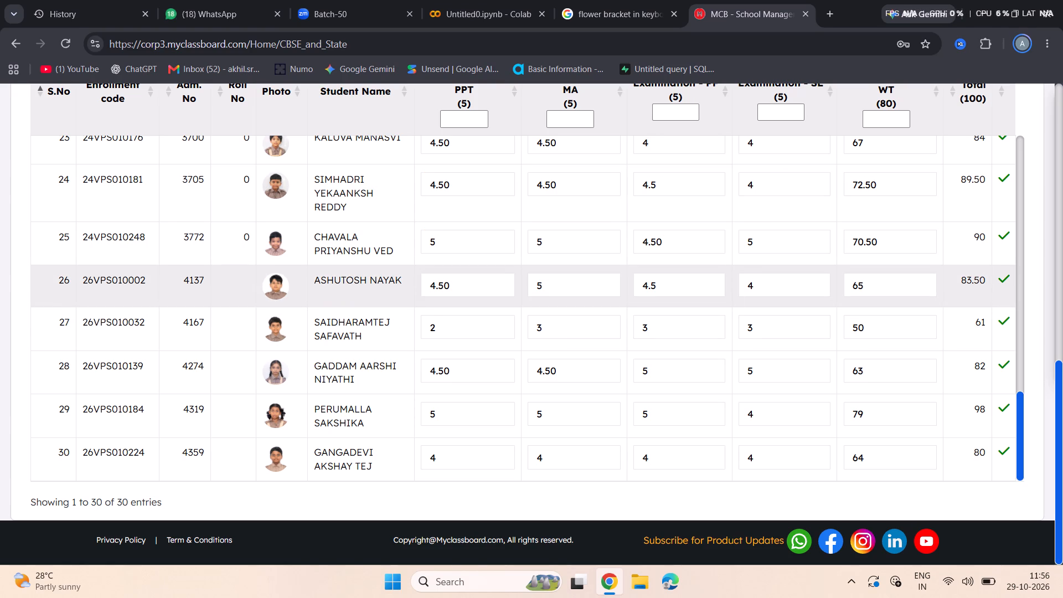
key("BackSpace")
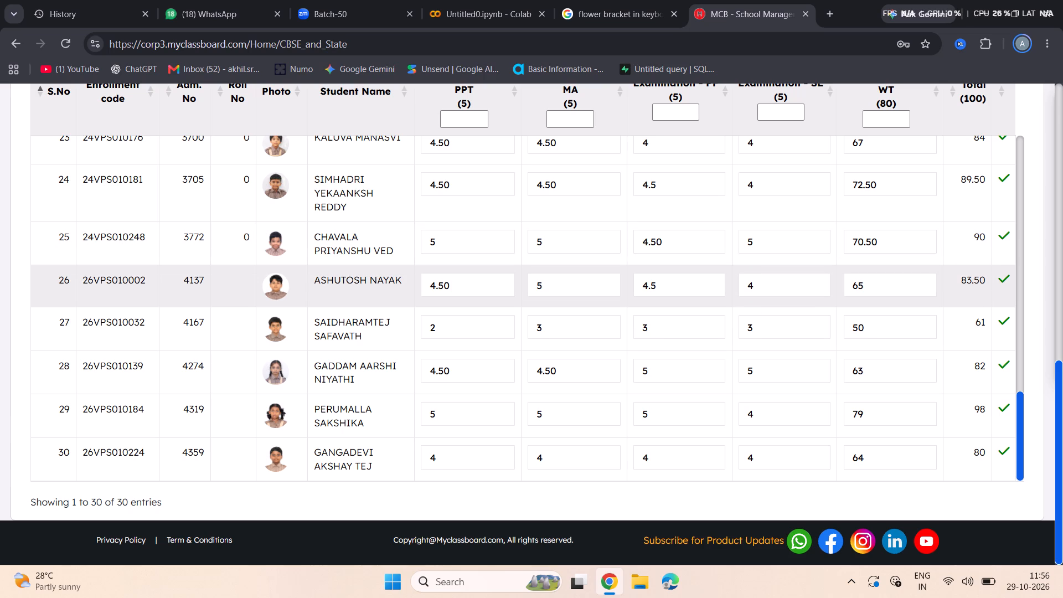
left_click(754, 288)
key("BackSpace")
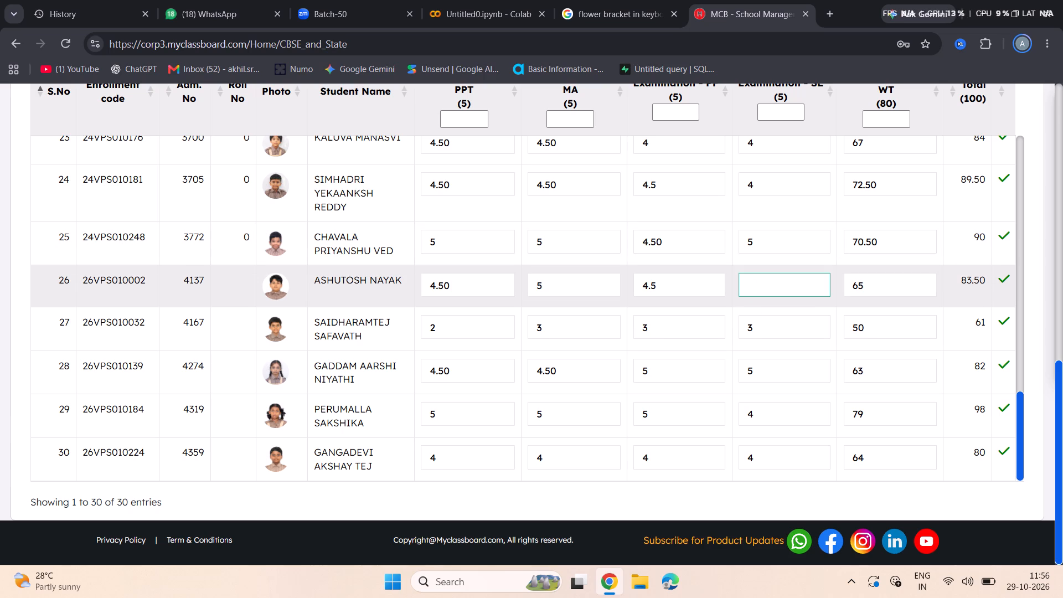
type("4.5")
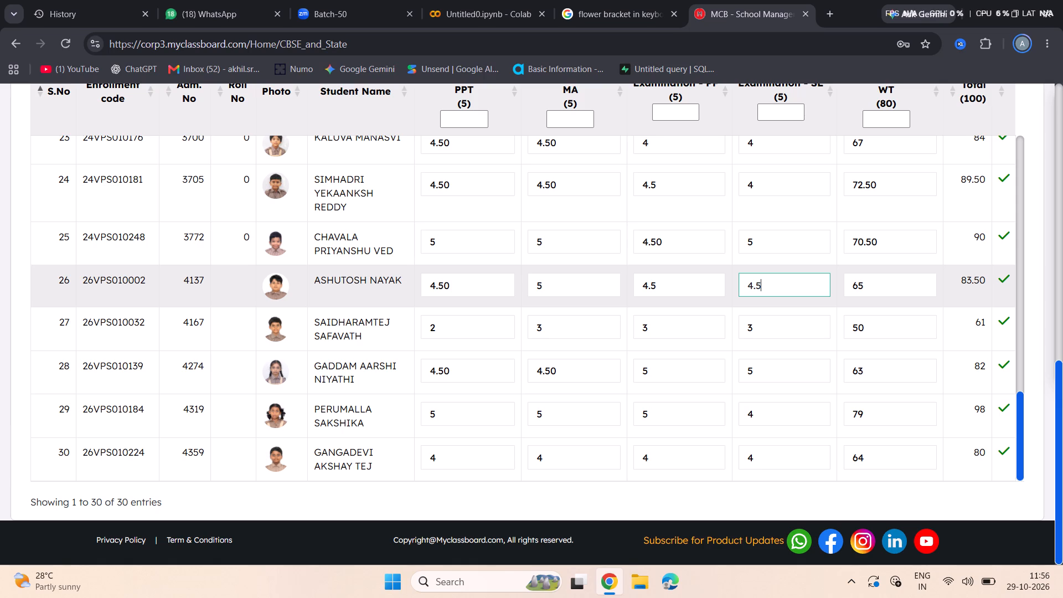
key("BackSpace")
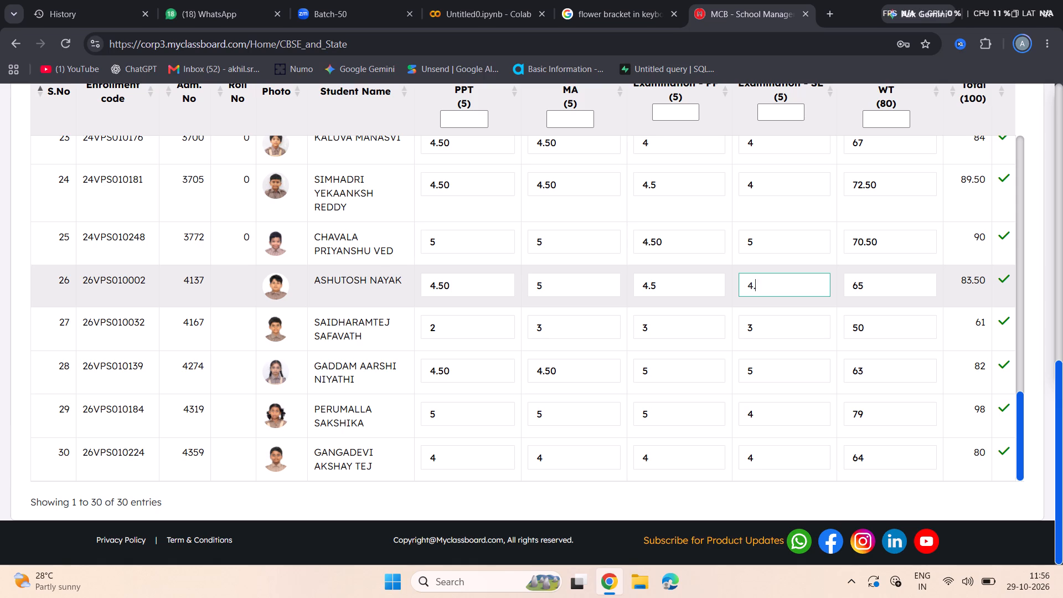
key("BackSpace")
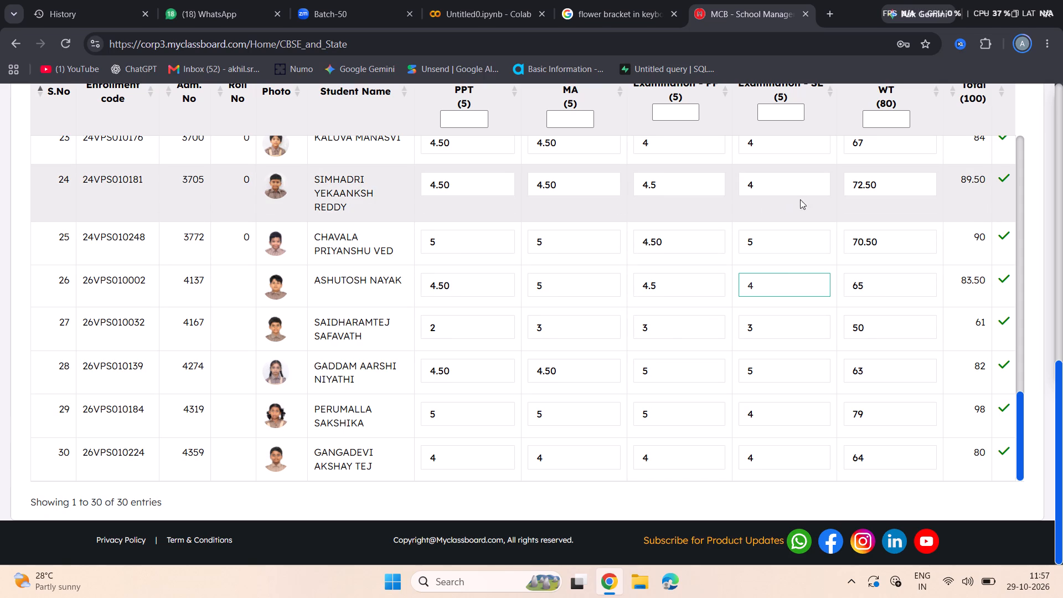
Save the Telugu marks for IV CLASS RANGERS again.
scroll(979, 204, "up", 9)
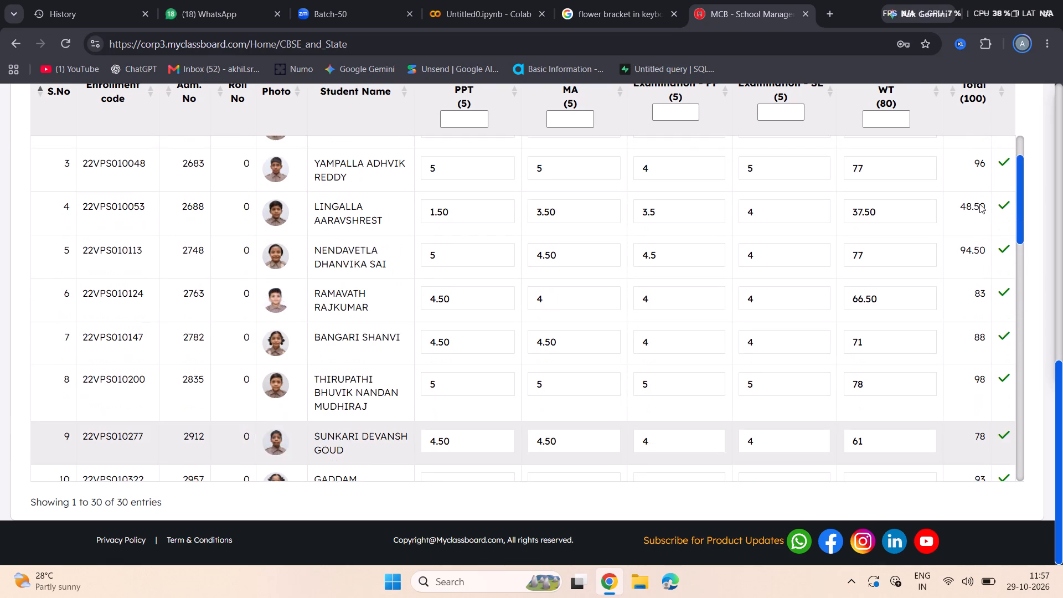
scroll(979, 204, "up", 4)
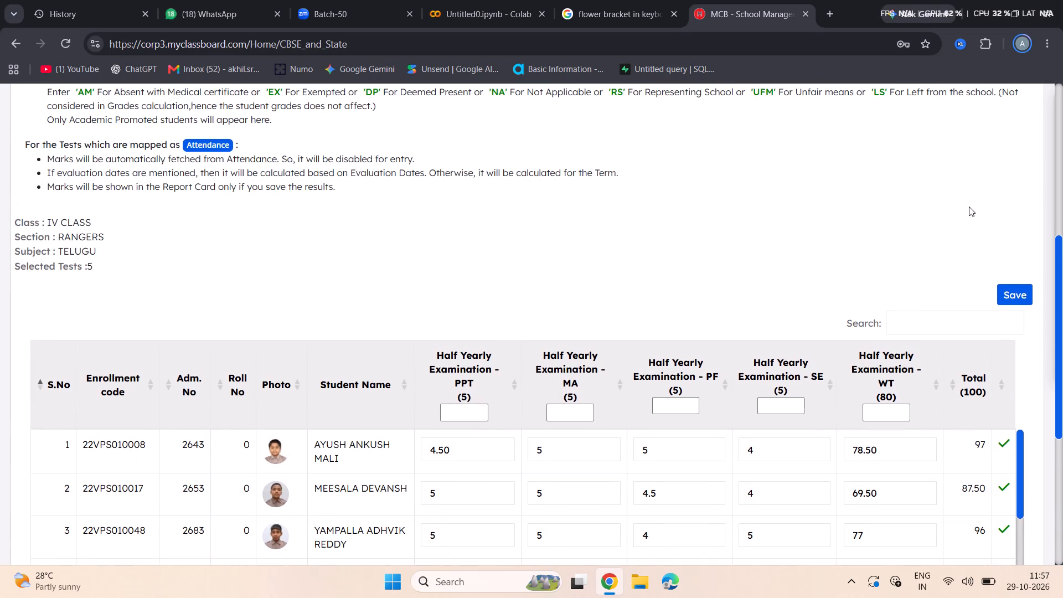
left_click(1013, 298)
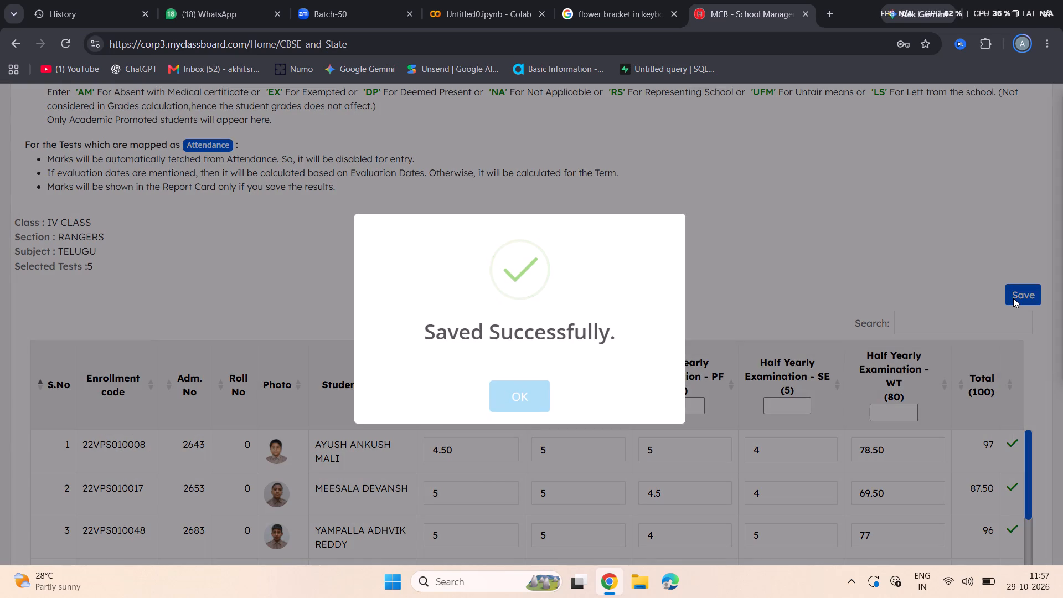
left_click(528, 401)
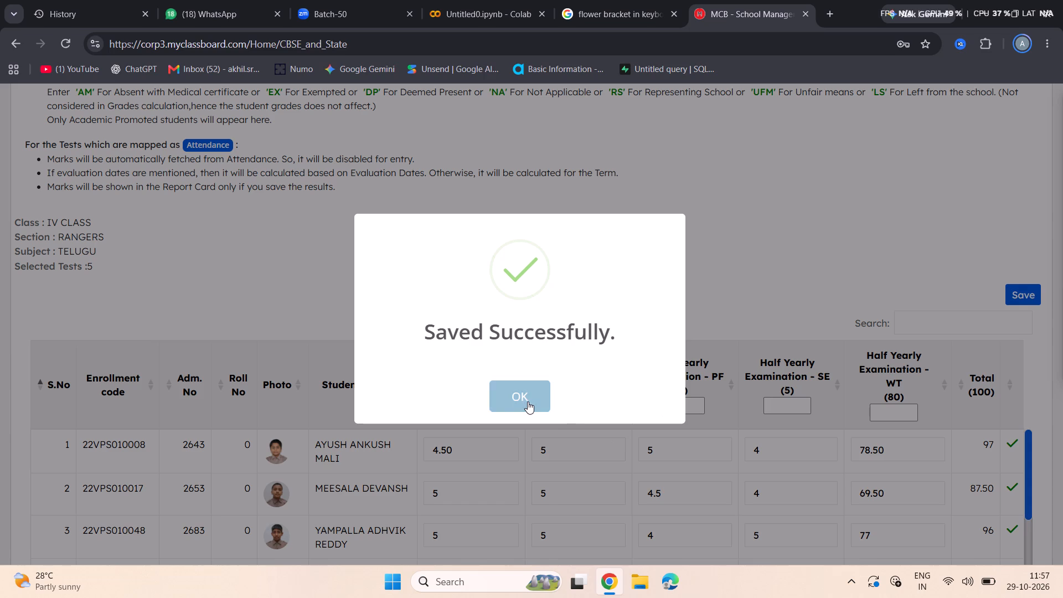
Look over the saved Telugu marks of the first students, S.No 1 to 11.
scroll(564, 365, "right", 1)
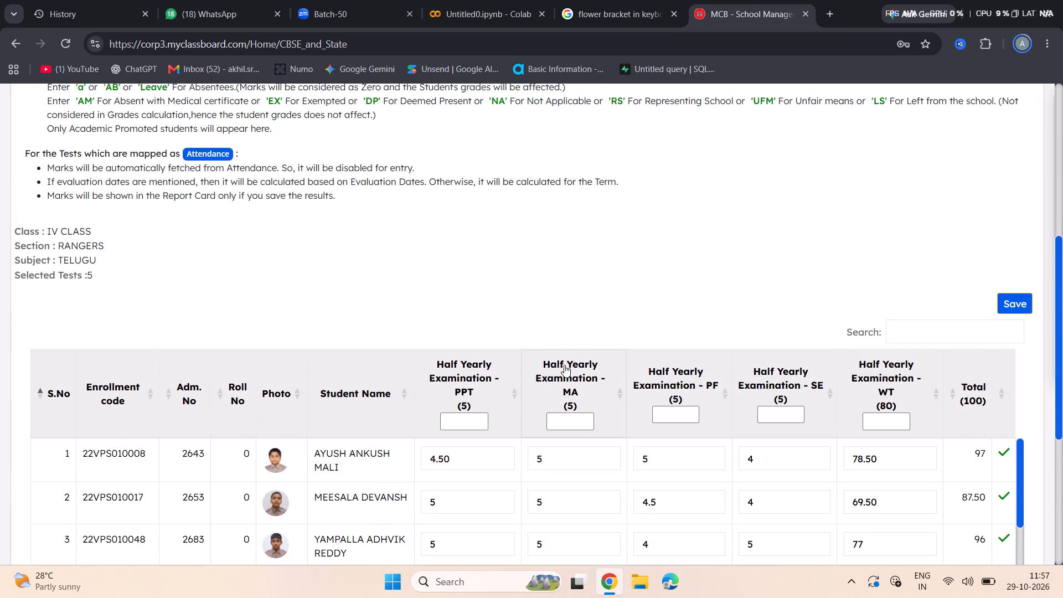
scroll(564, 365, "right", 1)
scroll(578, 484, "up", 1)
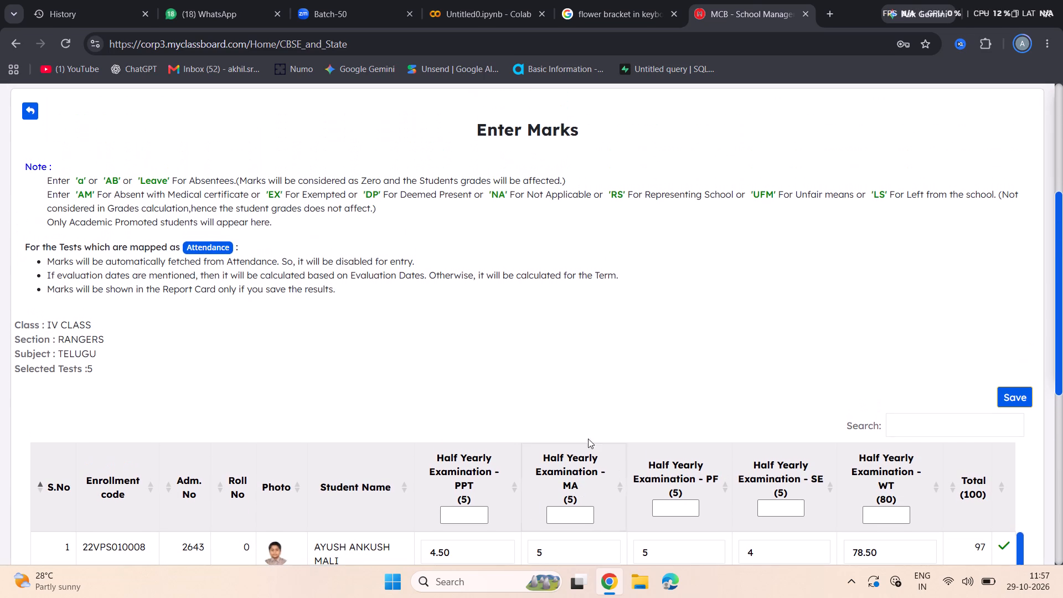
scroll(938, 126, "up", 1)
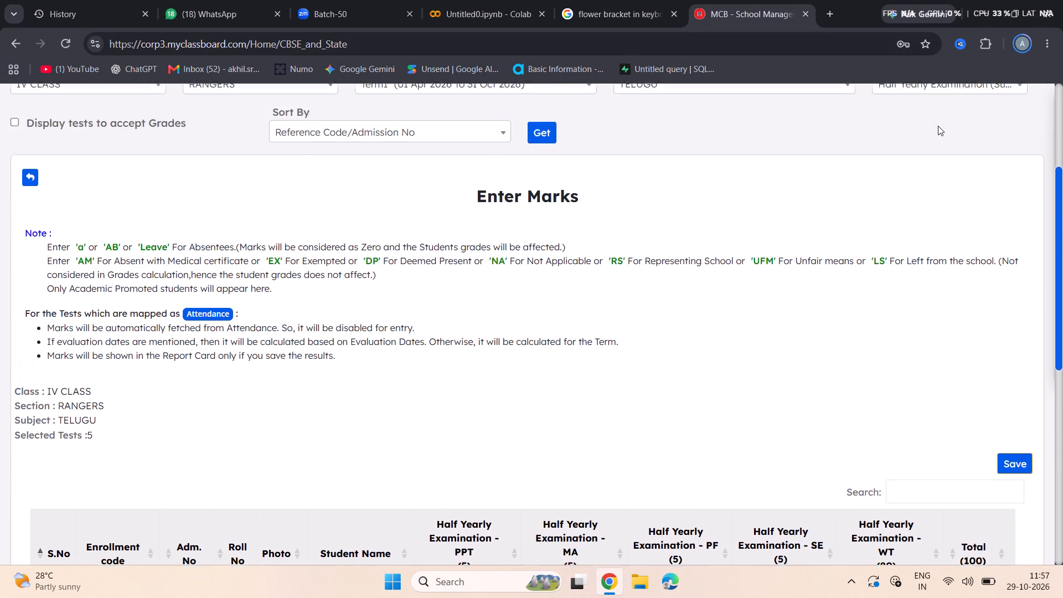
scroll(938, 126, "up", 3)
scroll(938, 126, "down", 8)
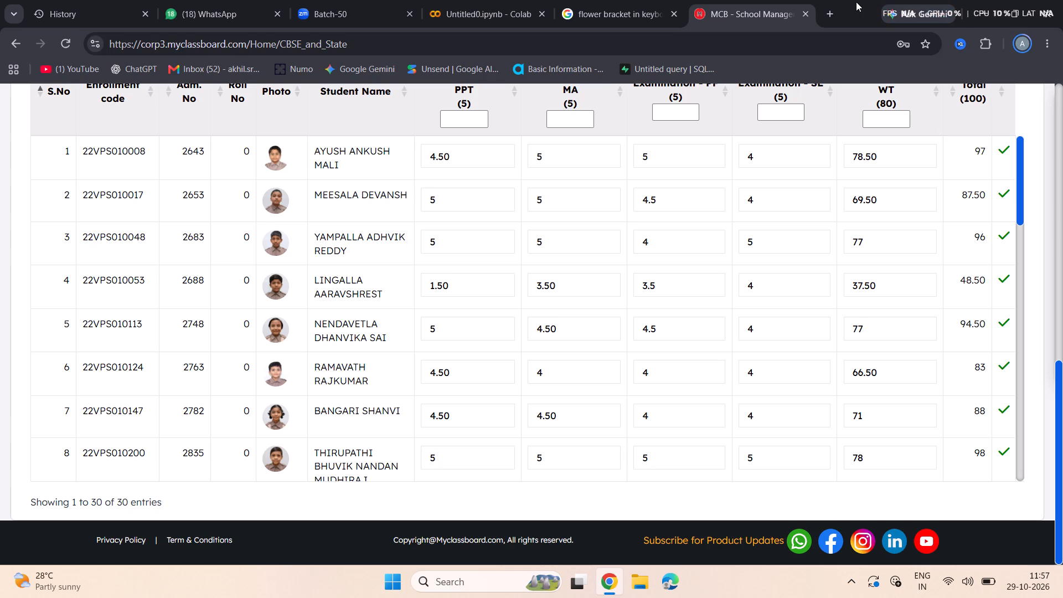
scroll(688, 183, "down", 2)
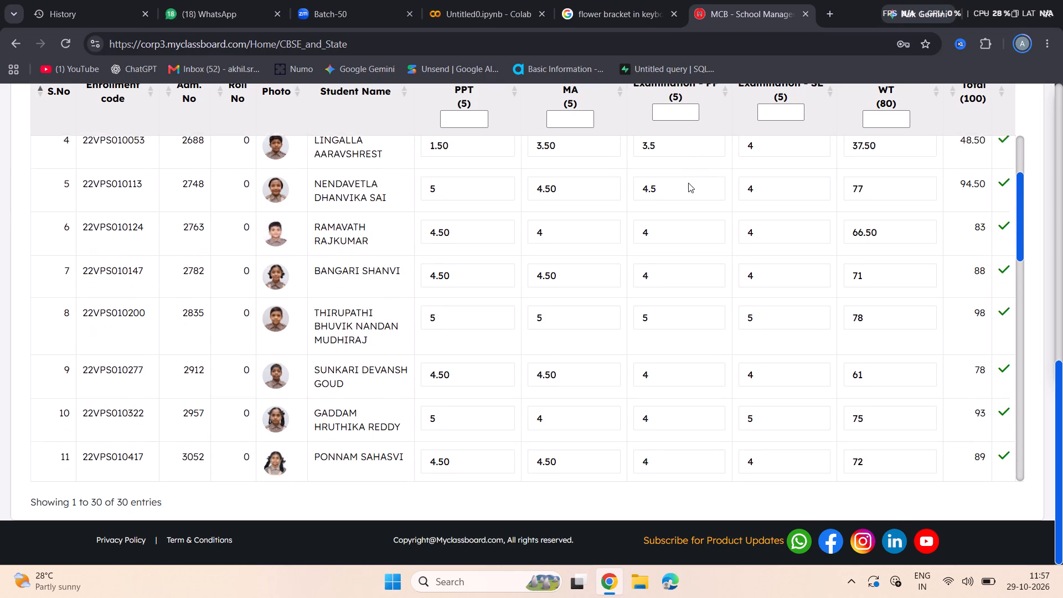
scroll(688, 183, "down", 1)
scroll(688, 183, "up", 11)
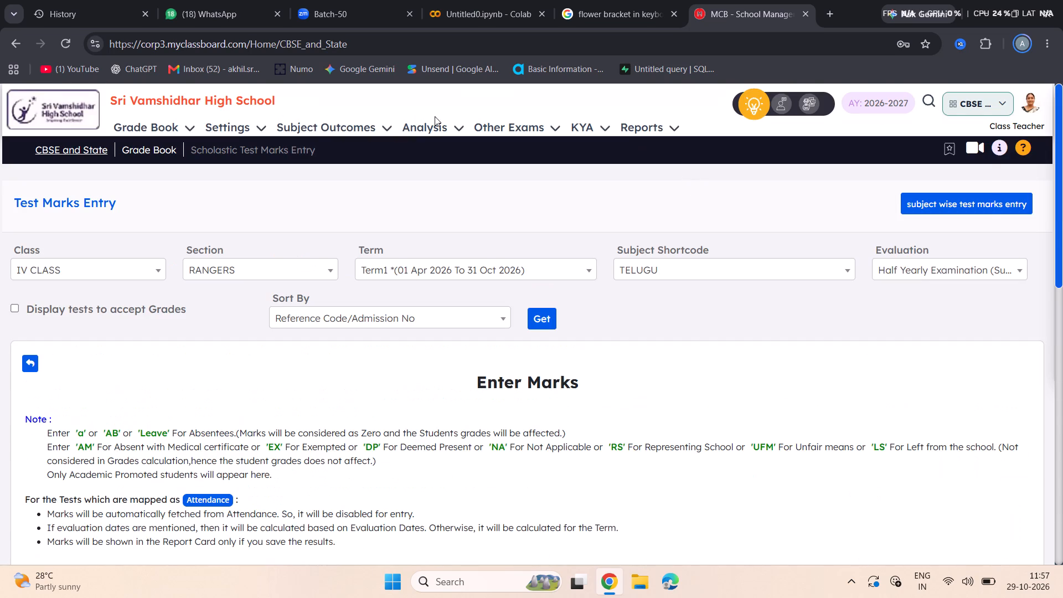
Reload the Telugu Half Yearly Examination marks entry for IV CLASS RANGERS with all five tests selected.
left_click(152, 269)
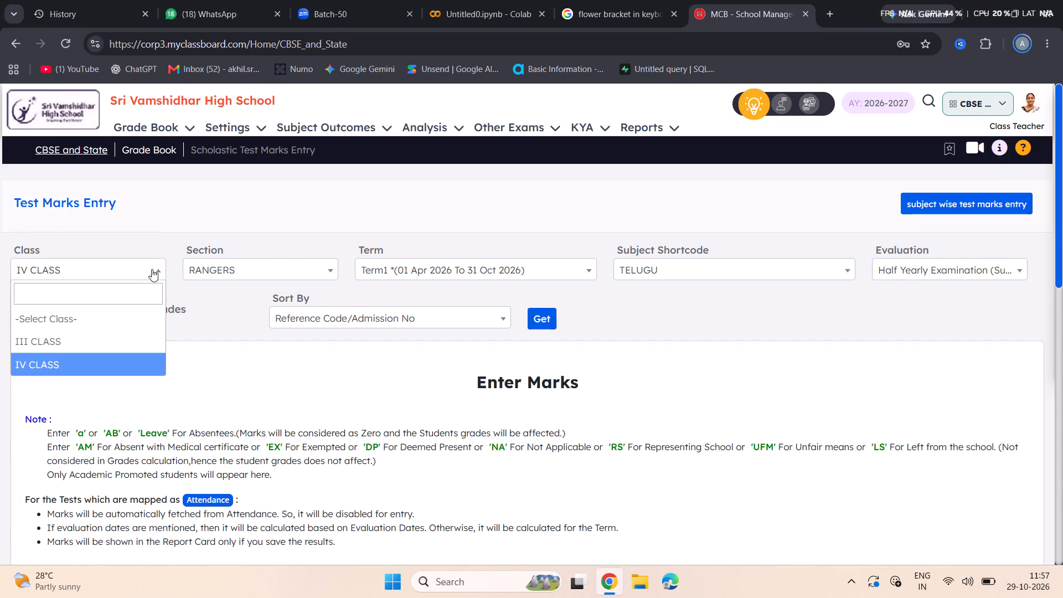
left_click(142, 357)
left_click(309, 265)
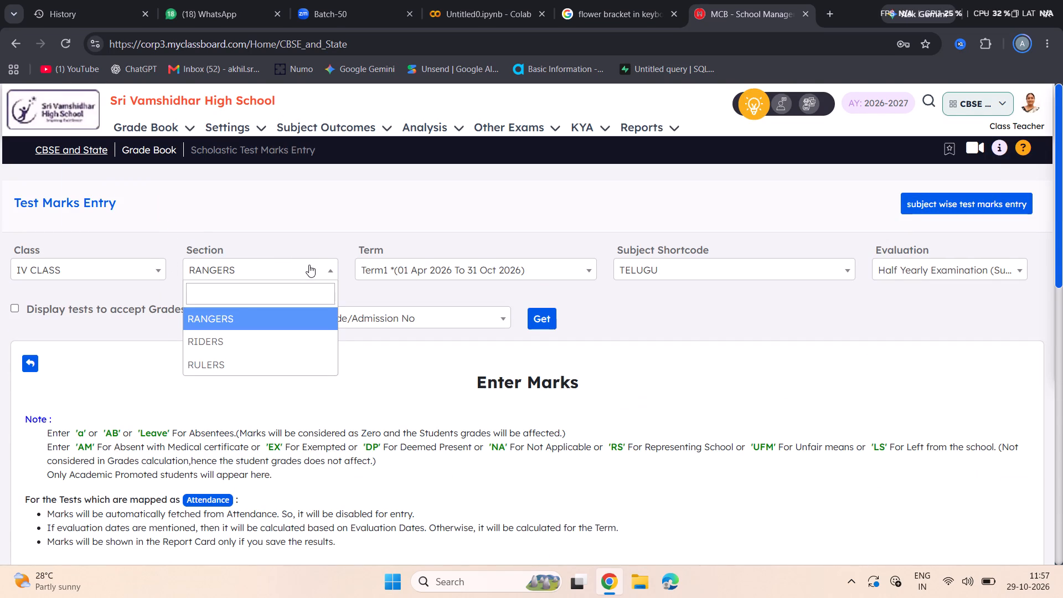
left_click(290, 319)
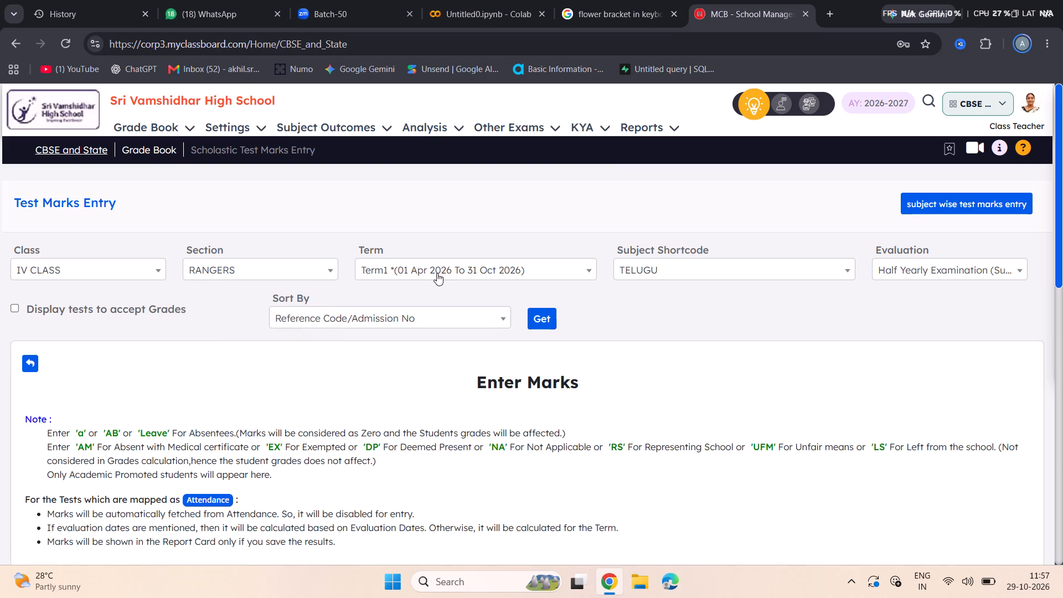
left_click(542, 314)
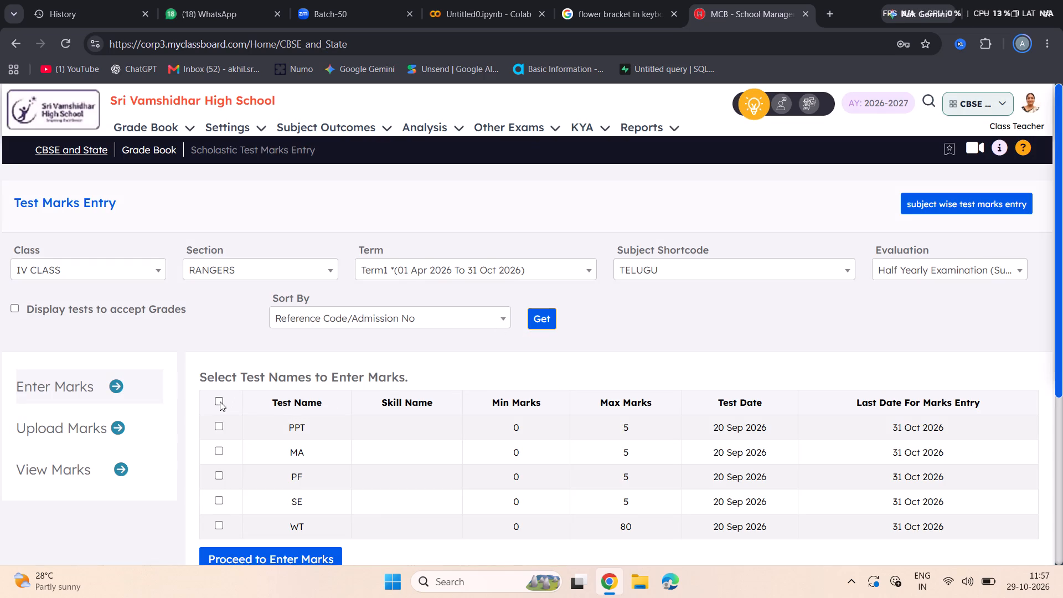
left_click(218, 403)
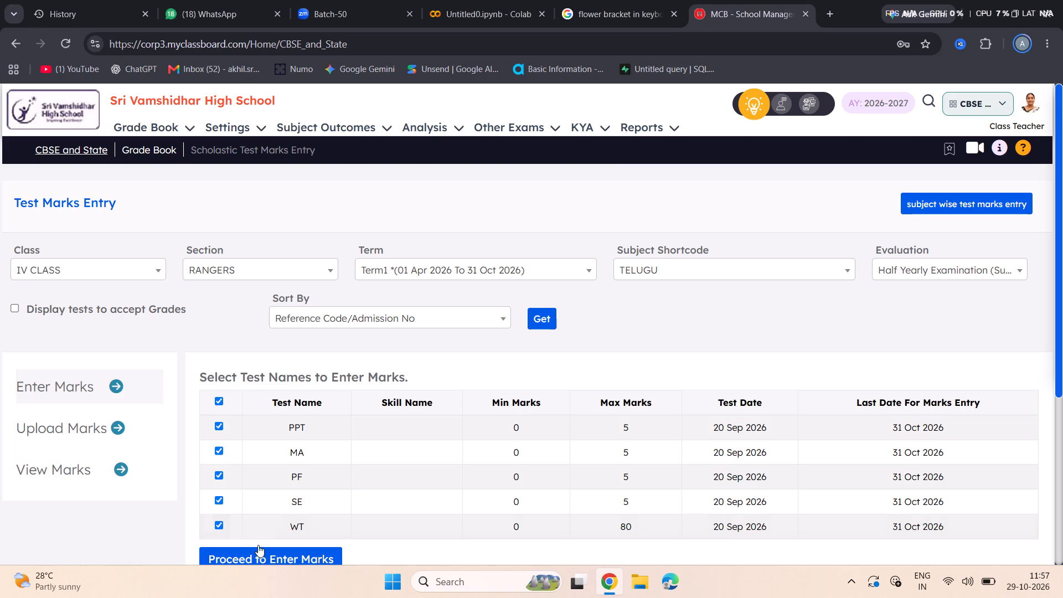
left_click(260, 562)
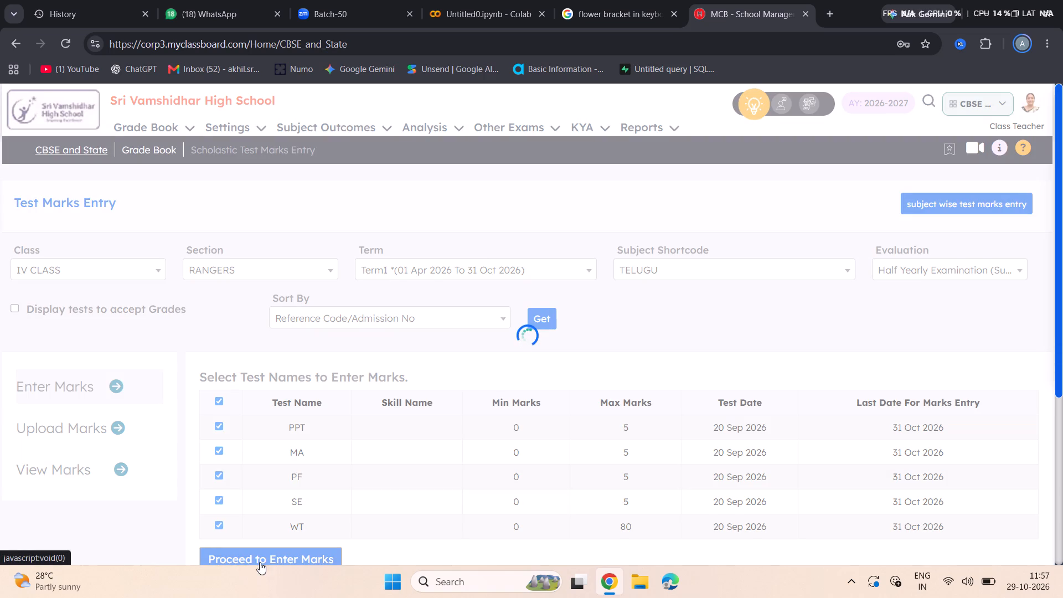
Examine the reloaded Telugu marks across all five tests, mainly for the students at S.No 11 to 18.
scroll(260, 562, "down", 1)
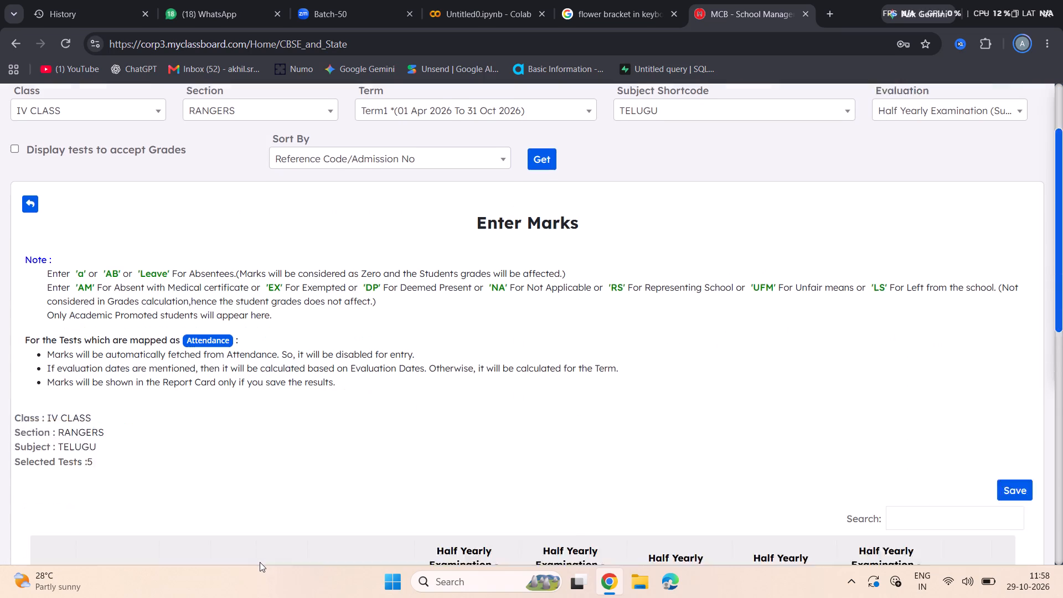
scroll(260, 562, "down", 3)
scroll(260, 562, "up", 1)
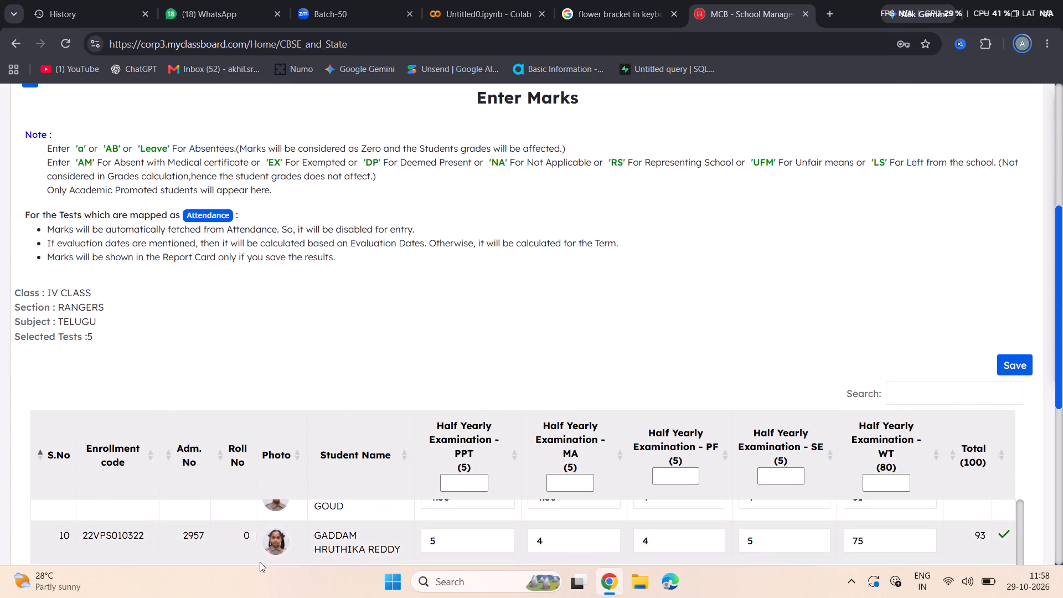
scroll(260, 562, "up", 1)
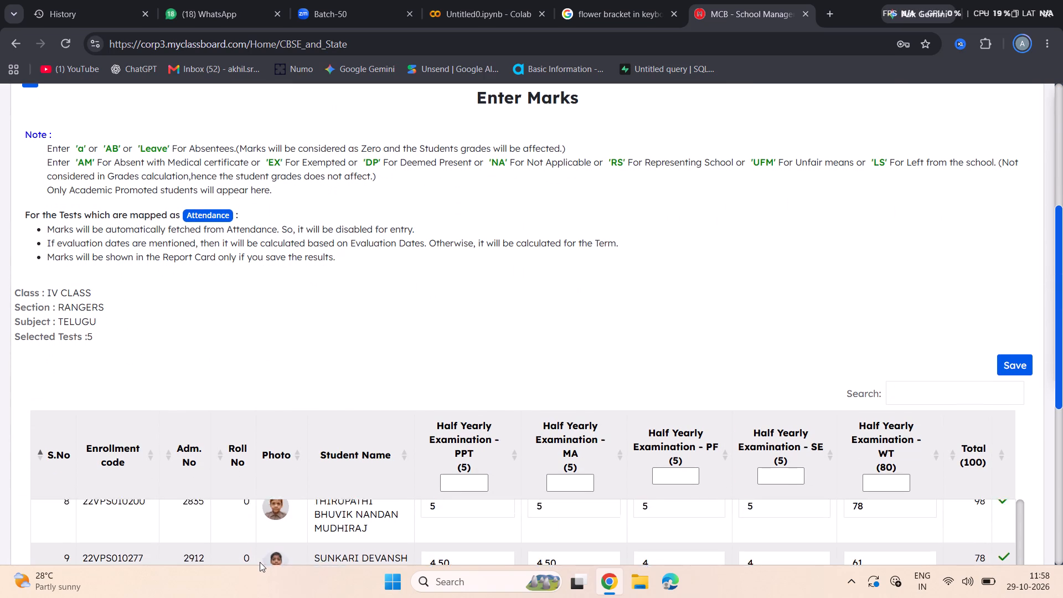
scroll(257, 543, "down", 2)
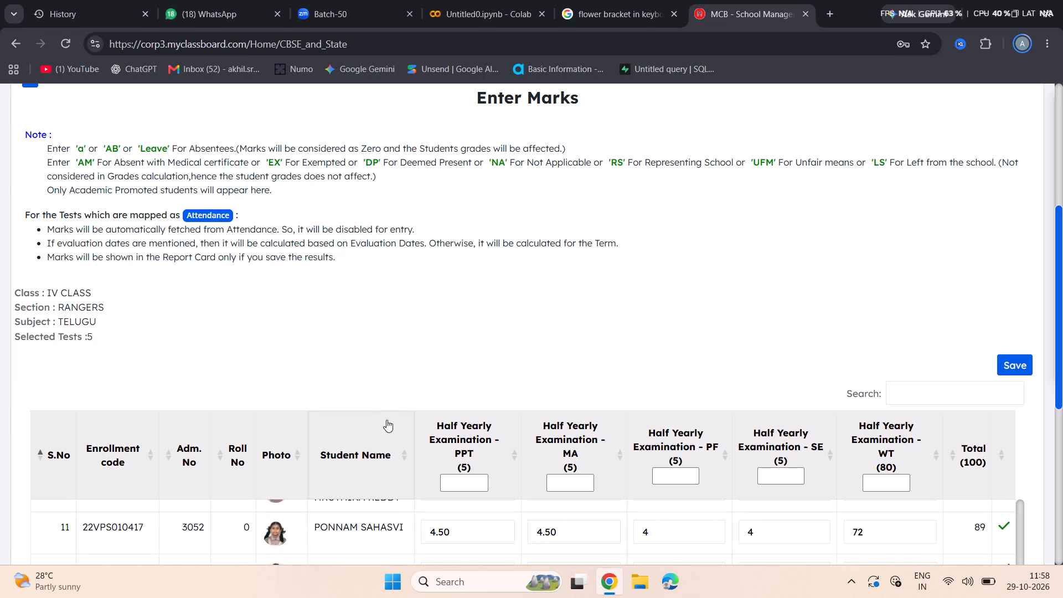
scroll(249, 332, "down", 2)
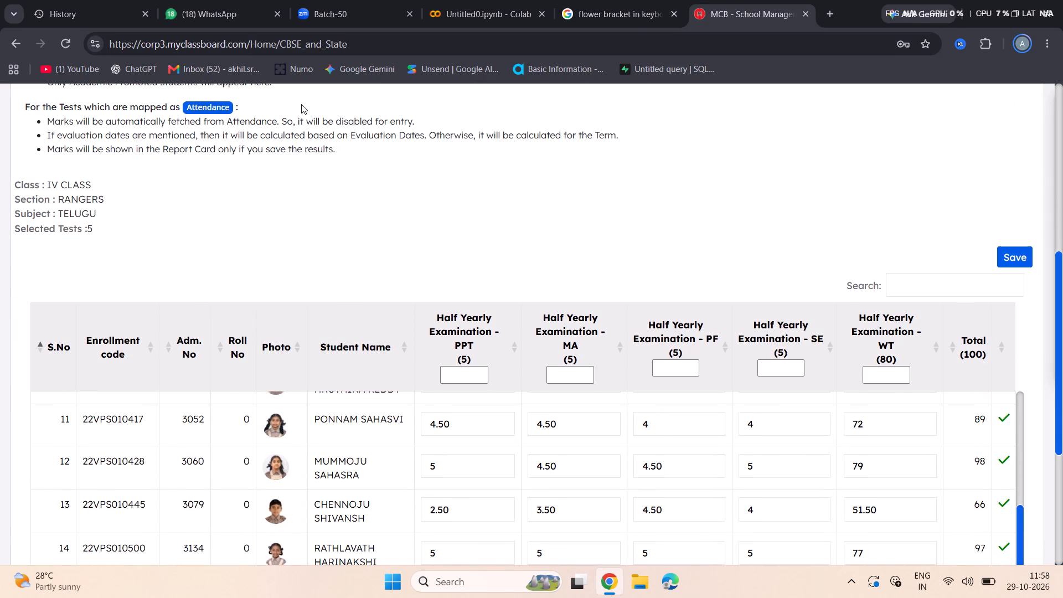
scroll(301, 104, "down", 4)
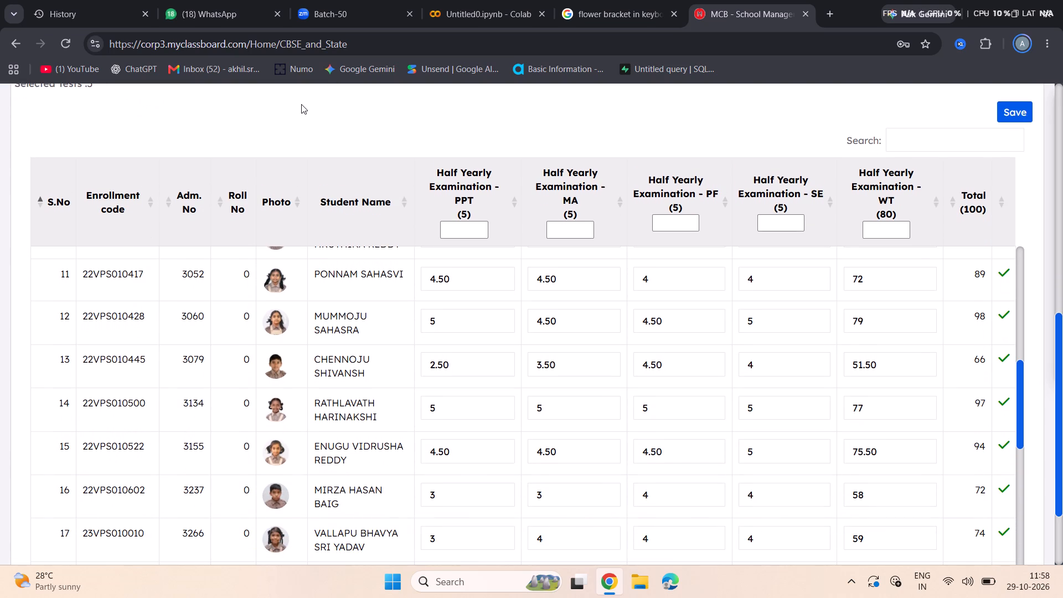
scroll(301, 104, "down", 2)
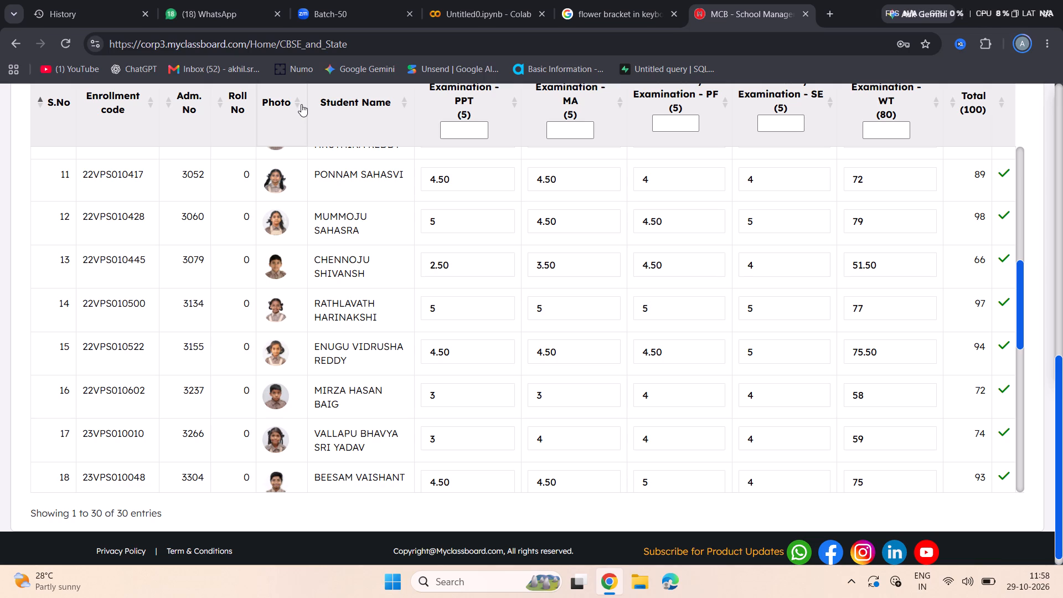
scroll(301, 104, "down", 2)
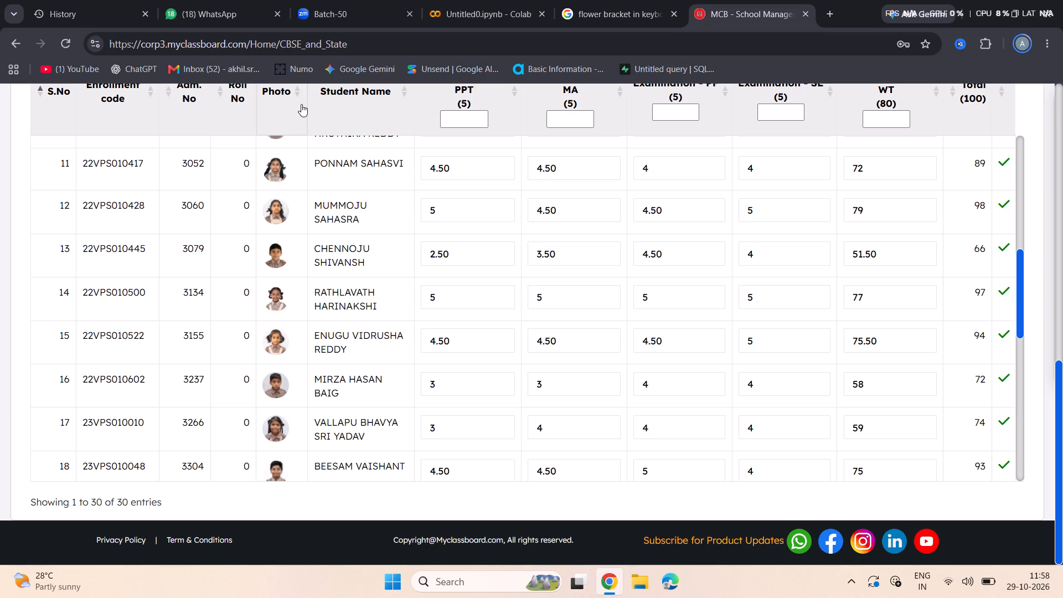
scroll(301, 104, "down", 1)
scroll(301, 104, "left", 1)
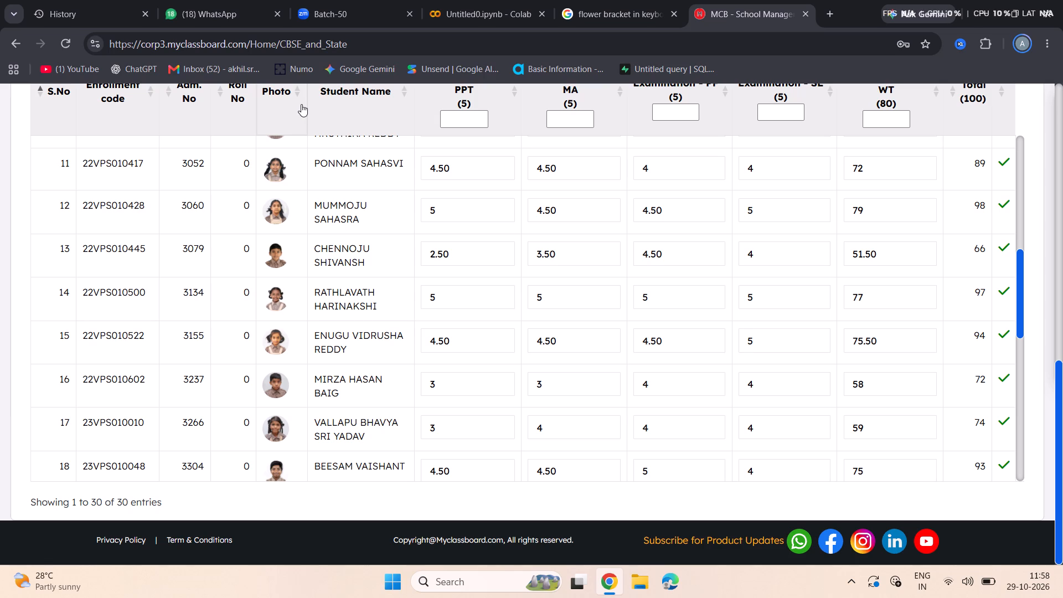
scroll(301, 104, "left", 1)
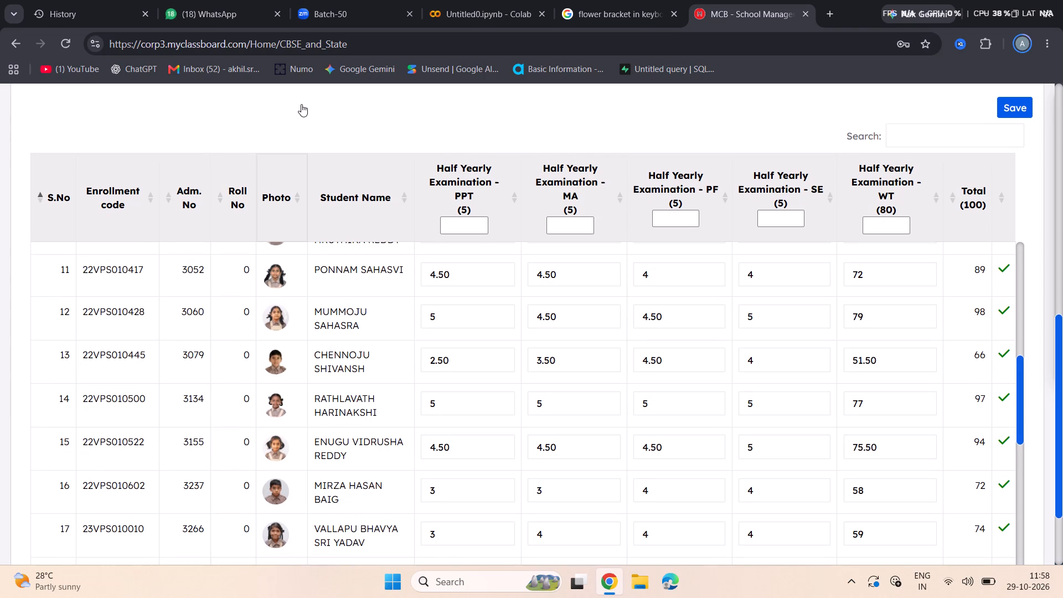
scroll(301, 104, "left", 2)
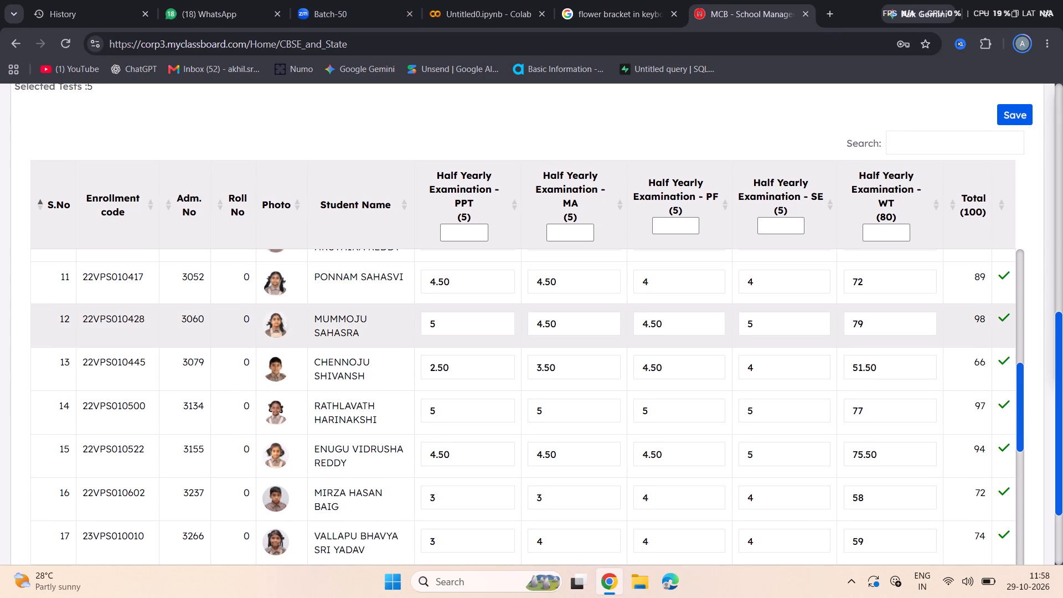
Examine the reloaded Telugu marks across all five tests for the students at S.No 12 to 29.
scroll(483, 326, "up", 1)
scroll(483, 326, "down", 2)
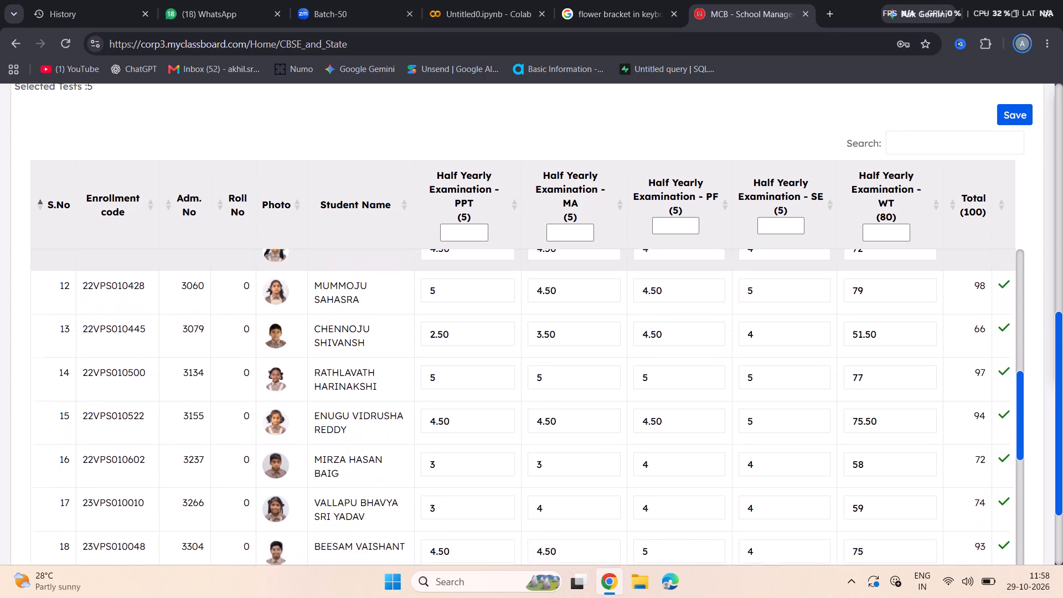
scroll(483, 326, "down", 4)
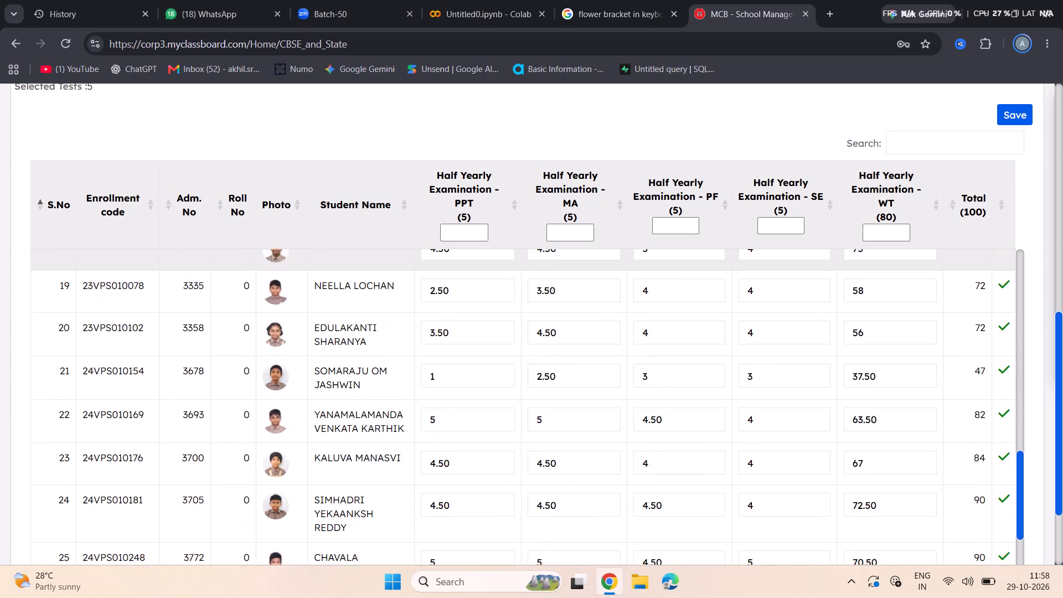
scroll(483, 326, "down", 3)
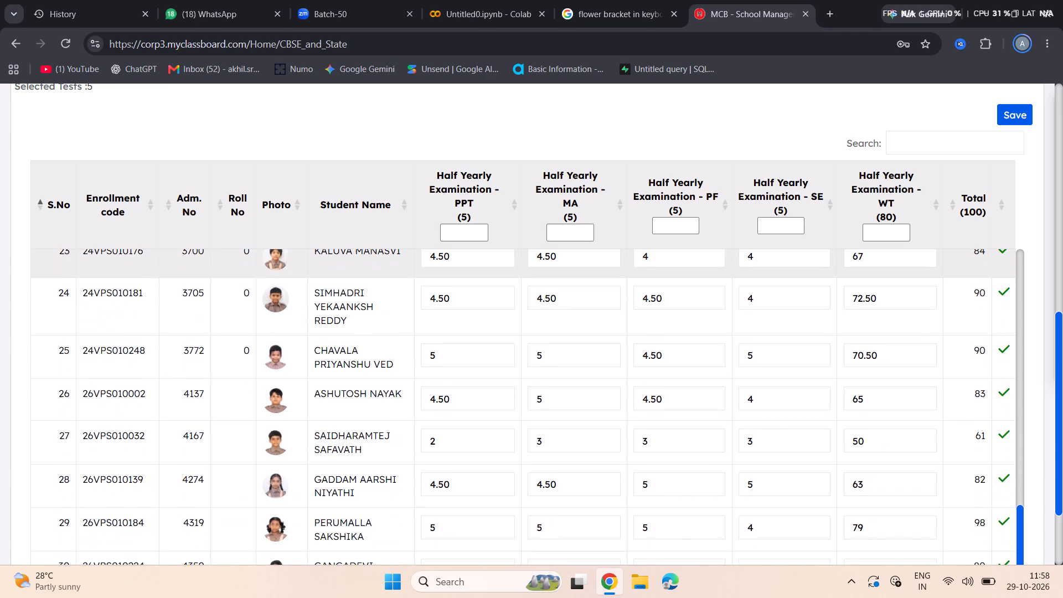
Recheck the Telugu marks and totals in reverse order, from S.No 29 back to S.No 1.
scroll(483, 326, "up", 1)
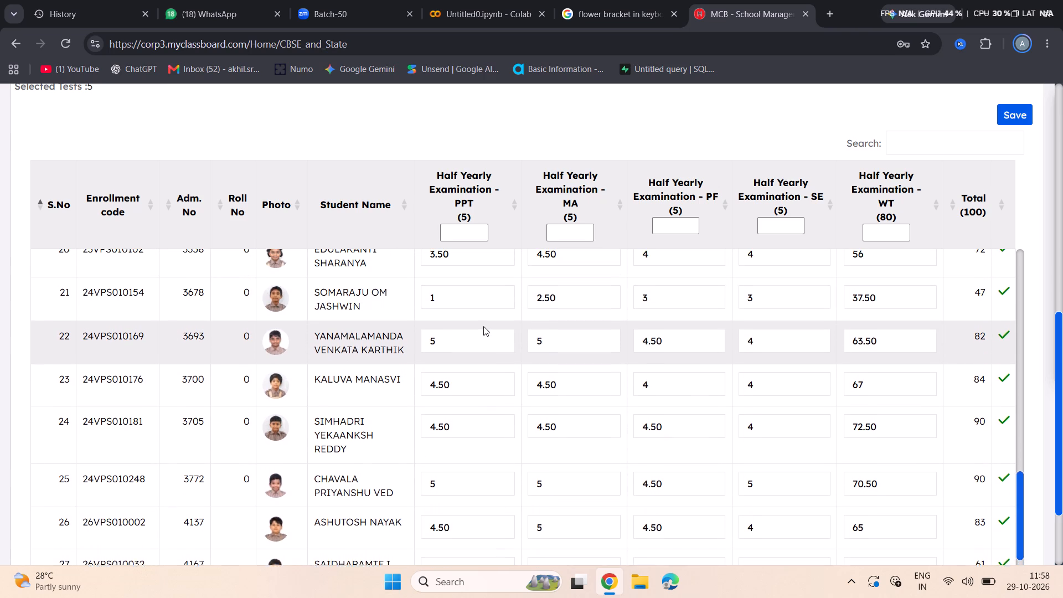
scroll(483, 326, "up", 2)
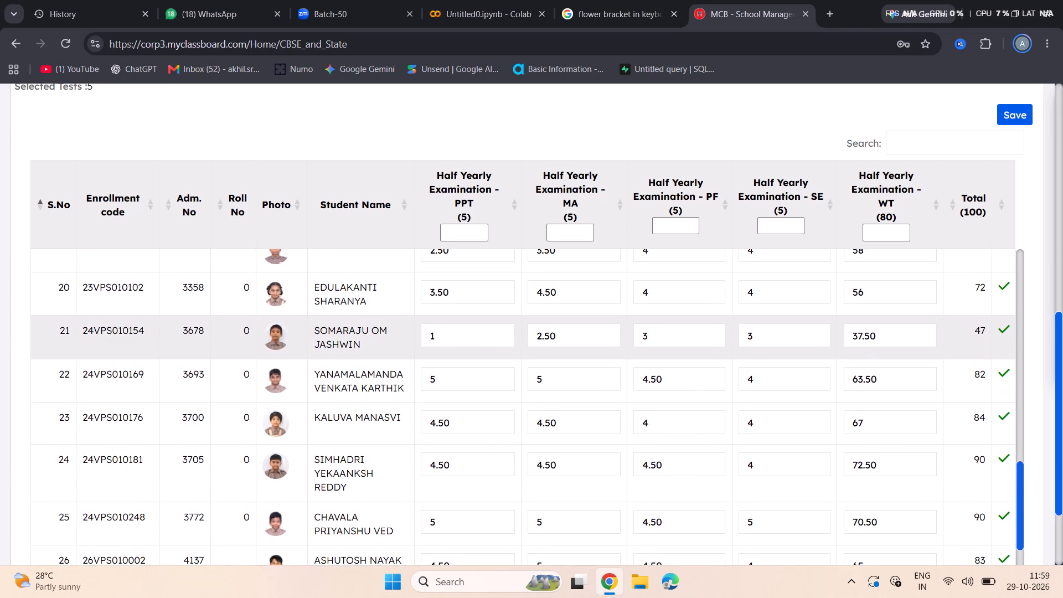
scroll(483, 326, "up", 2)
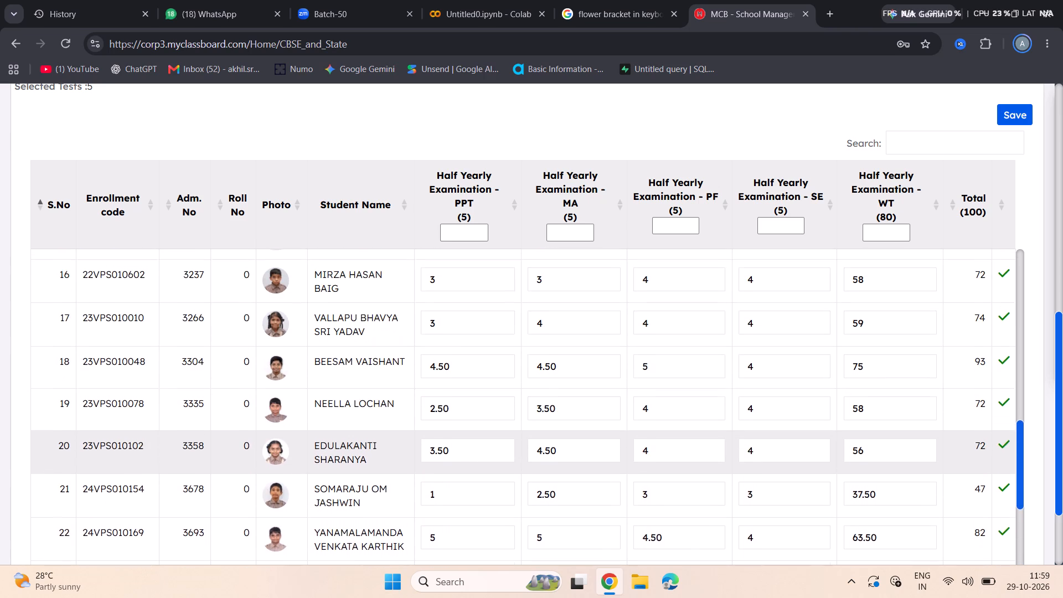
scroll(483, 326, "up", 2)
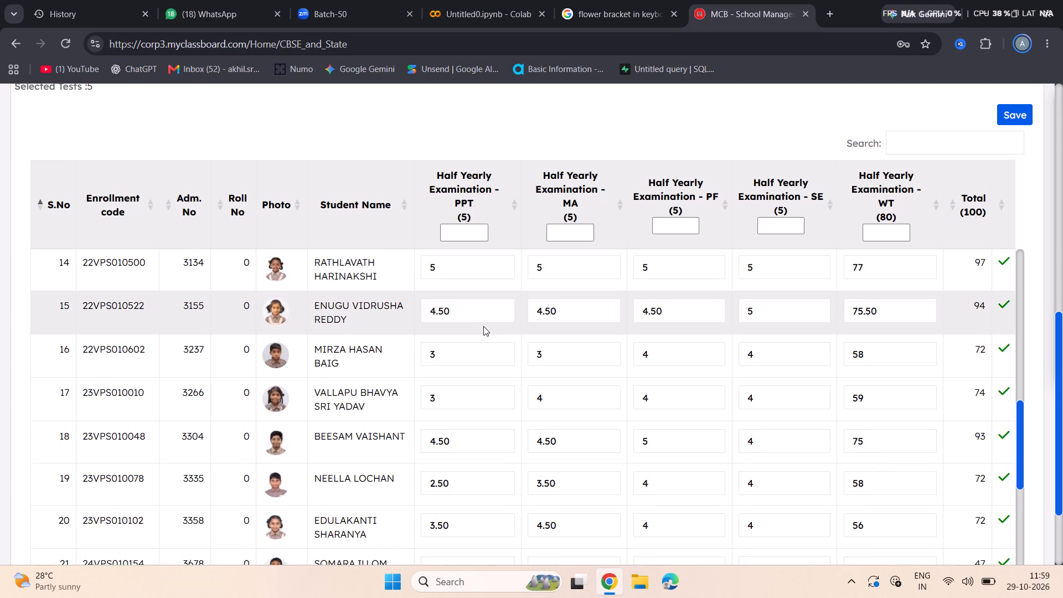
scroll(483, 326, "up", 1)
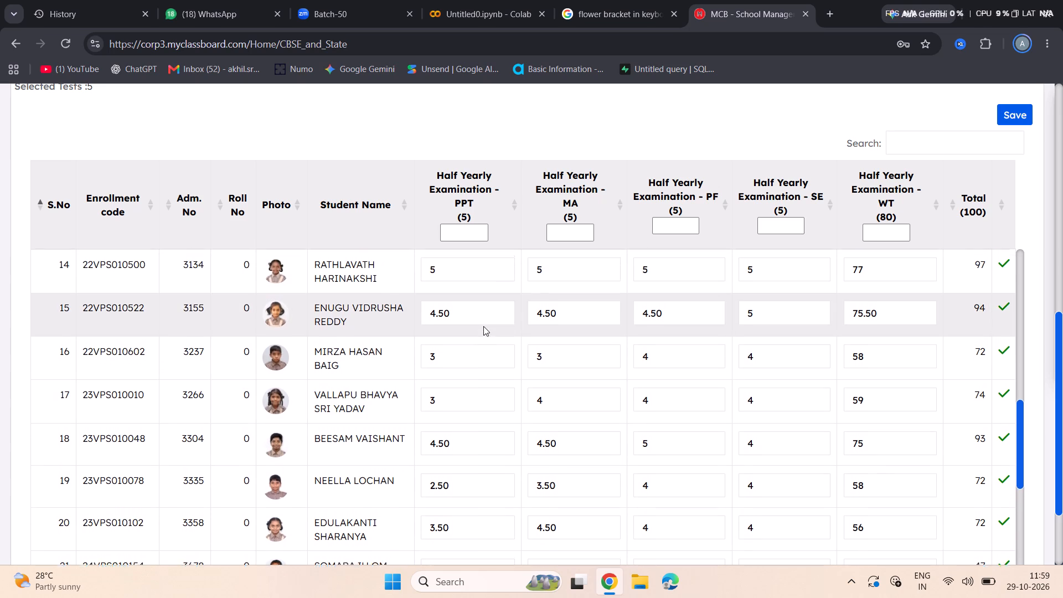
scroll(483, 326, "up", 2)
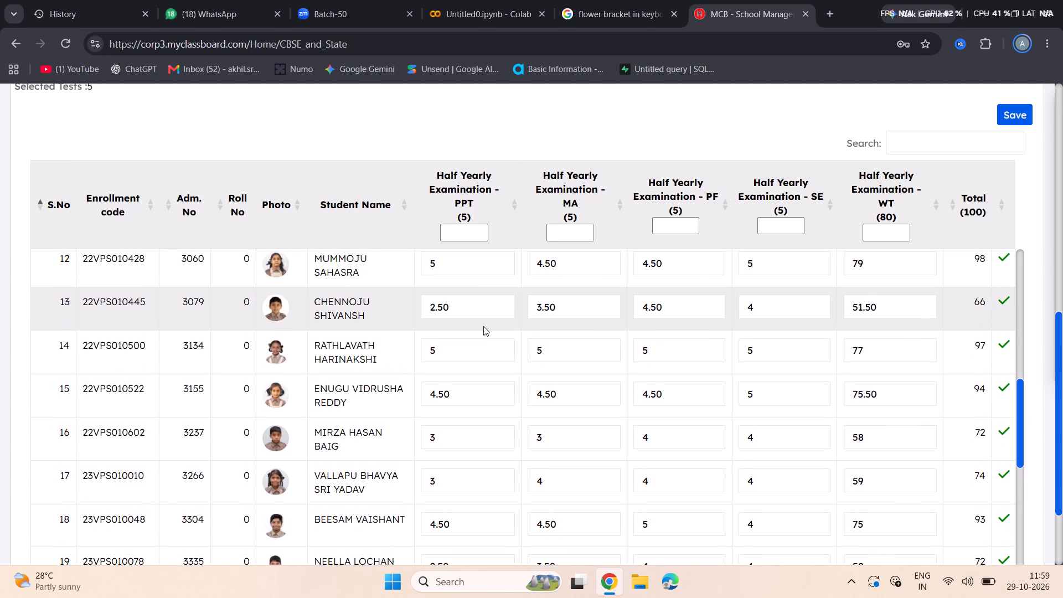
scroll(483, 326, "up", 2)
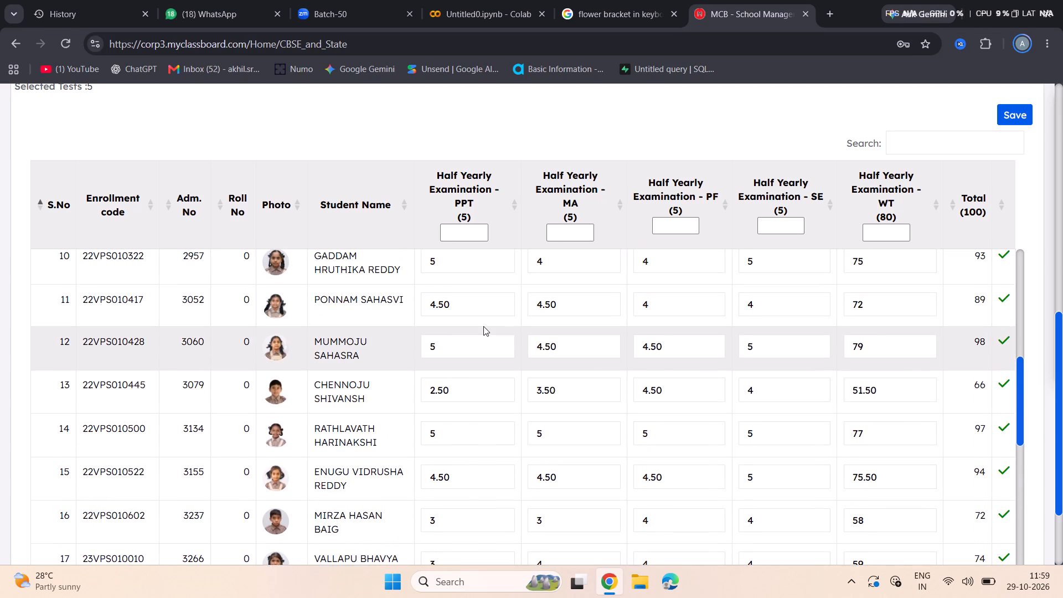
scroll(483, 326, "up", 2)
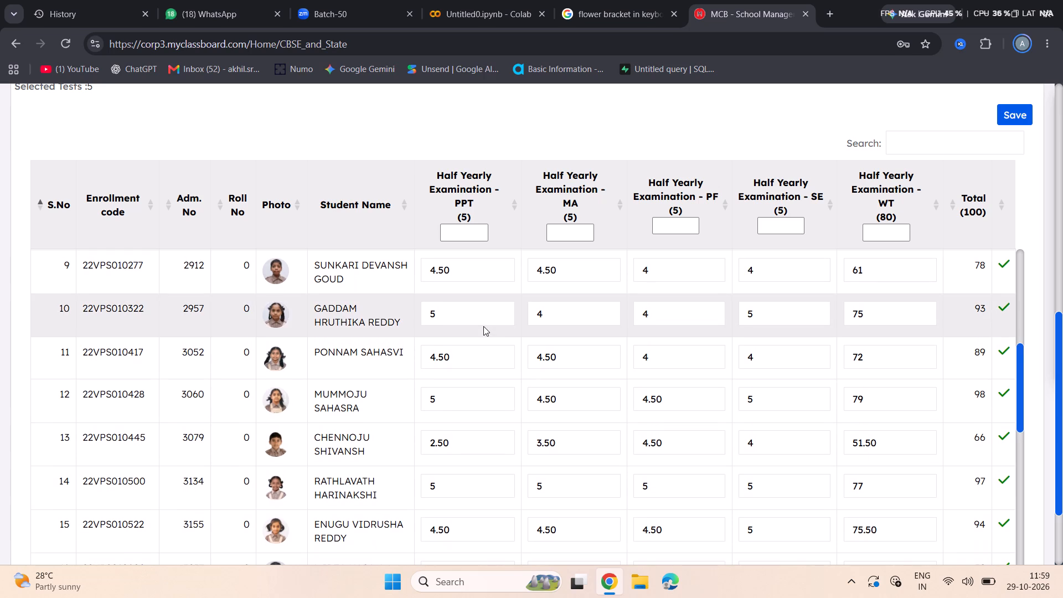
scroll(483, 326, "up", 3)
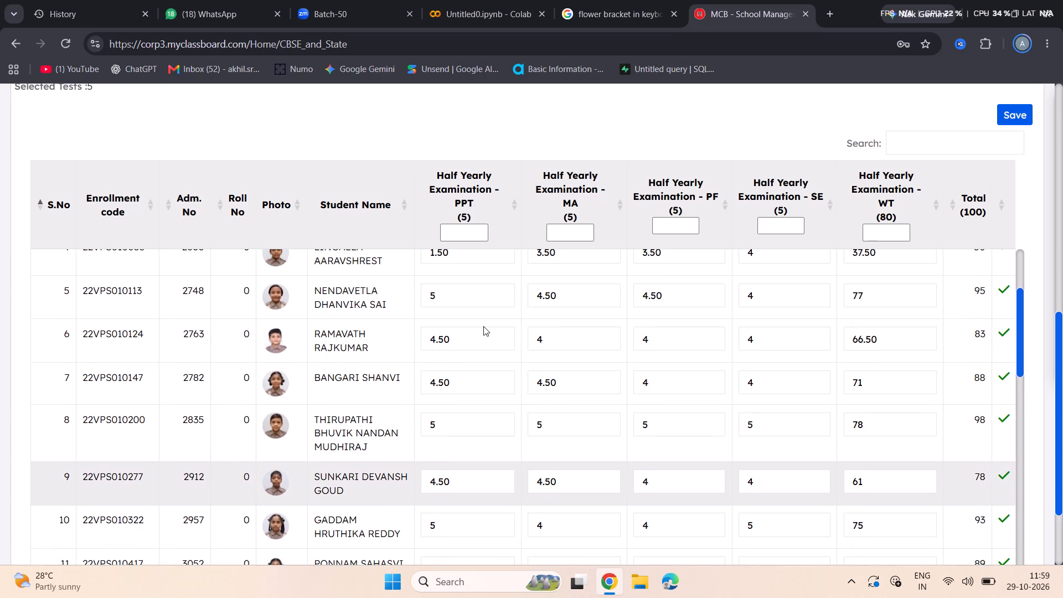
scroll(483, 326, "up", 4)
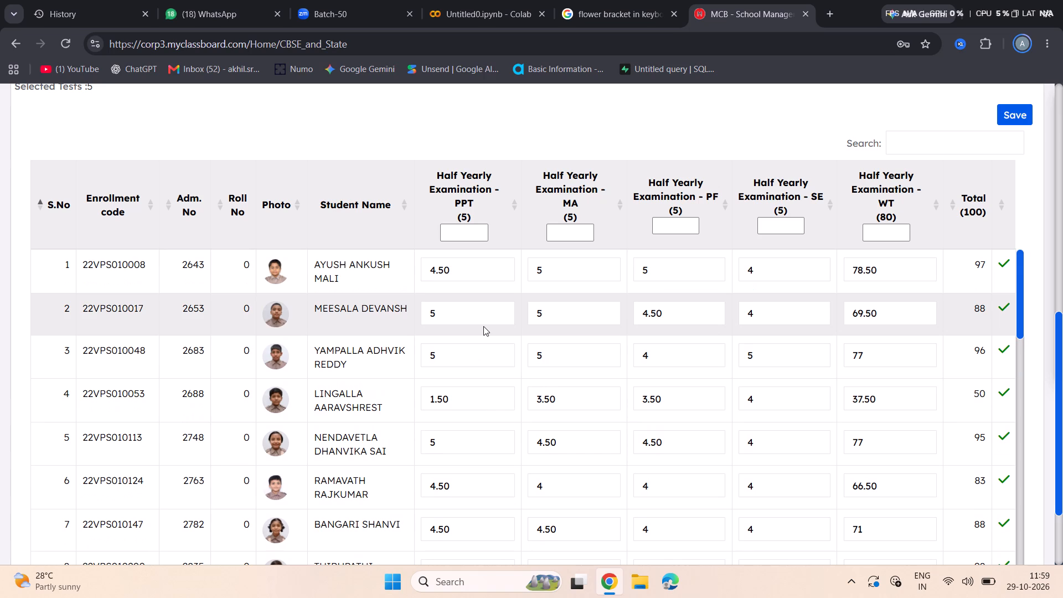
Review the Telugu marks of the whole IV CLASS RANGERS list once more, from S.No 1 to S.No 30.
scroll(483, 326, "down", 1)
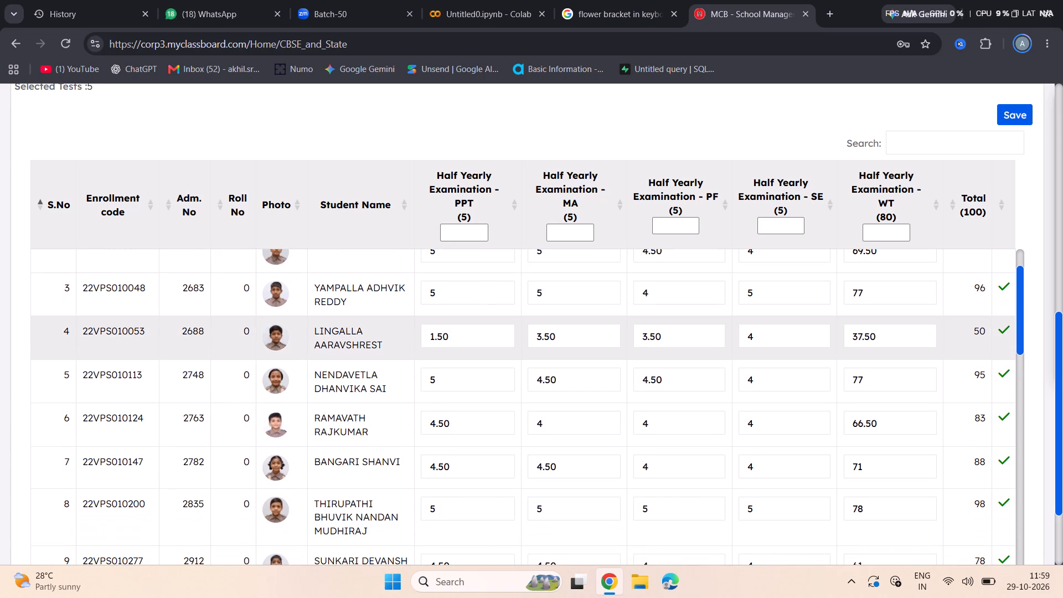
scroll(483, 326, "down", 3)
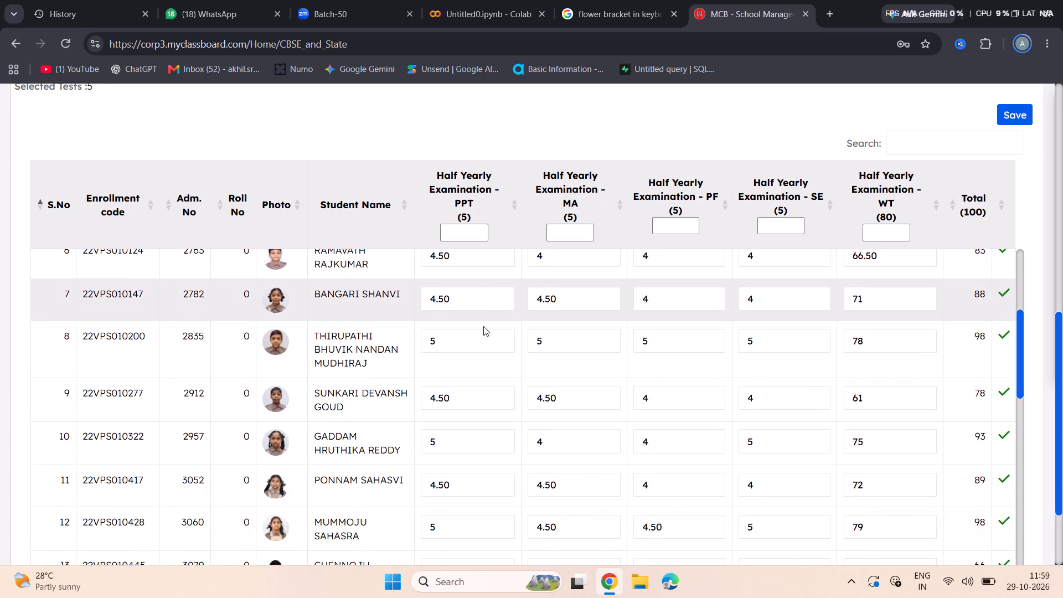
scroll(483, 326, "down", 2)
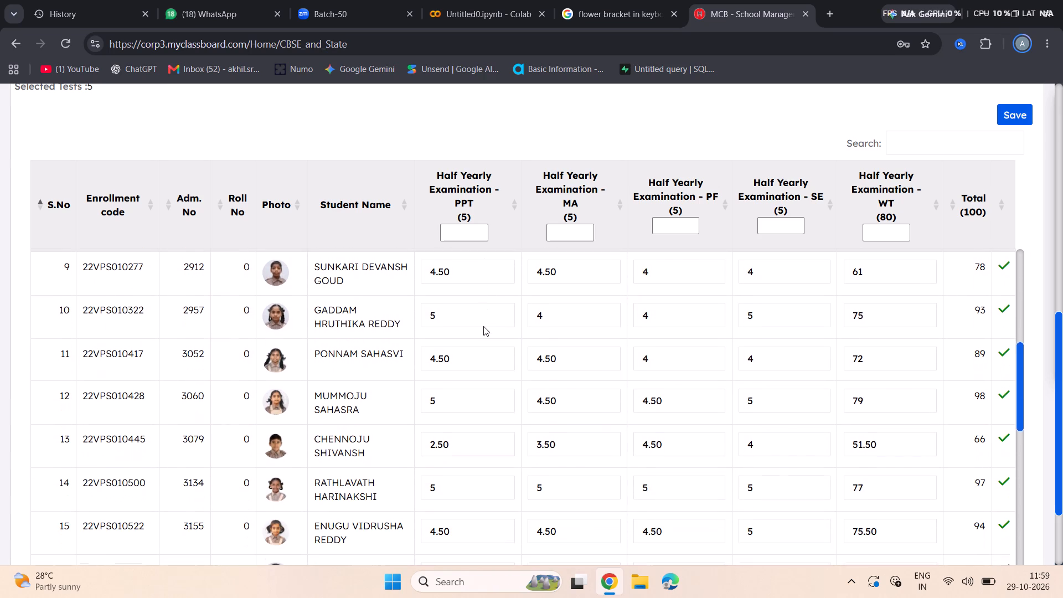
scroll(483, 326, "down", 3)
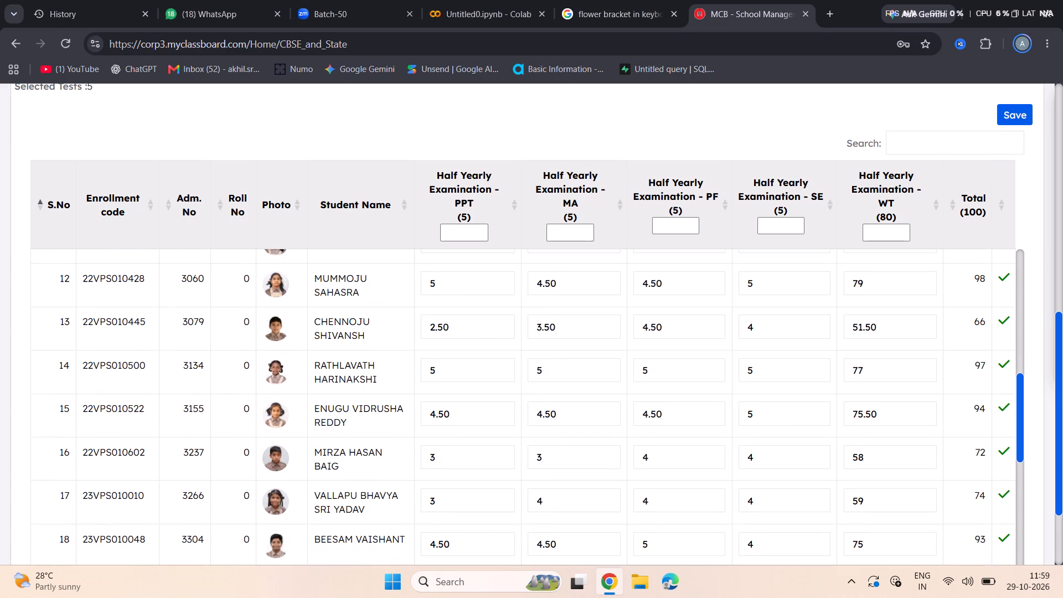
scroll(483, 326, "down", 1)
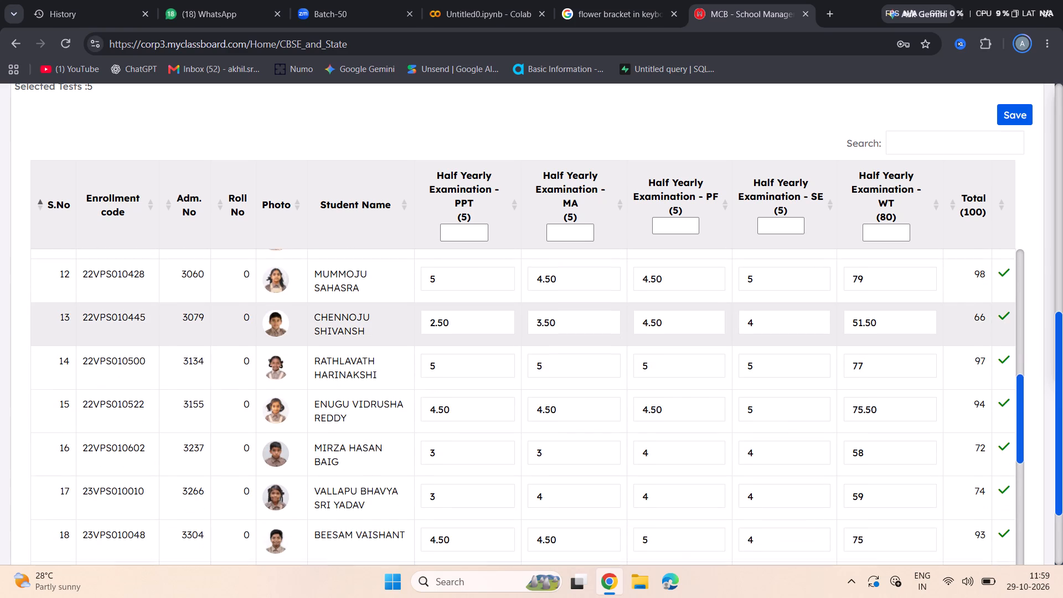
scroll(483, 326, "down", 3)
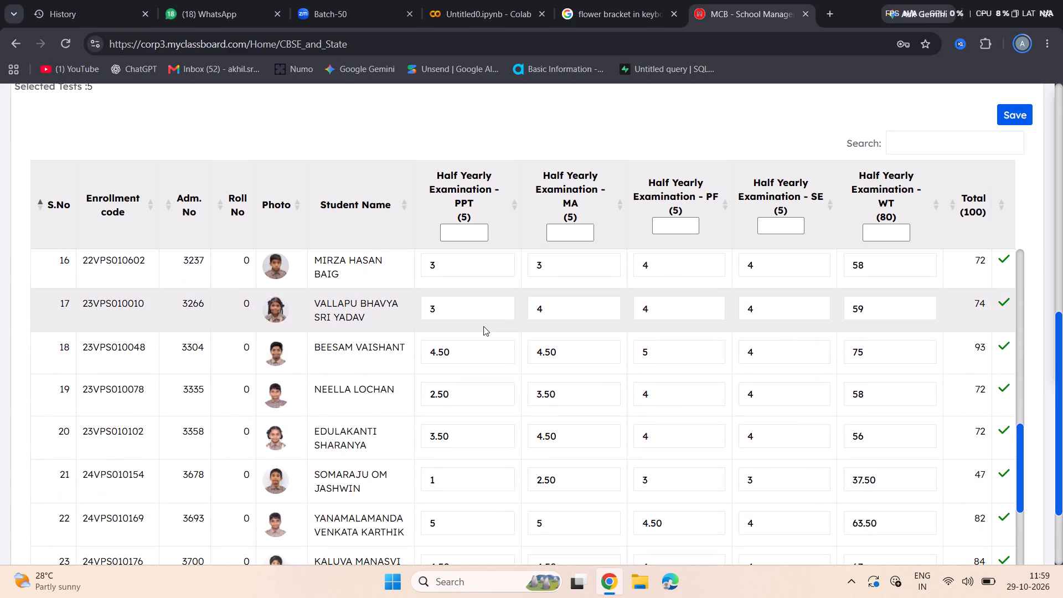
scroll(483, 326, "down", 1)
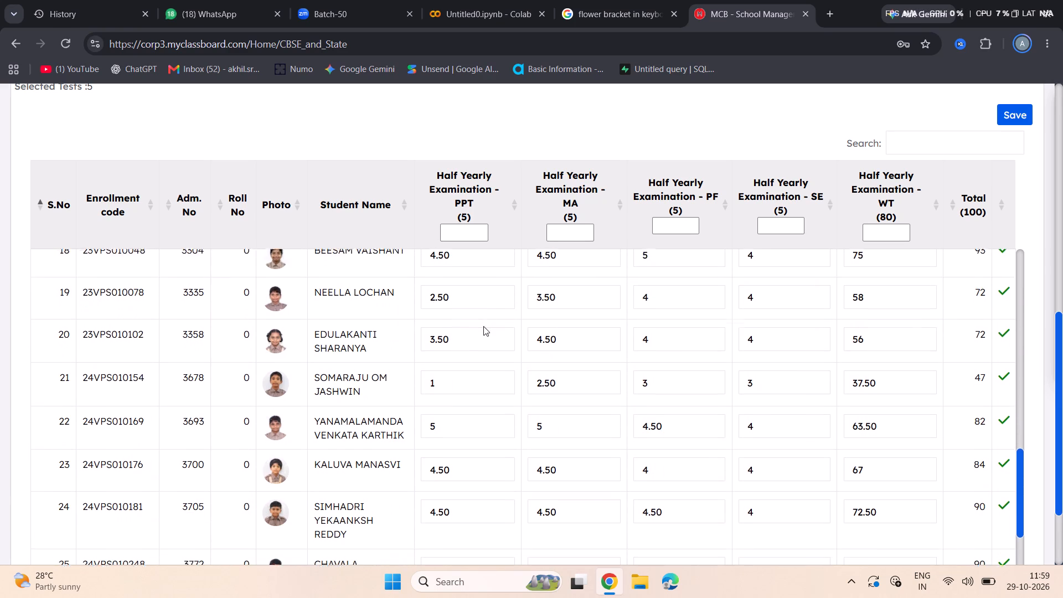
scroll(483, 326, "down", 1)
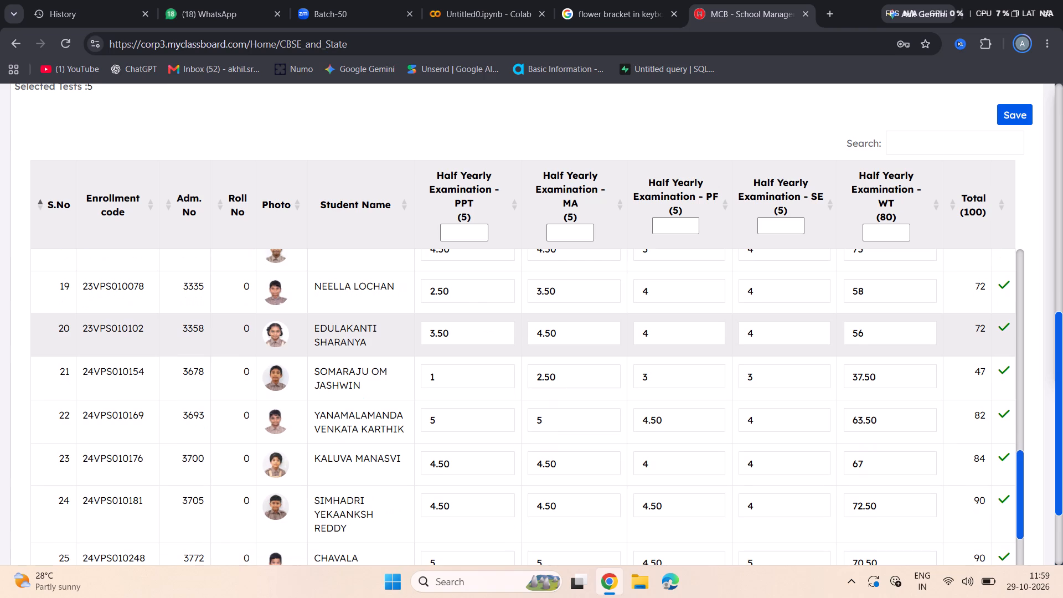
scroll(483, 326, "down", 2)
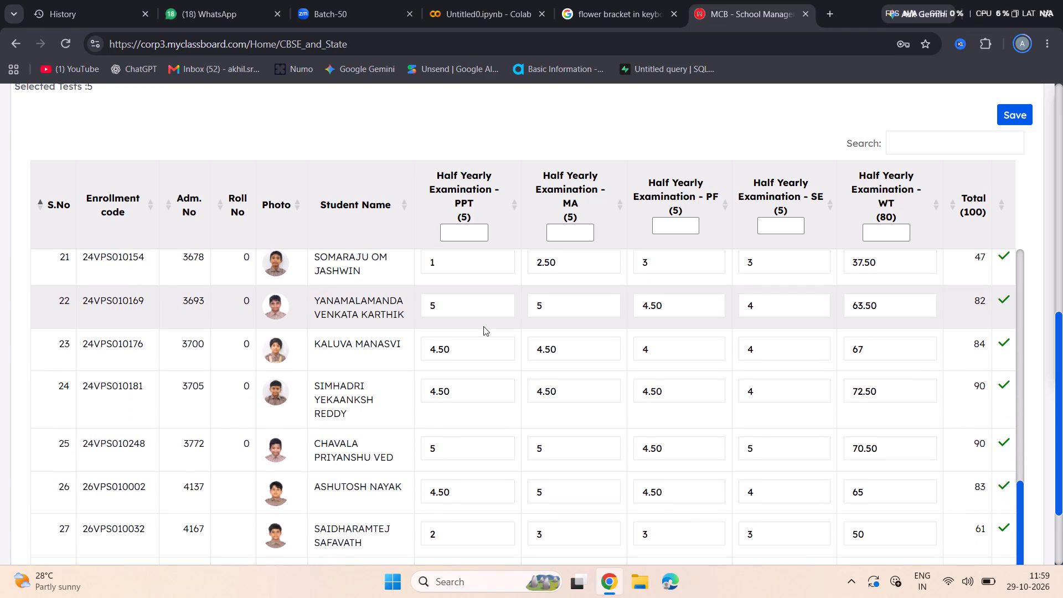
scroll(483, 326, "down", 2)
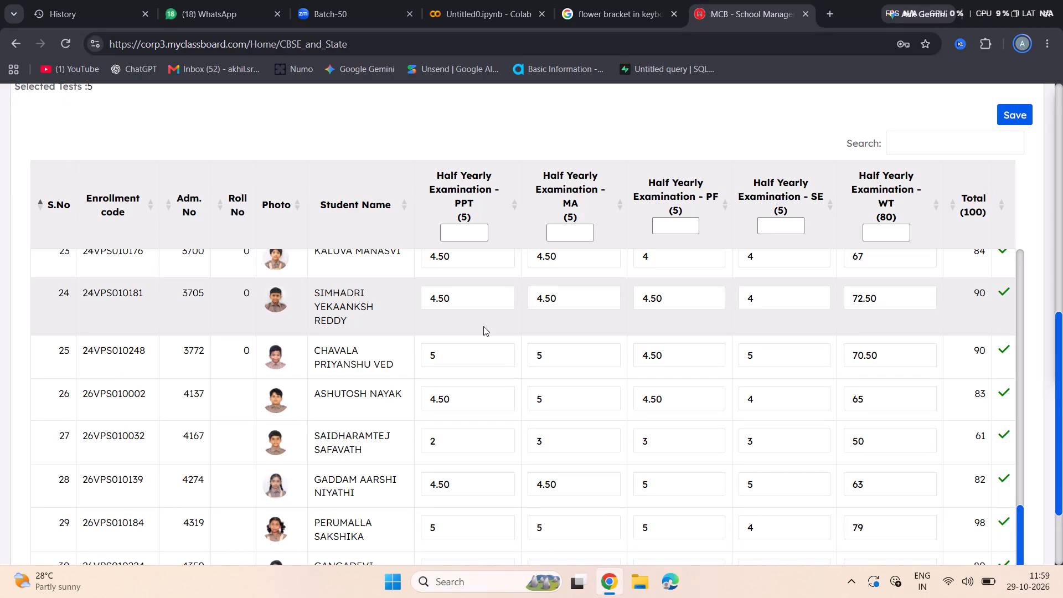
scroll(483, 326, "down", 2)
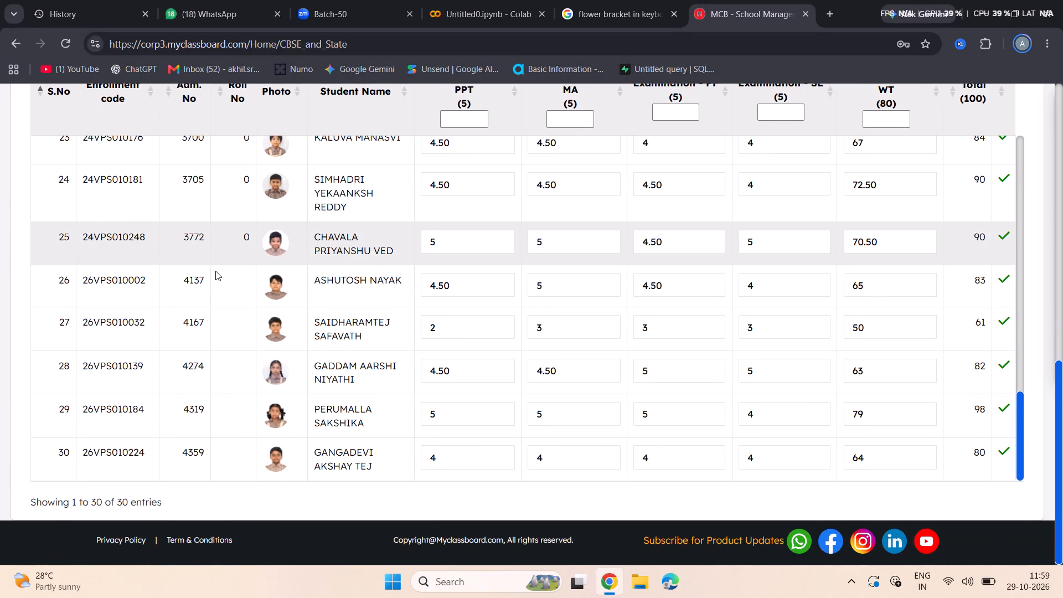
scroll(215, 271, "down", 1)
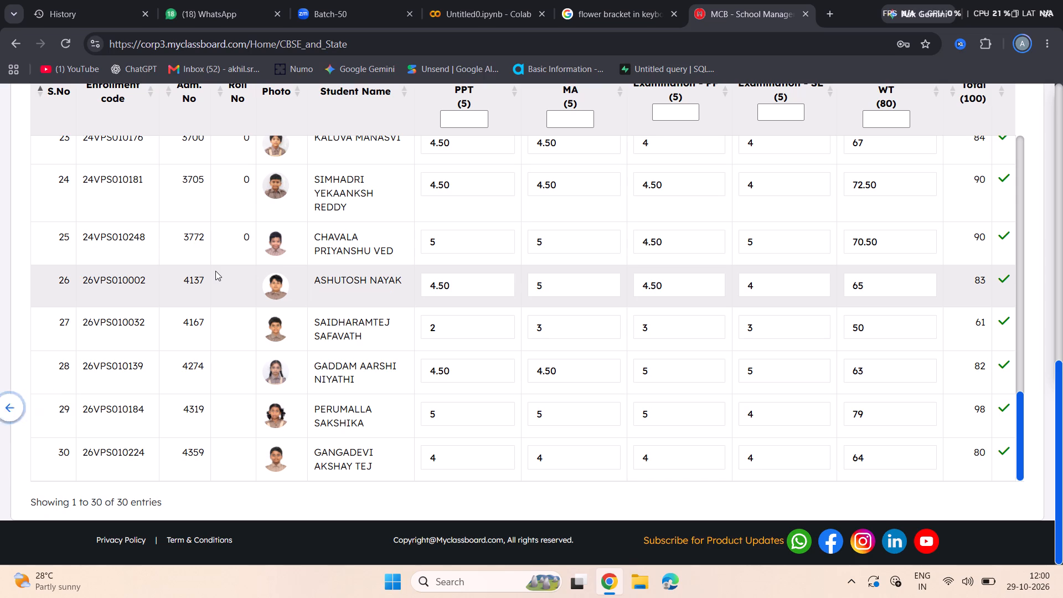
scroll(215, 271, "down", 1)
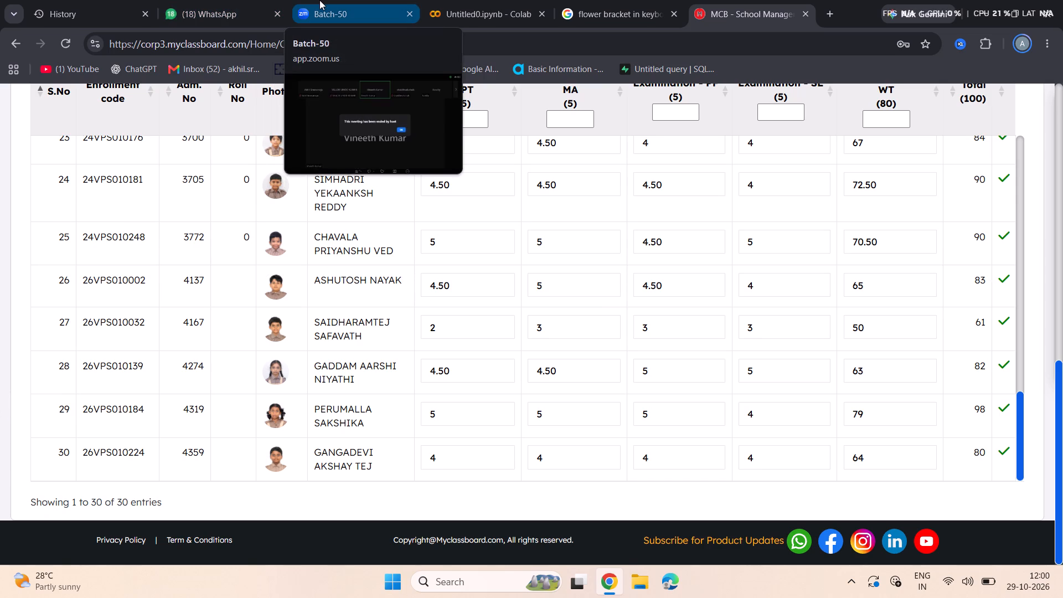
scroll(319, 0, "down", 4)
scroll(319, 0, "up", 3)
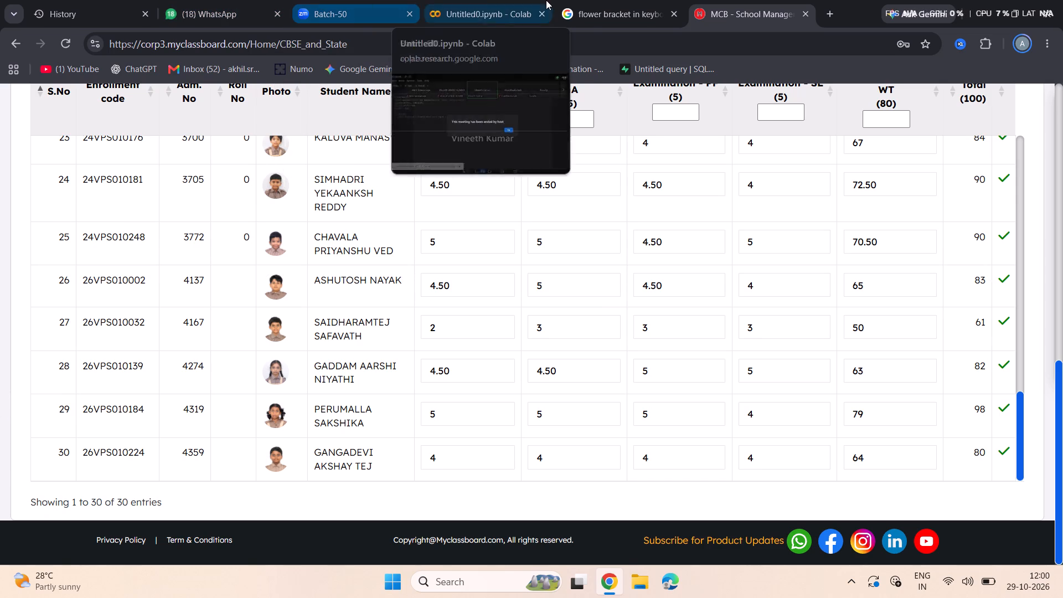
scroll(173, 217, "down", 7)
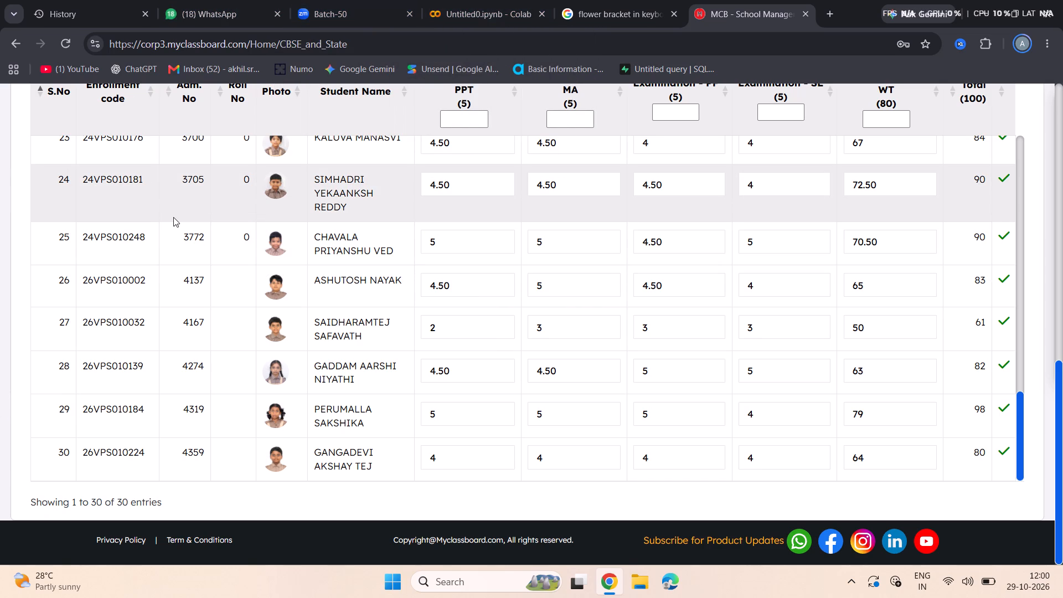
Load the Half Yearly Examination (Summative) test list for IV CLASS section RIDERS, Term1, subject TELUGU.
scroll(173, 217, "up", 8)
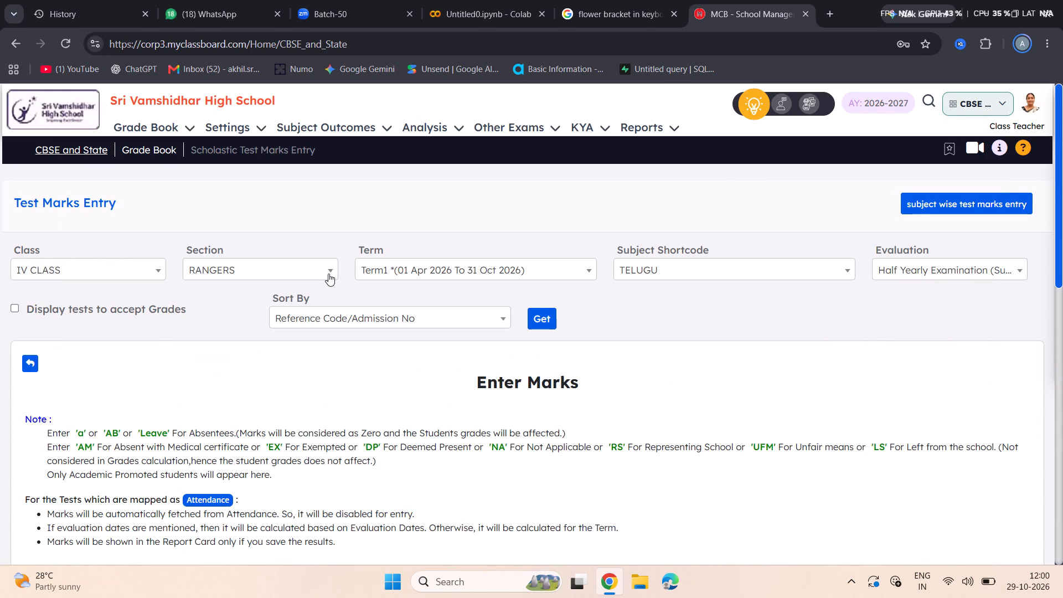
left_click(329, 274)
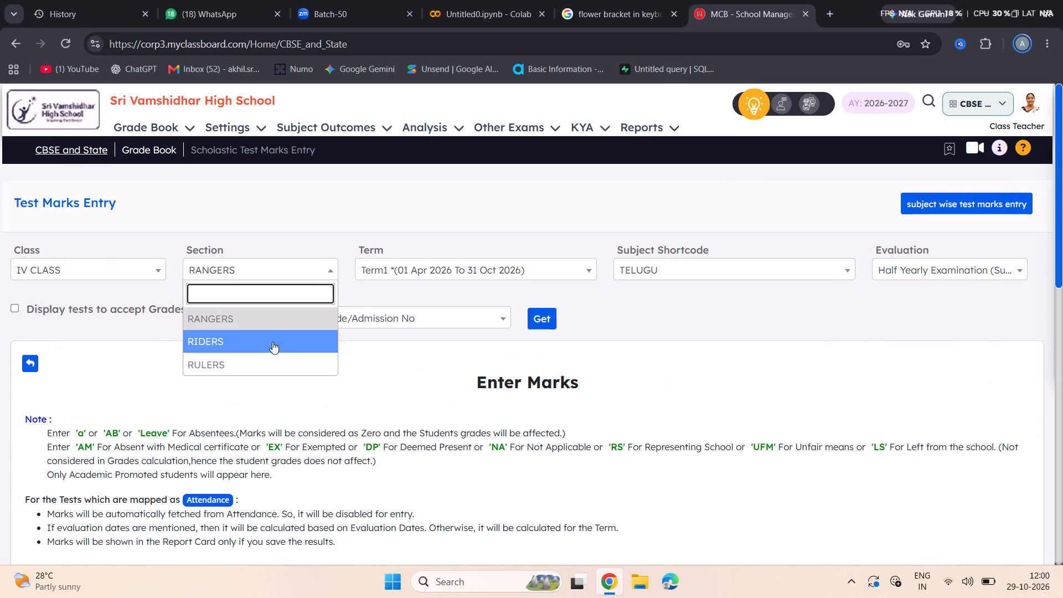
left_click(272, 342)
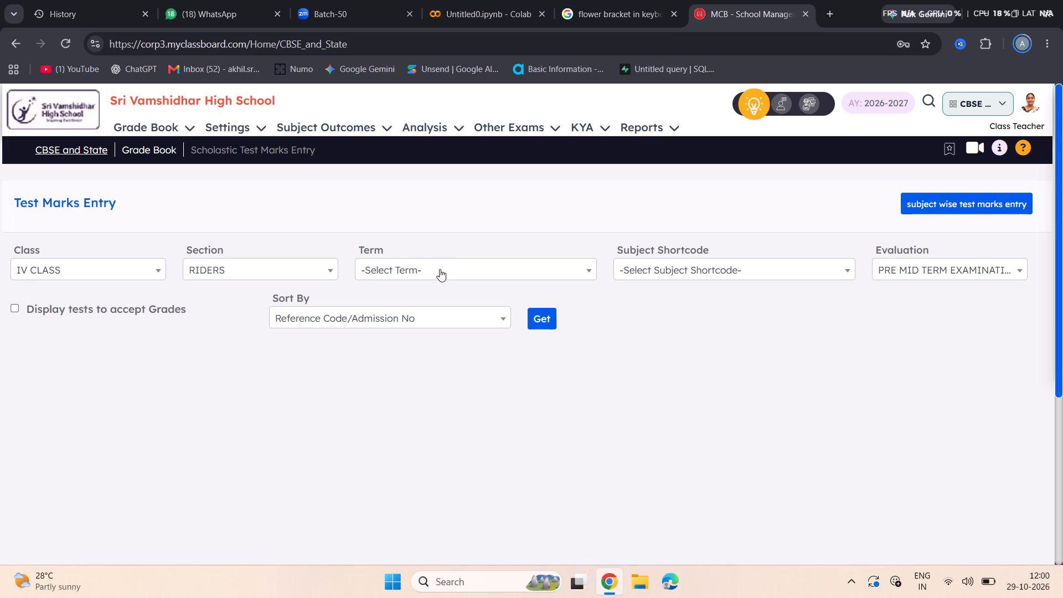
left_click(440, 270)
left_click(437, 334)
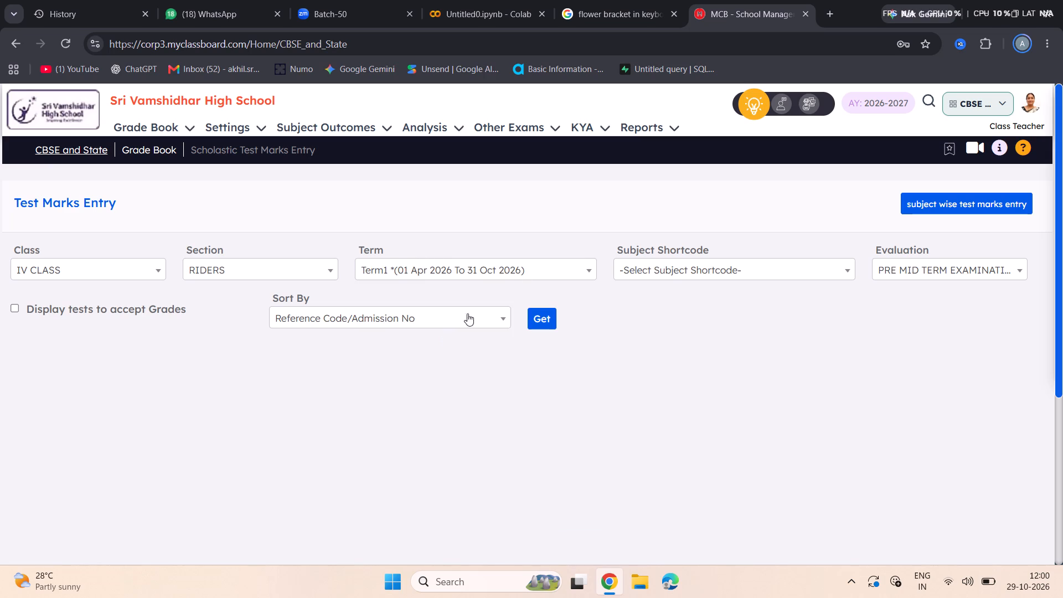
left_click(646, 271)
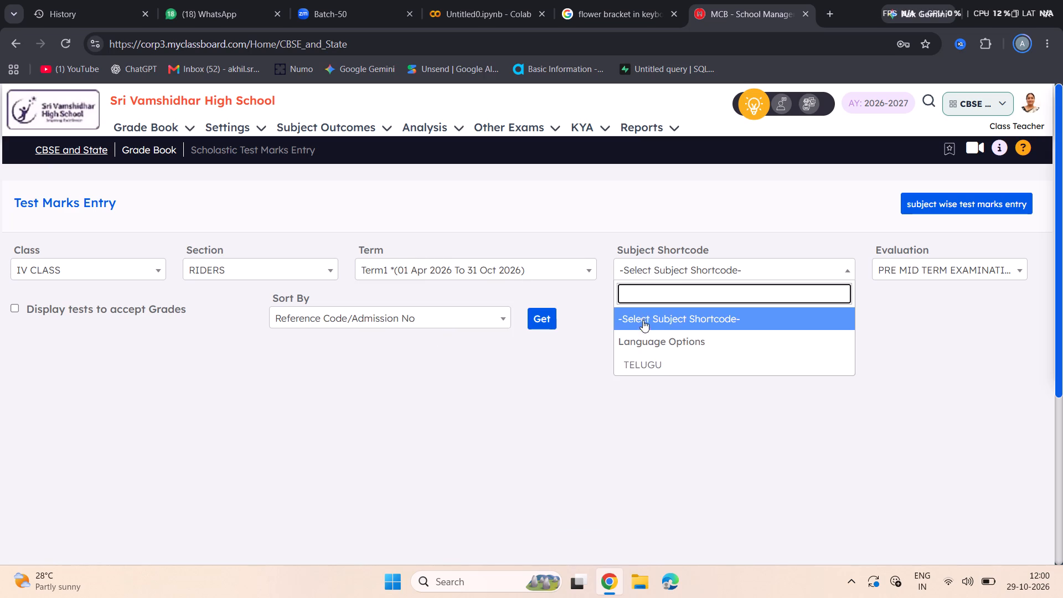
left_click(643, 368)
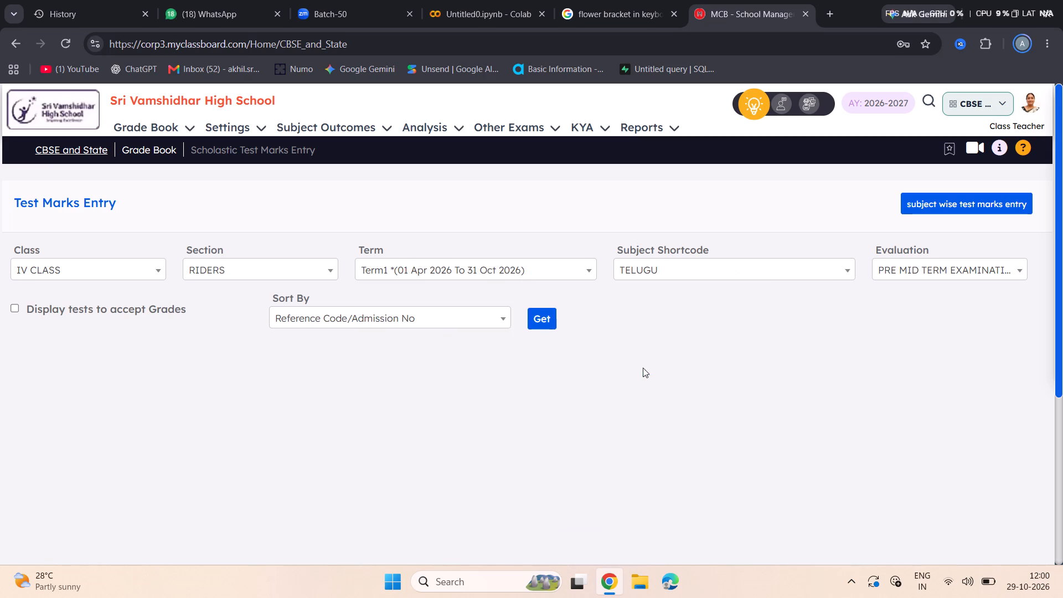
left_click(951, 271)
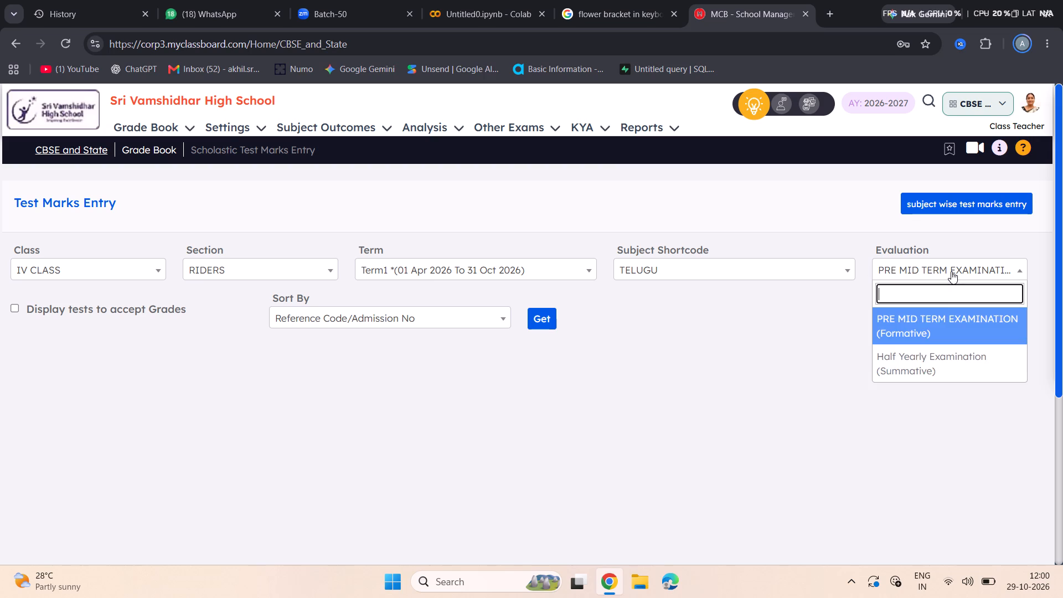
left_click(939, 350)
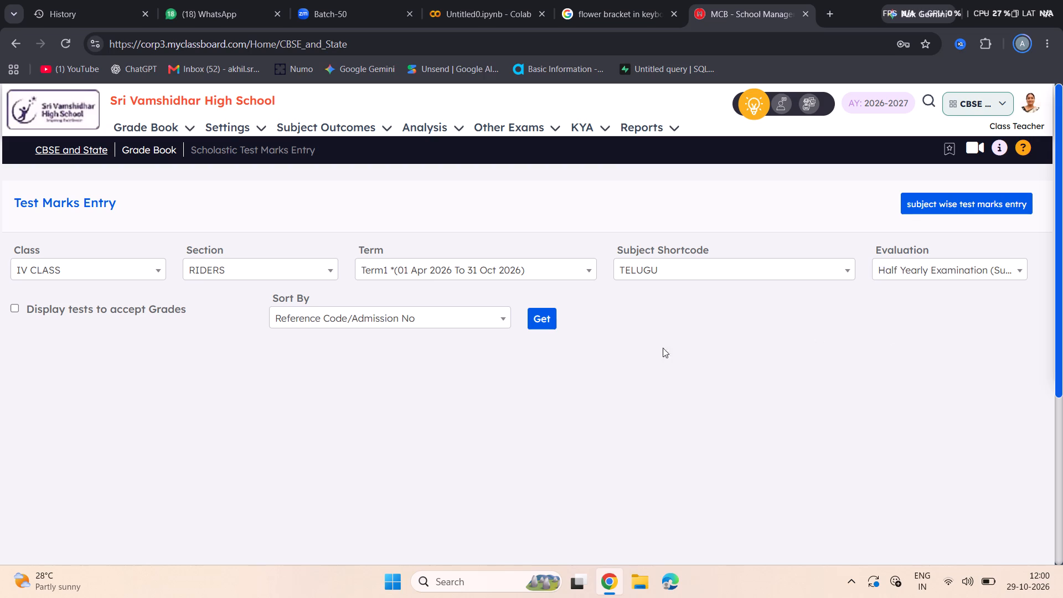
left_click(546, 320)
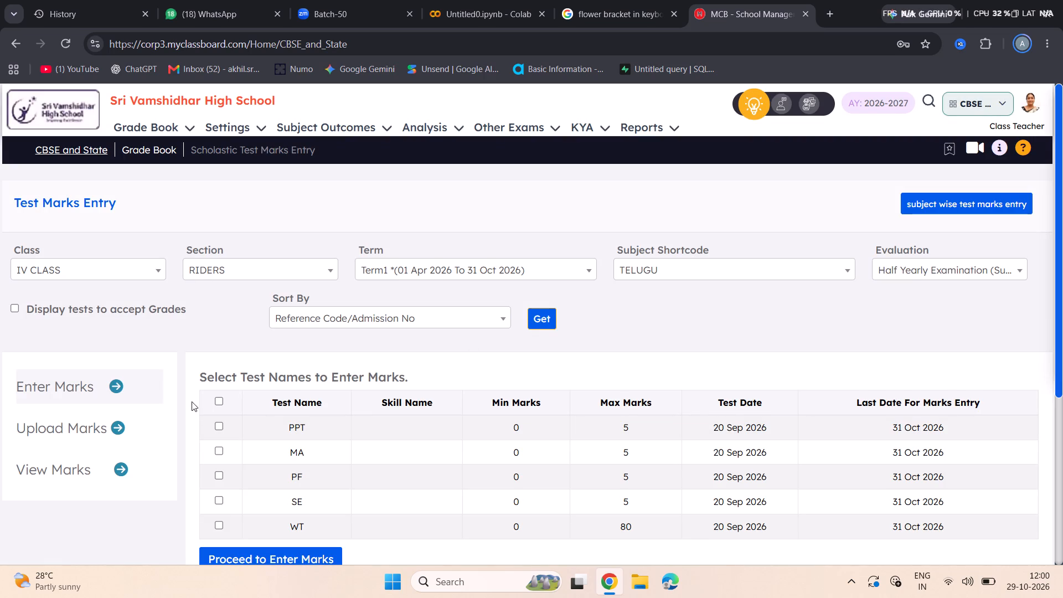
Select all five tests, PPT, MA, PF, SE and WT, and proceed to their marks entry table.
left_click(217, 401)
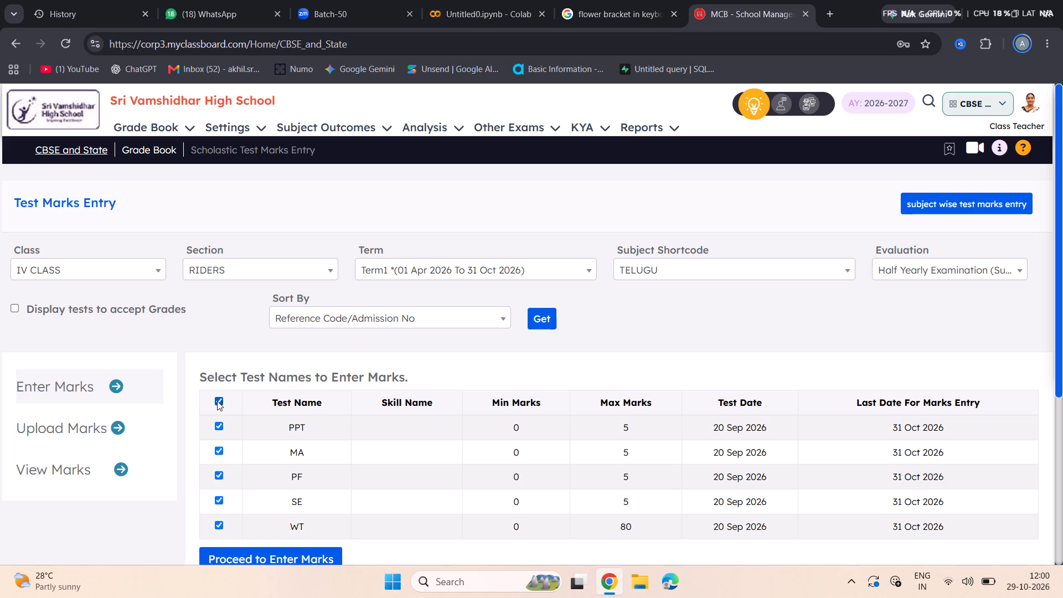
left_click(250, 558)
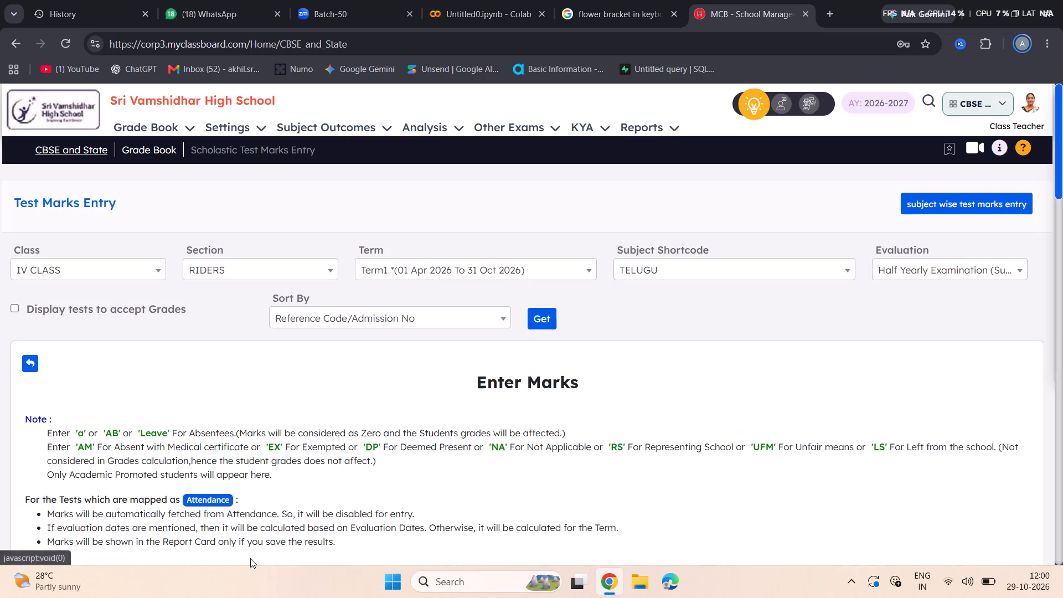
Check the first RIDERS students' Telugu marks and set the MA mark at S.No 2 to 4.5.
scroll(250, 558, "down", 1)
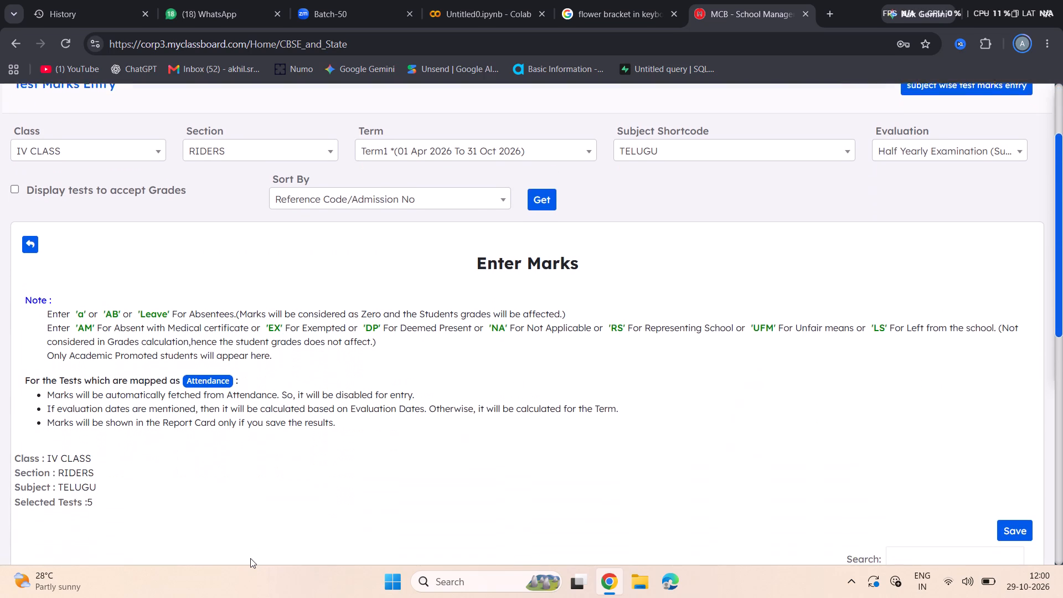
scroll(250, 558, "down", 4)
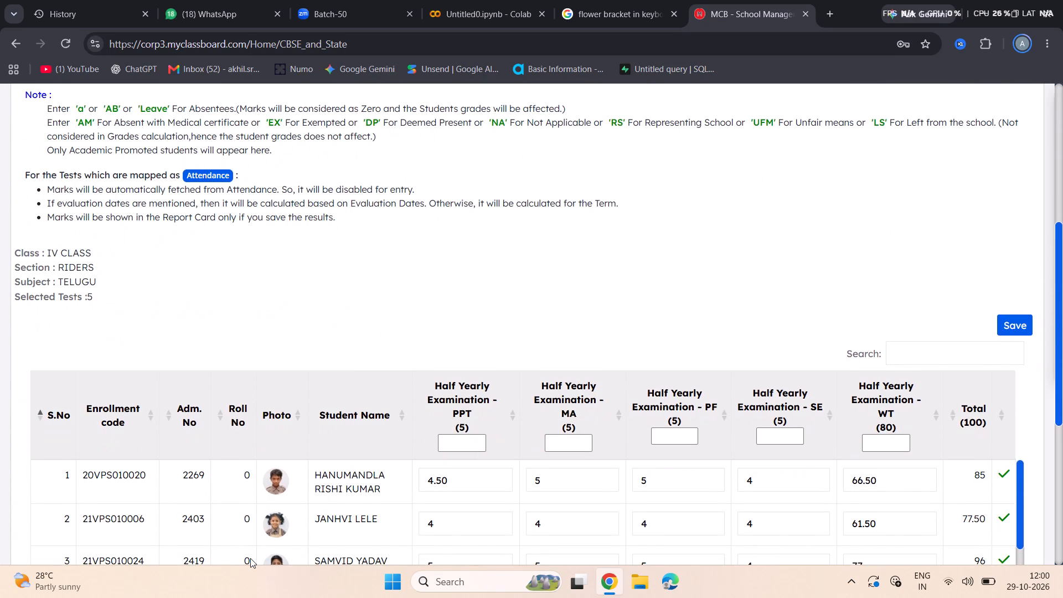
scroll(250, 558, "down", 2)
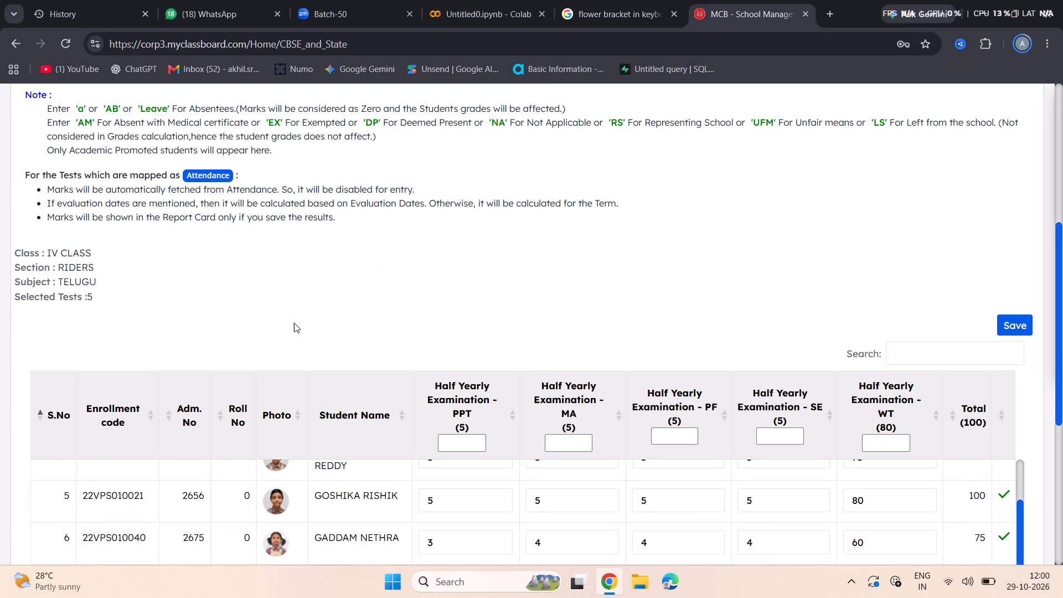
scroll(319, 163, "down", 2)
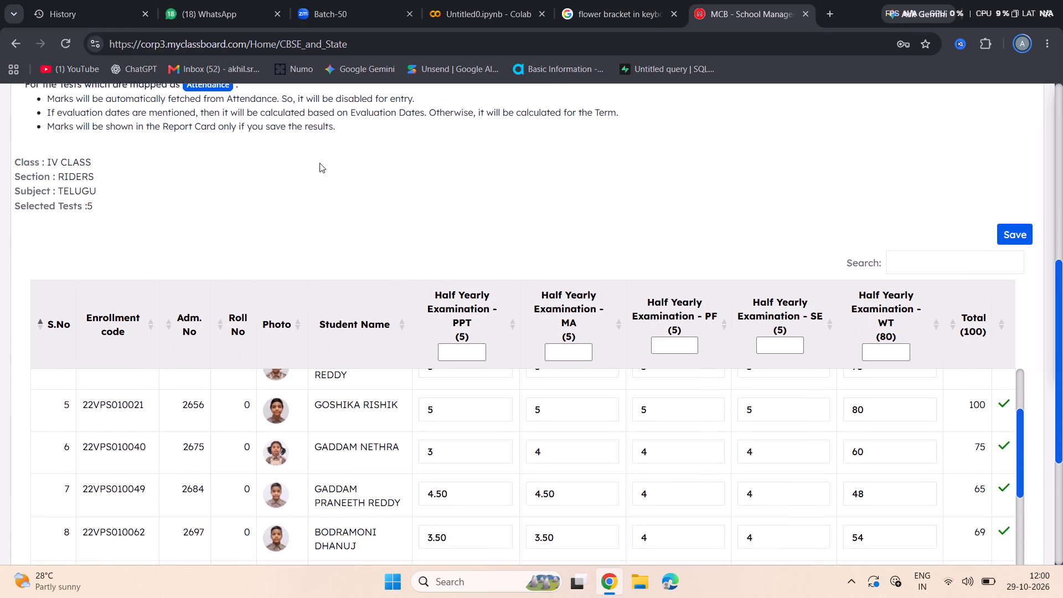
scroll(319, 163, "down", 4)
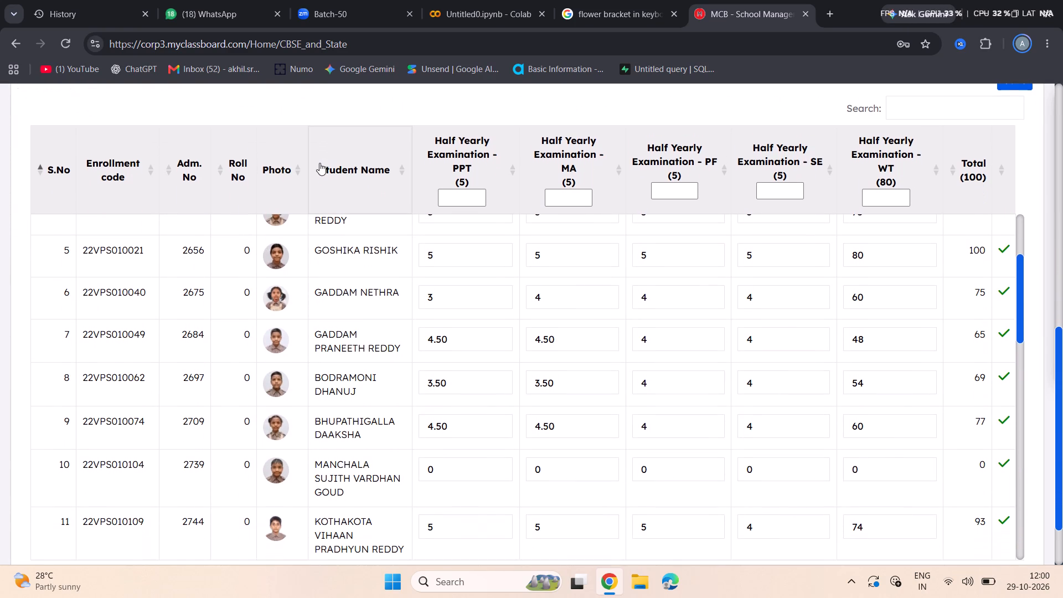
scroll(319, 163, "down", 1)
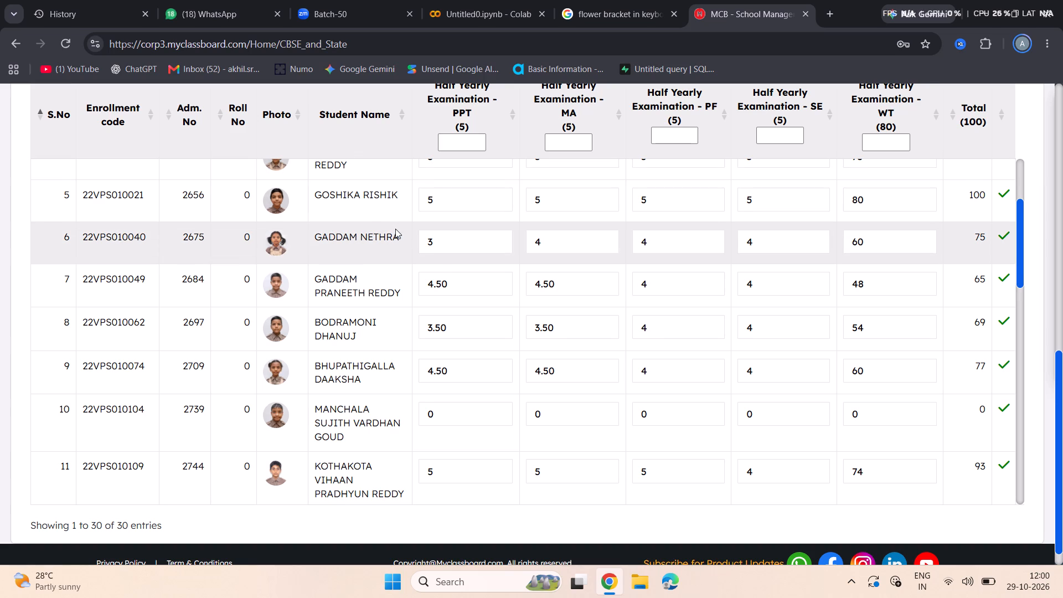
scroll(395, 229, "up", 3)
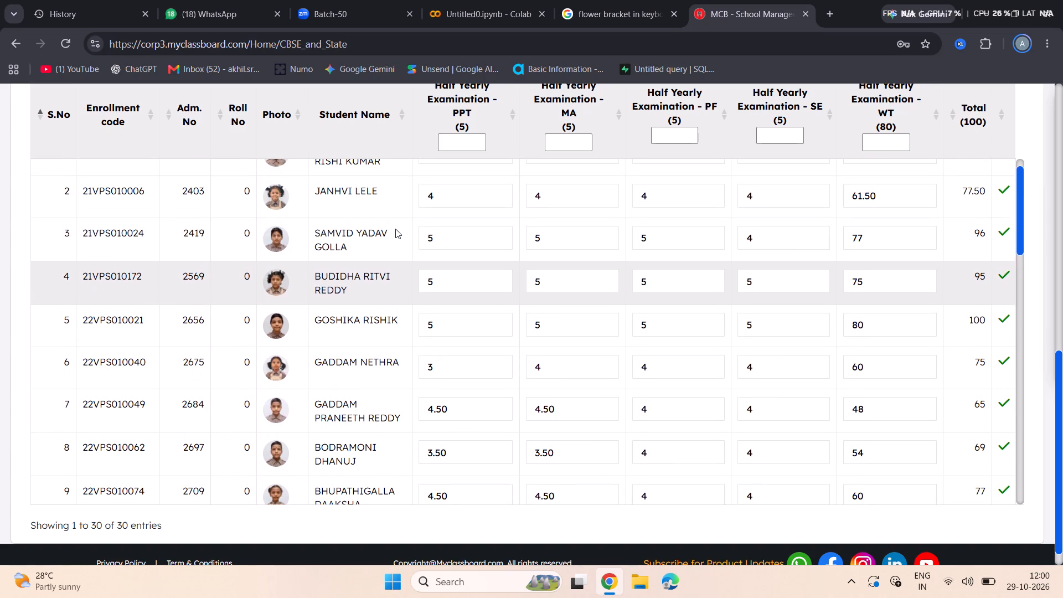
scroll(395, 229, "up", 2)
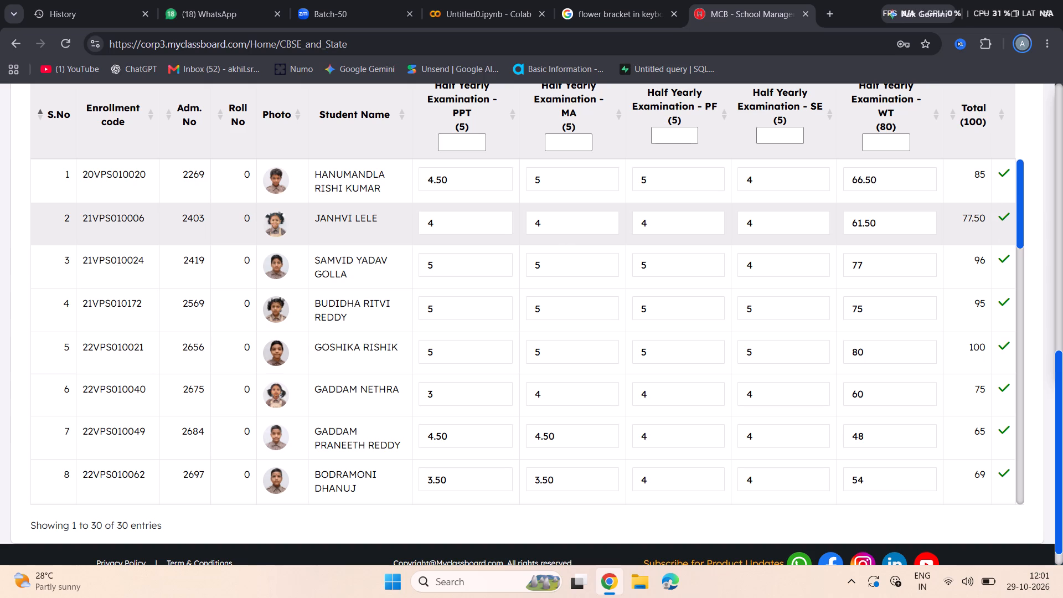
left_click(546, 221)
type(".5")
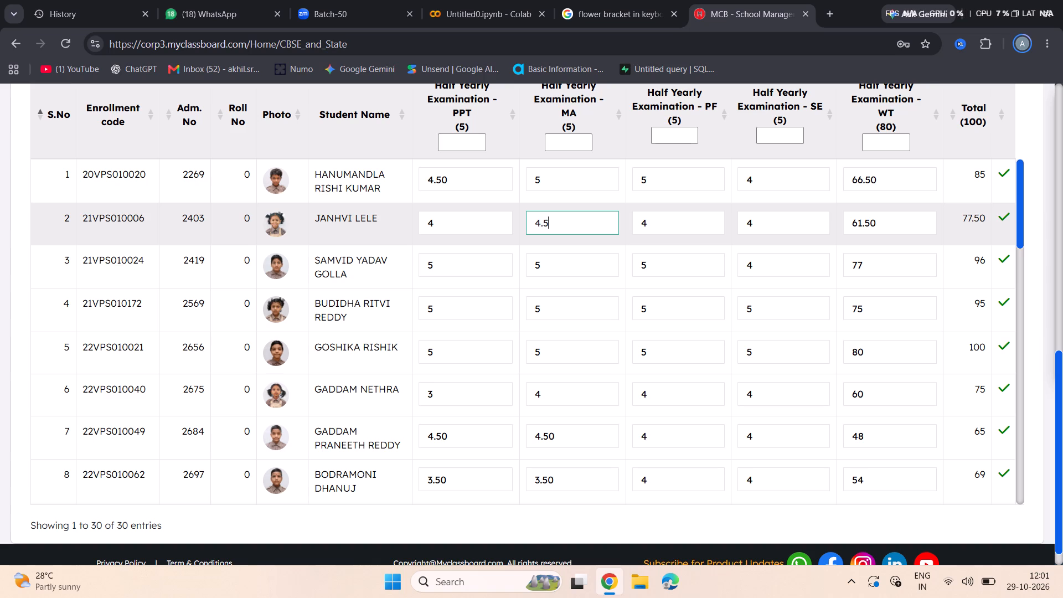
For the student at S.No 8, set the MA mark to 4 and the PF mark to 4.5.
scroll(546, 221, "right", 1)
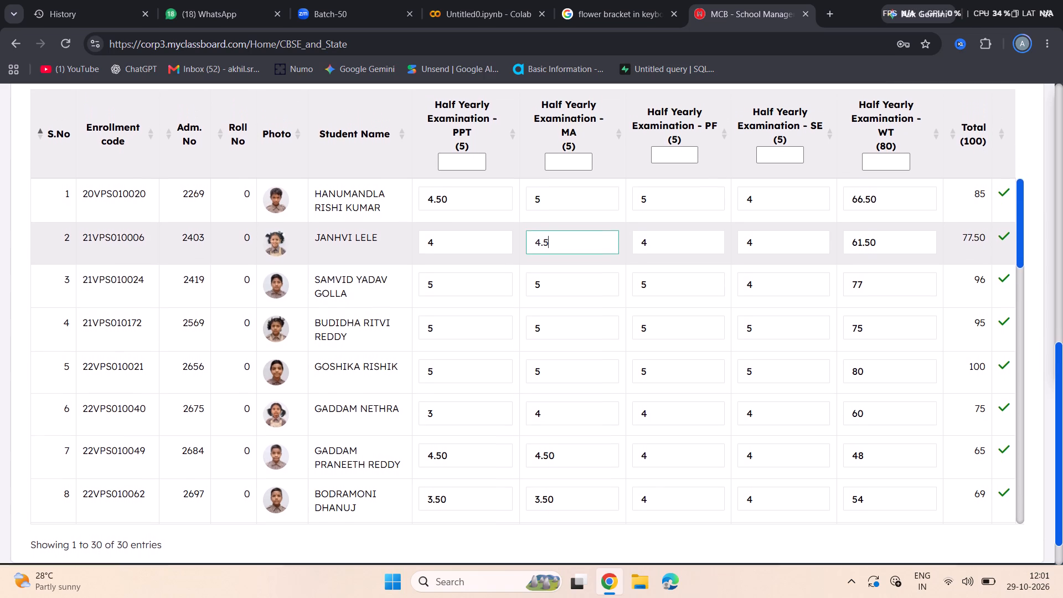
scroll(546, 221, "right", 1)
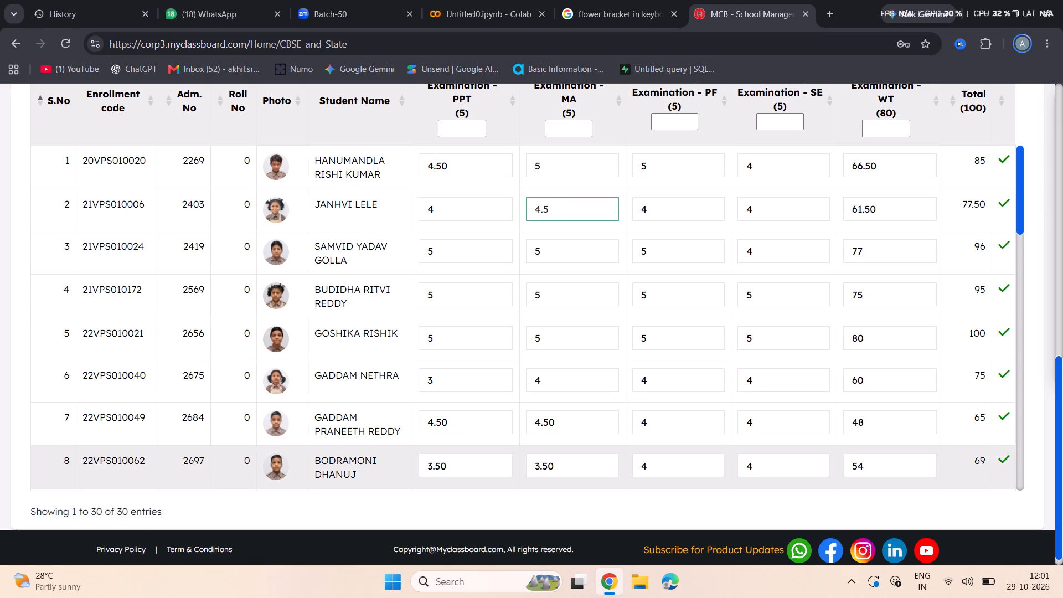
scroll(721, 529, "down", 1)
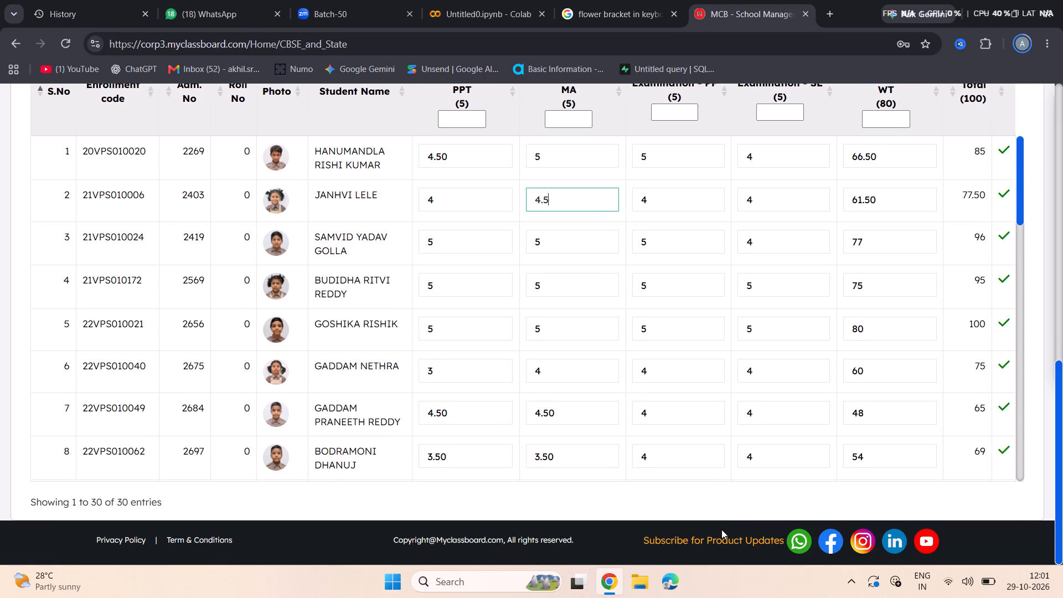
scroll(718, 325, "down", 1)
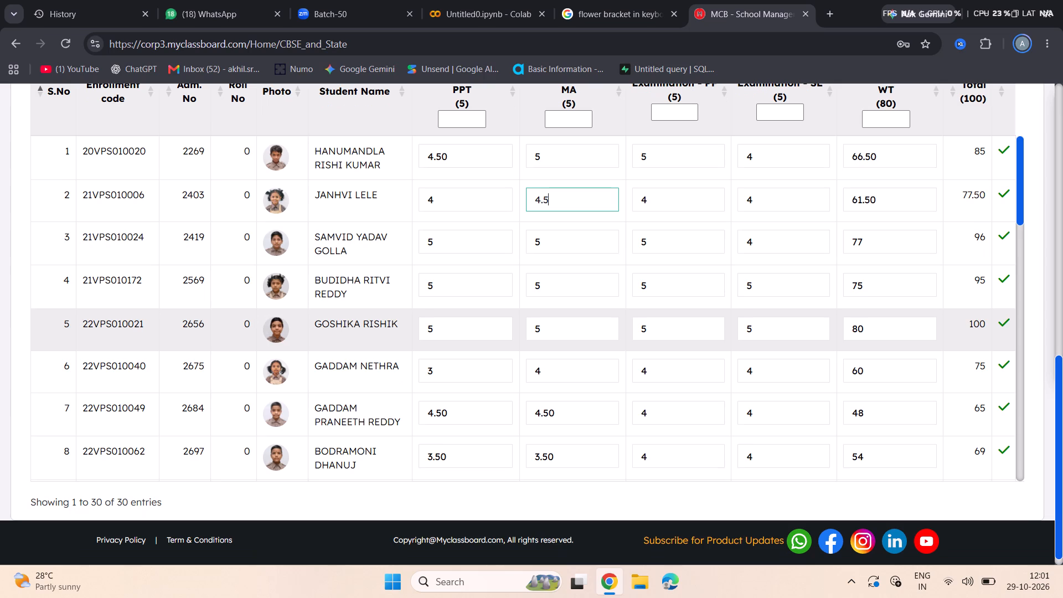
scroll(718, 325, "down", 1)
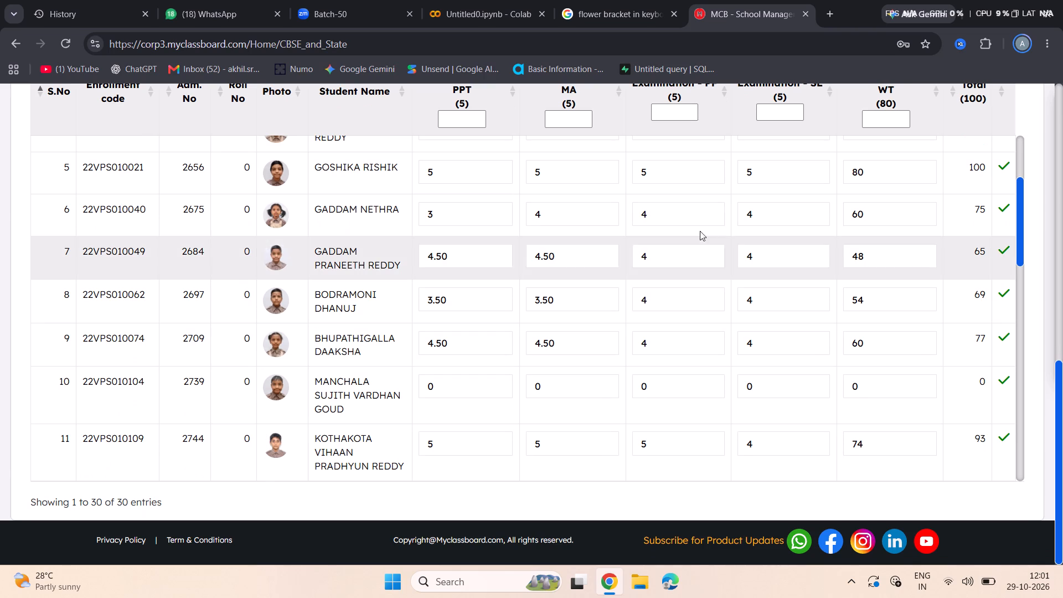
left_click(555, 303)
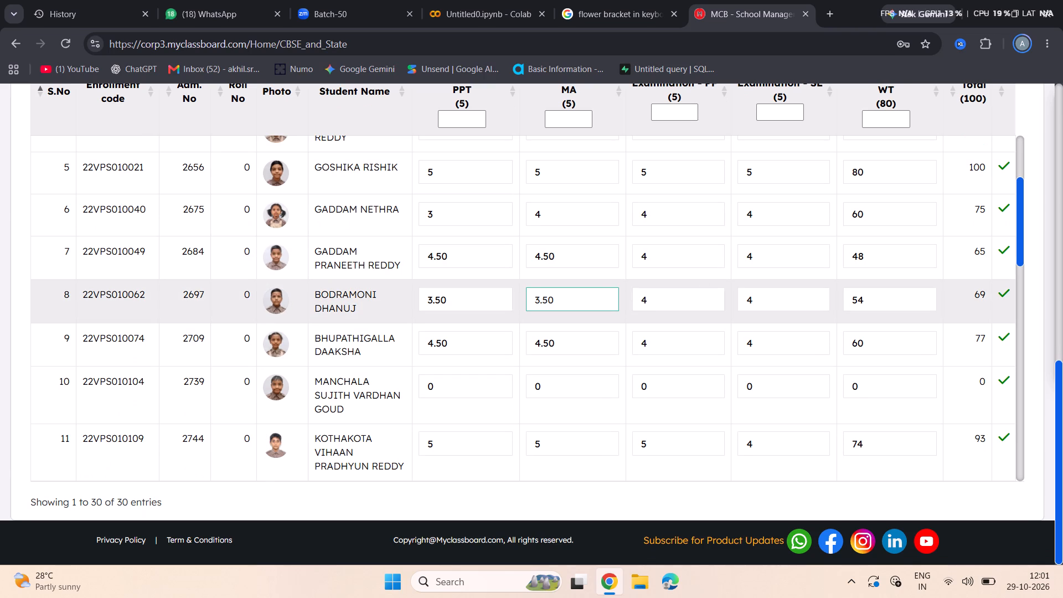
key("BackSpace")
key("BackSpace")
key("BackSpace")
key("BackSpace")
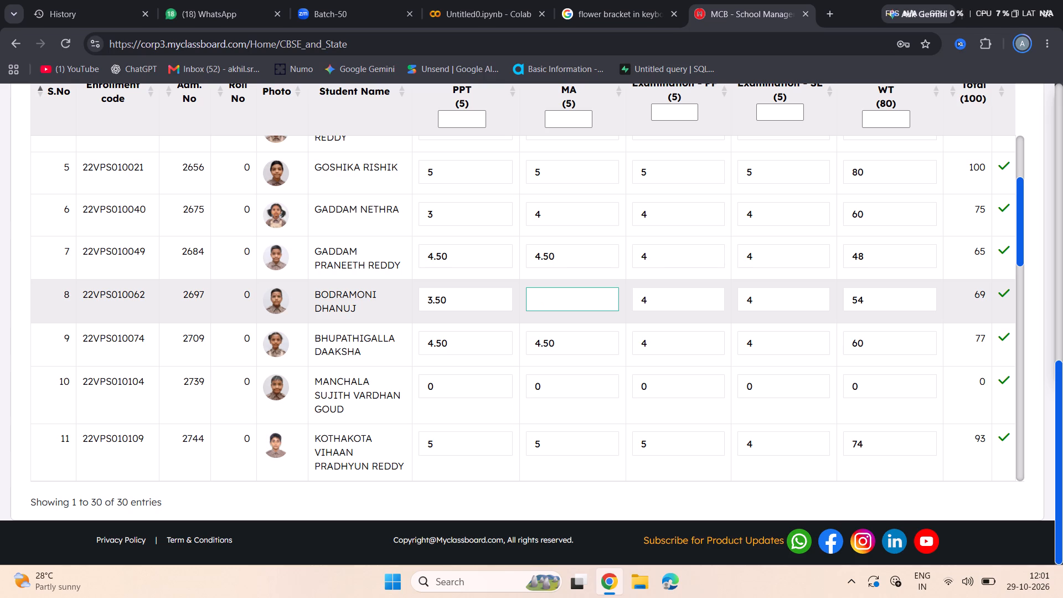
key("4")
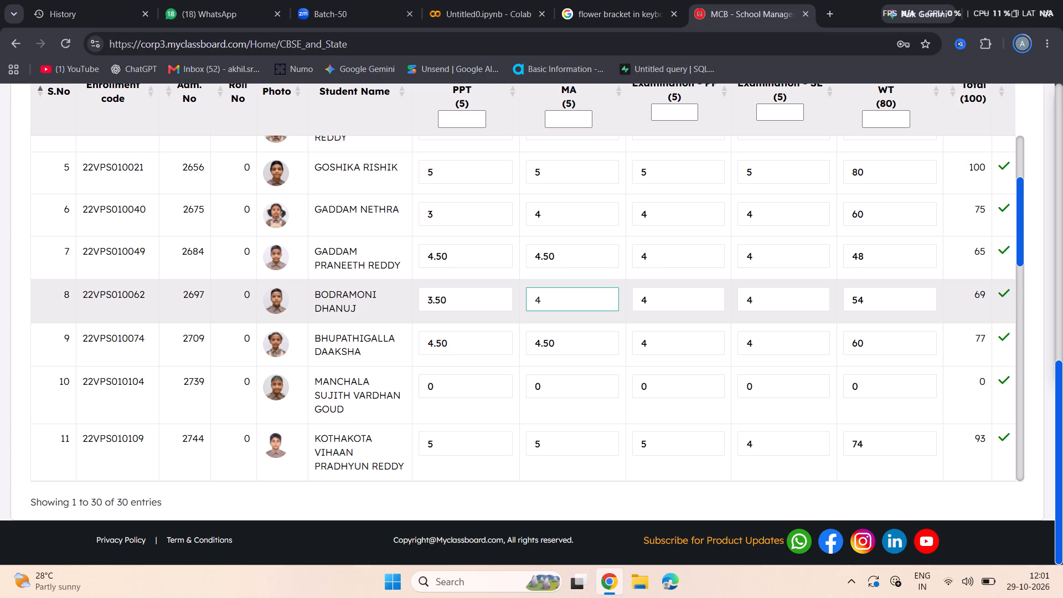
left_click(646, 298)
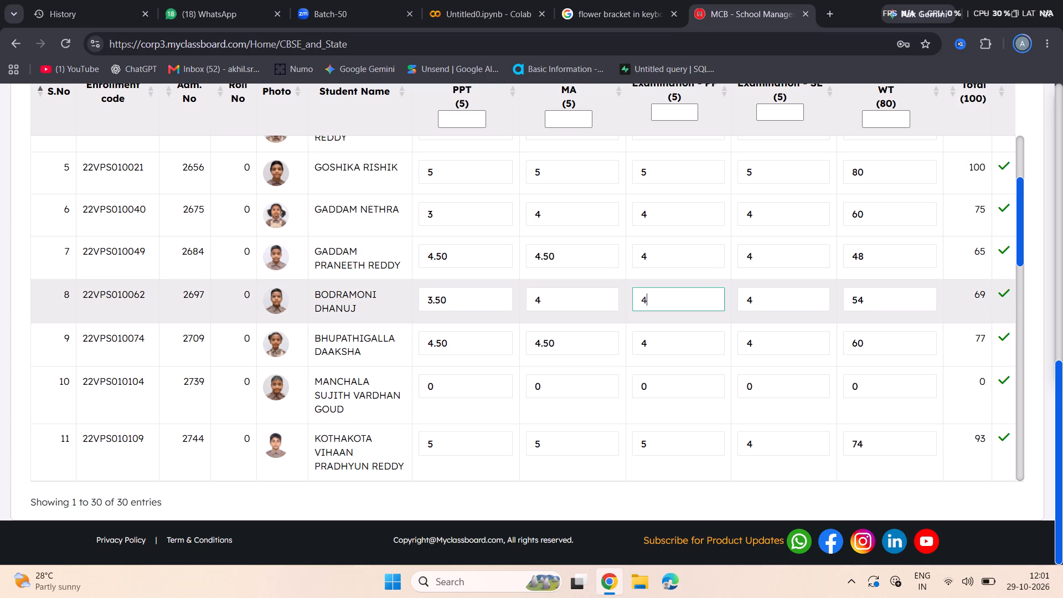
type(".5")
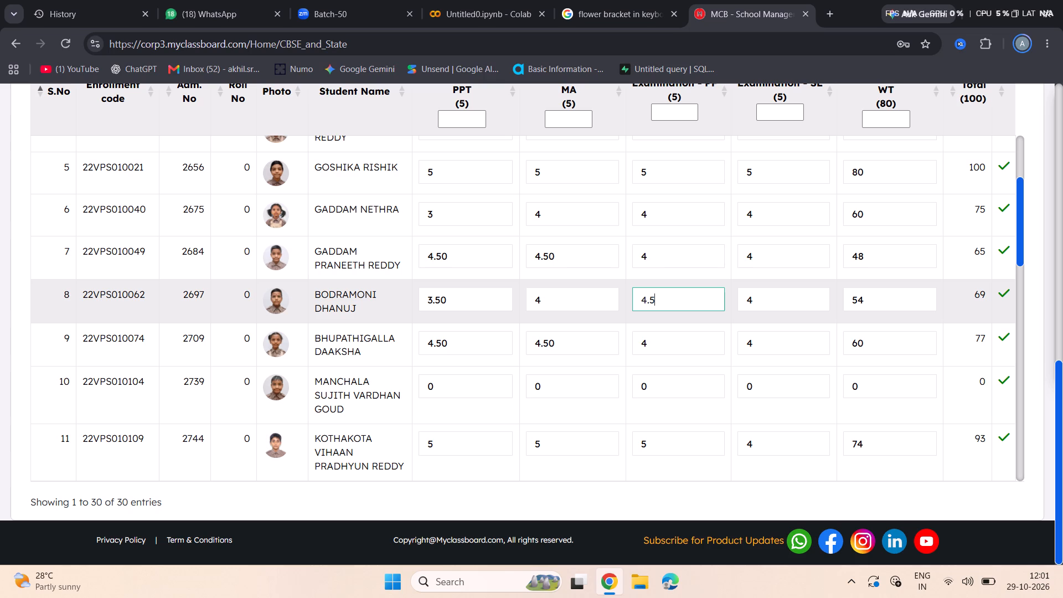
Check the remaining RIDERS students' Telugu marks down to the last row and set the MA mark at S.No 25 to 3.5.
scroll(652, 300, "down", 1)
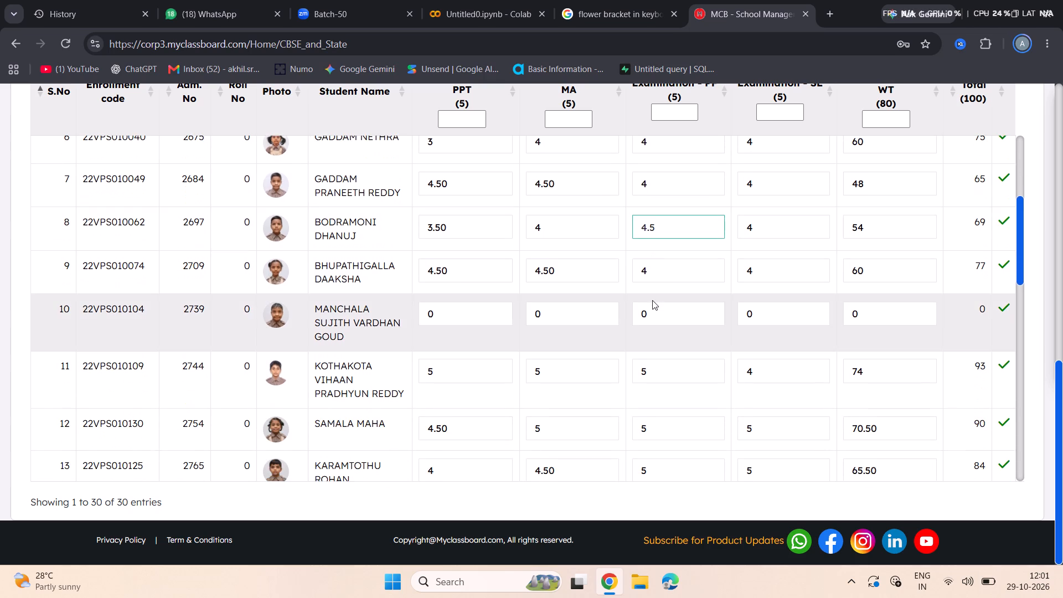
scroll(652, 300, "down", 2)
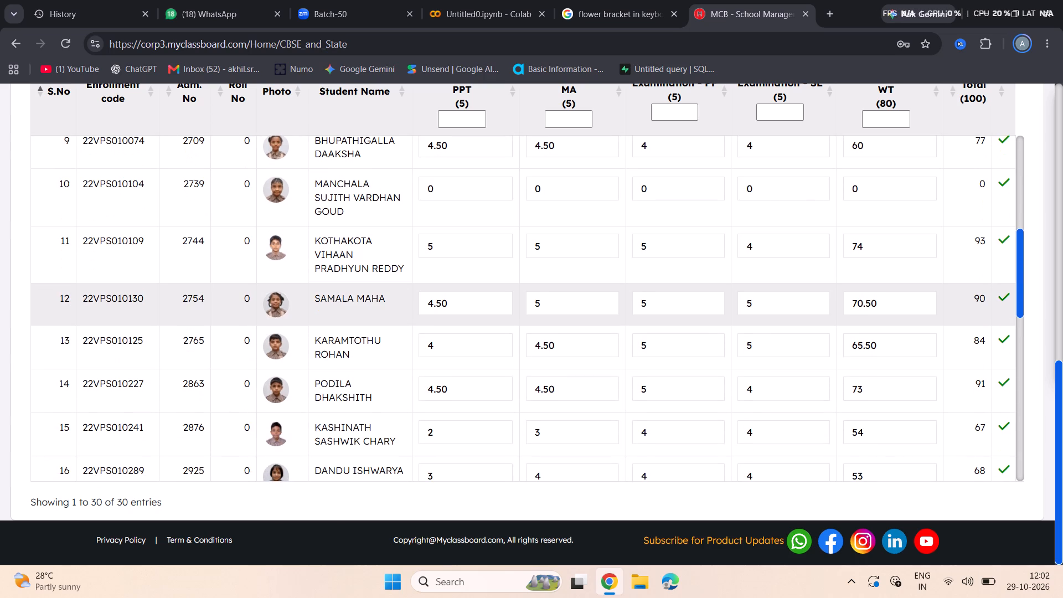
scroll(652, 300, "down", 1)
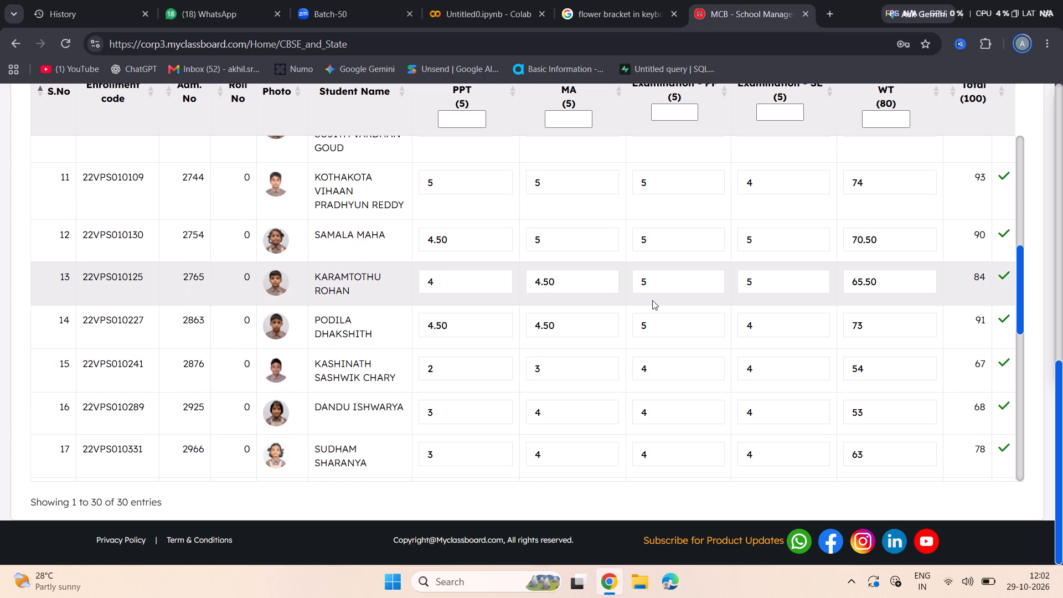
scroll(652, 300, "down", 1)
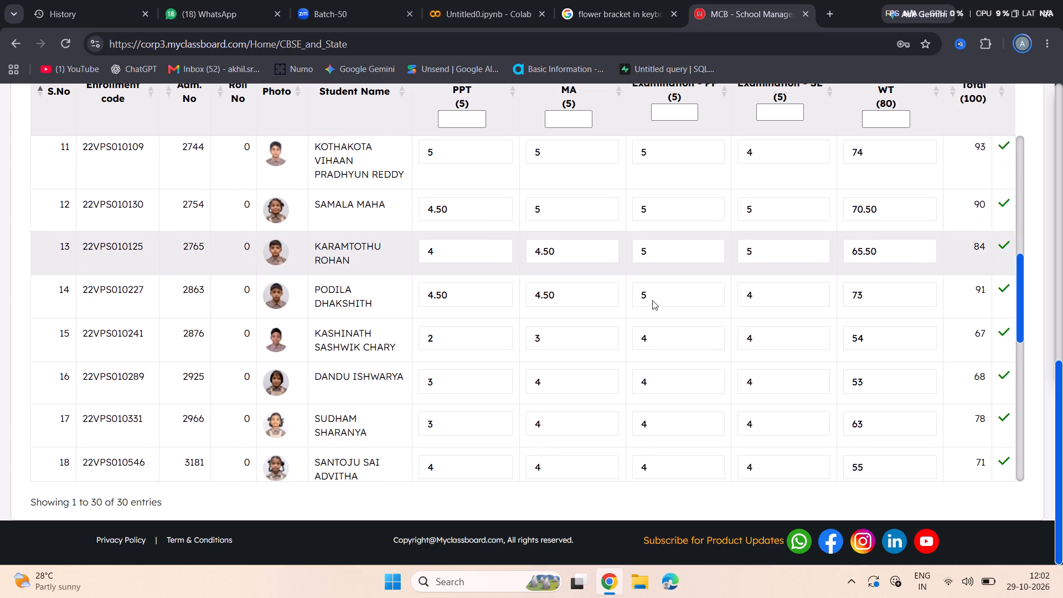
scroll(652, 300, "down", 1)
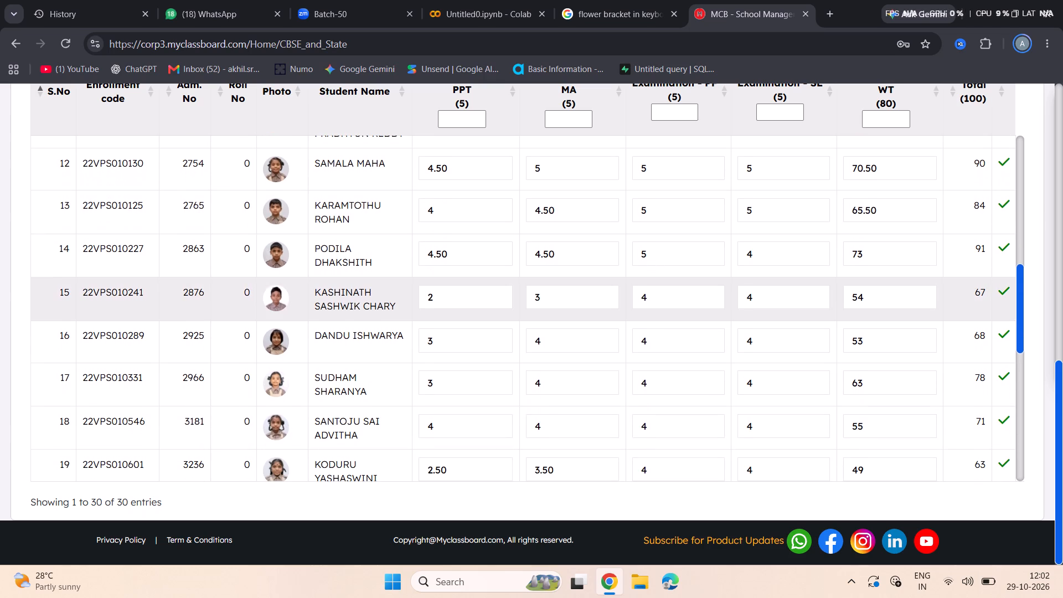
scroll(652, 300, "down", 2)
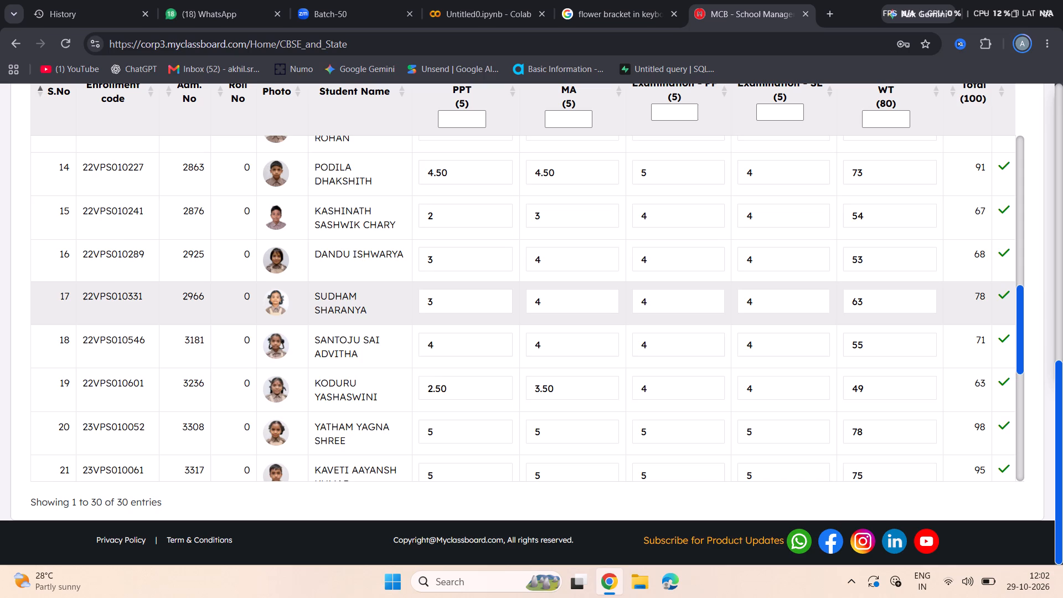
scroll(652, 300, "down", 4)
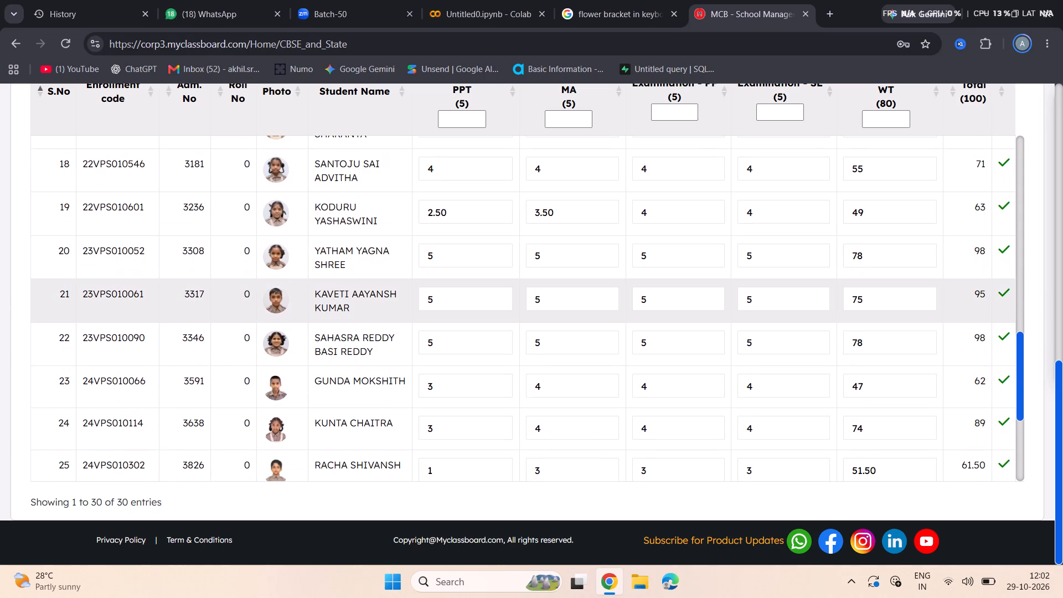
scroll(652, 300, "down", 2)
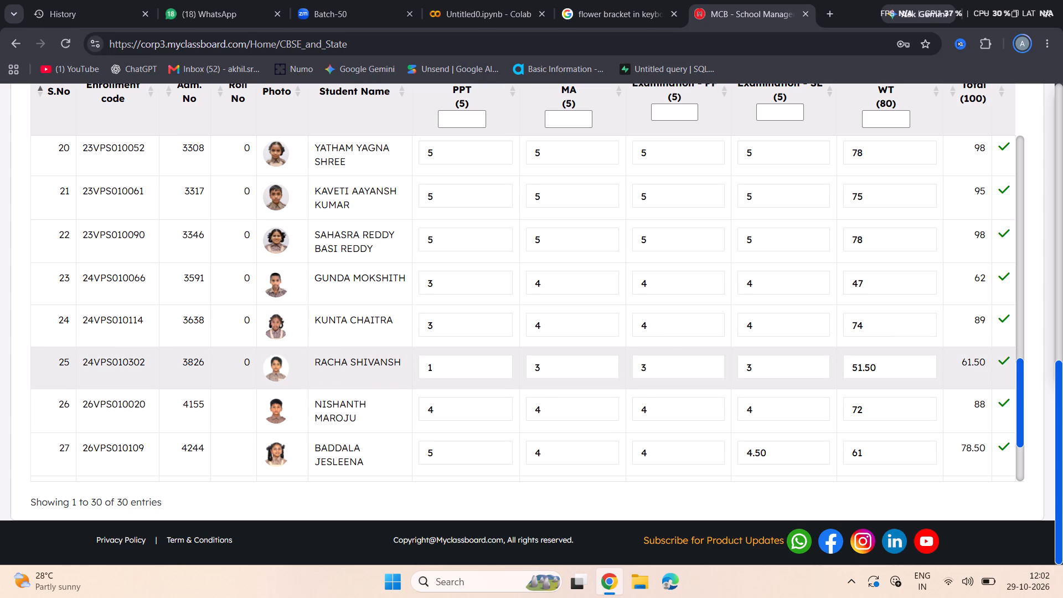
left_click(544, 367)
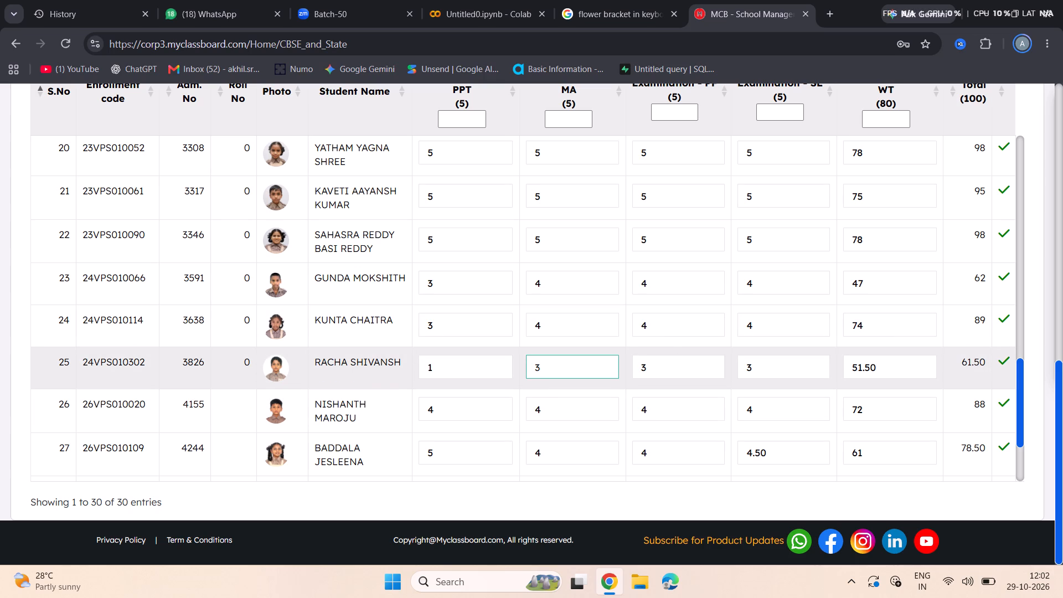
key("BackSpace")
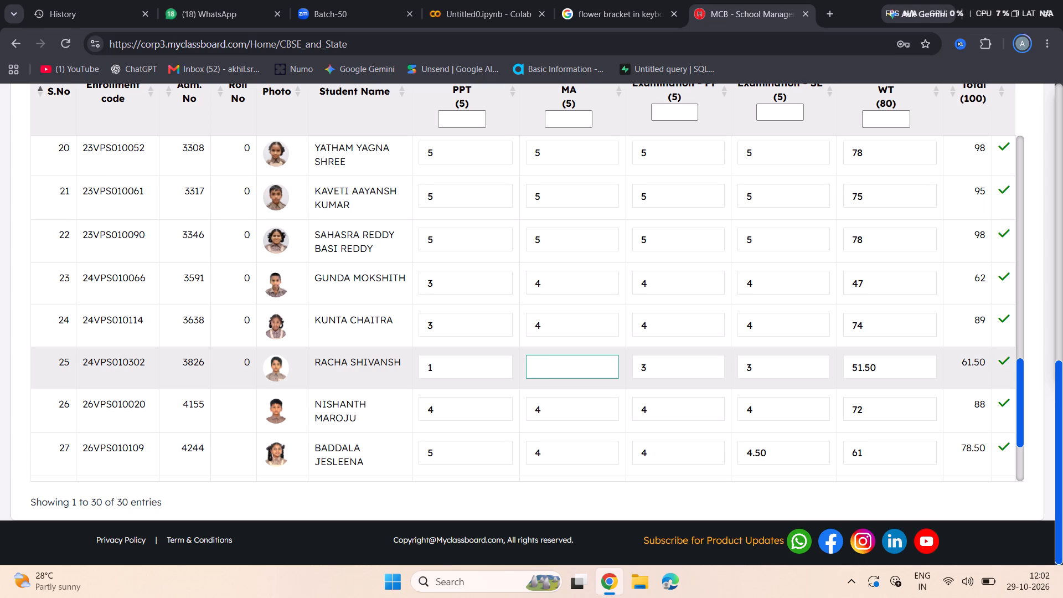
type("3.5")
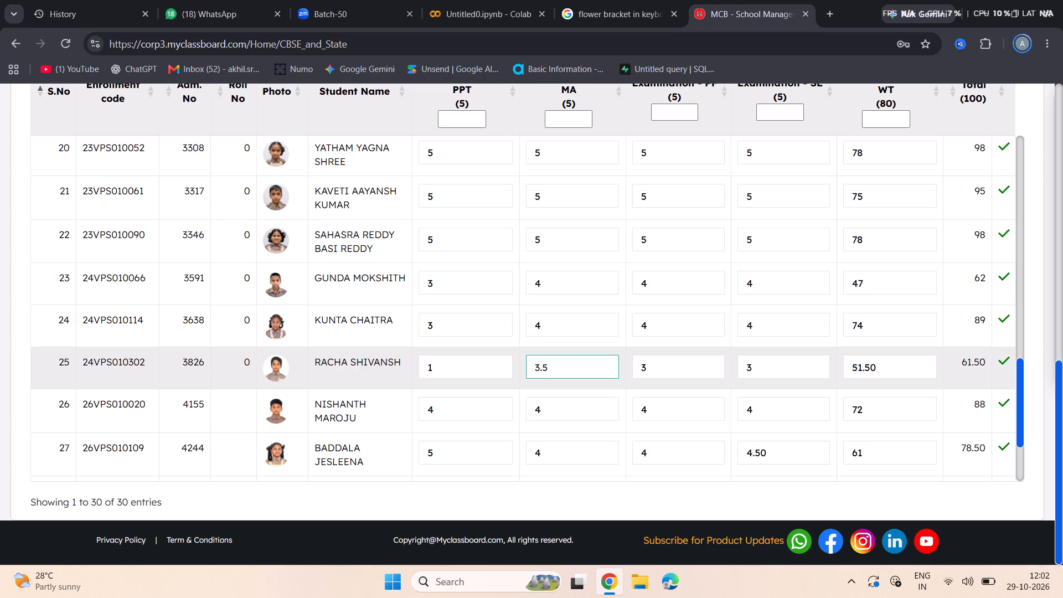
scroll(544, 367, "up", 1)
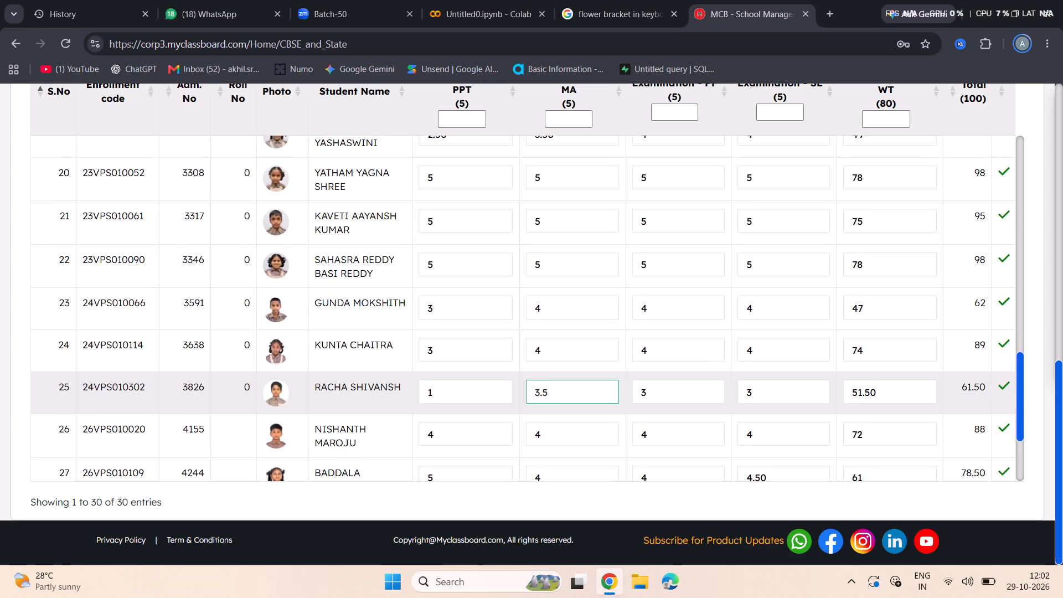
scroll(544, 367, "down", 3)
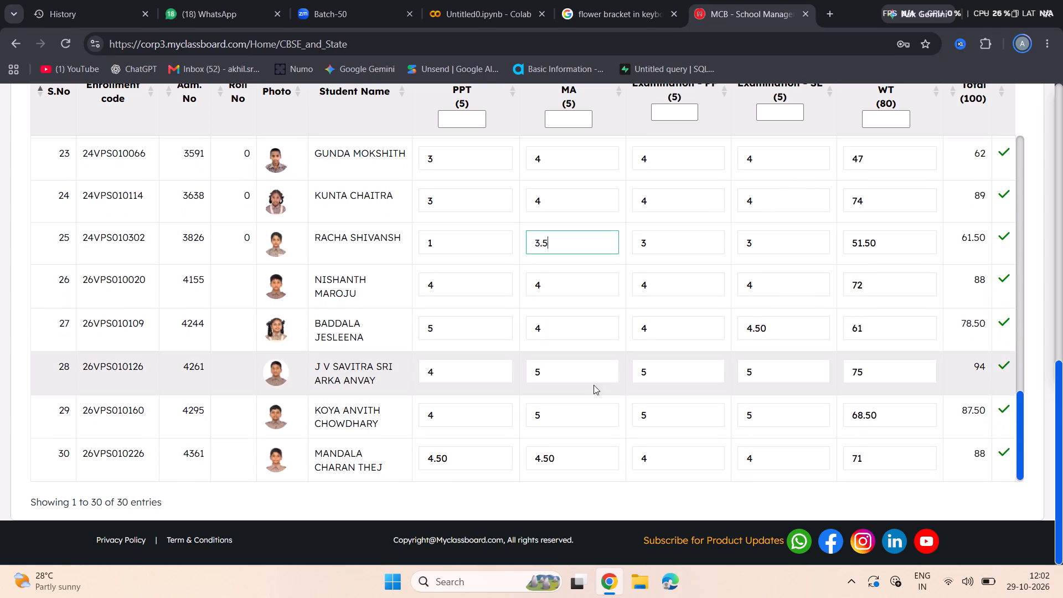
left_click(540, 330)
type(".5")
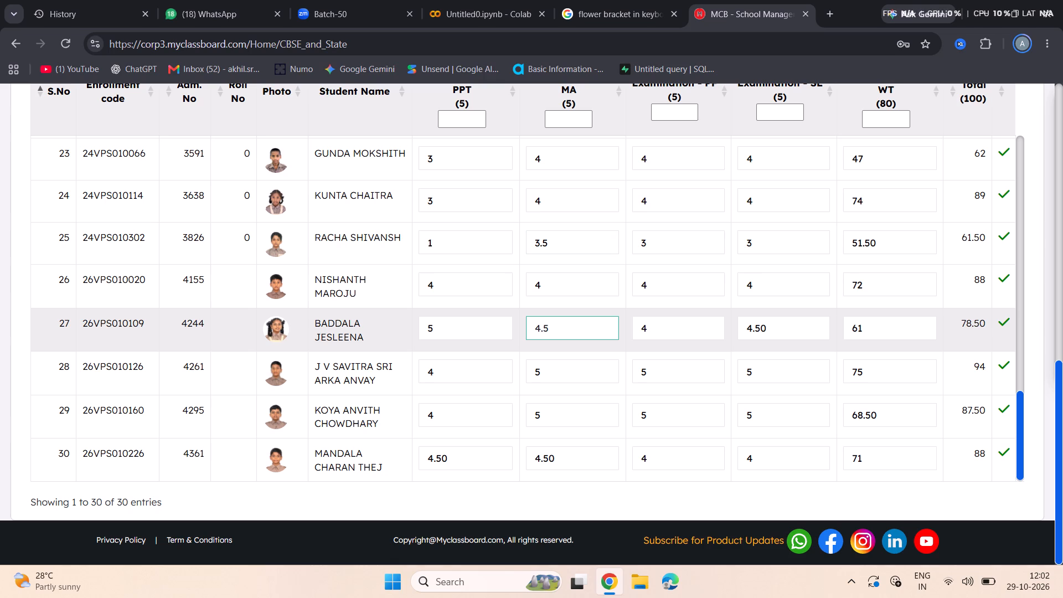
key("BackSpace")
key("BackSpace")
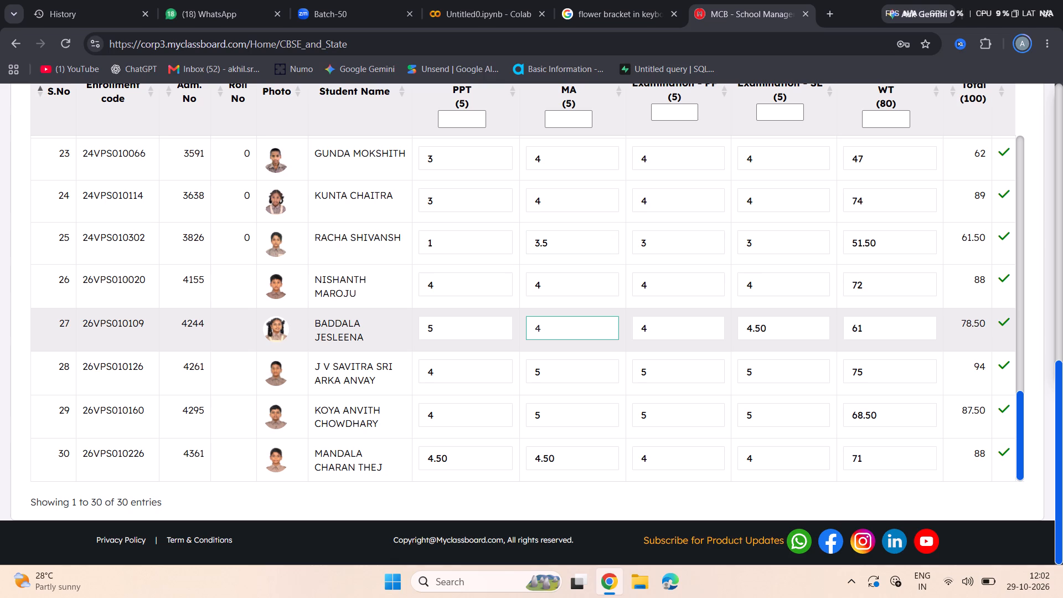
Set the SE mark of the student at S.No 27 to 4.
left_click(767, 331)
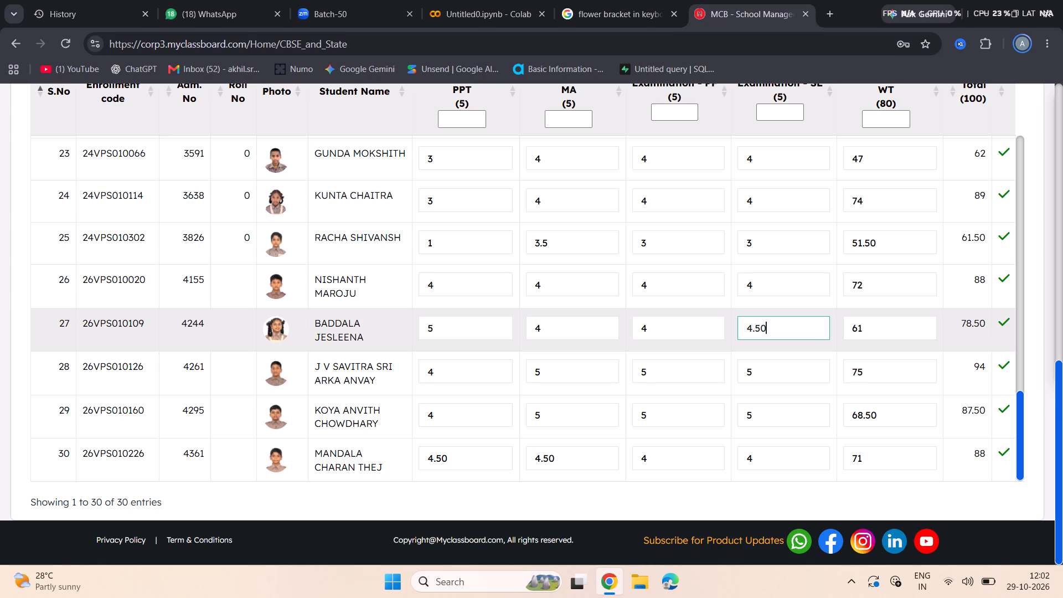
key("BackSpace")
key("BackSpace")
key("BackSpace")
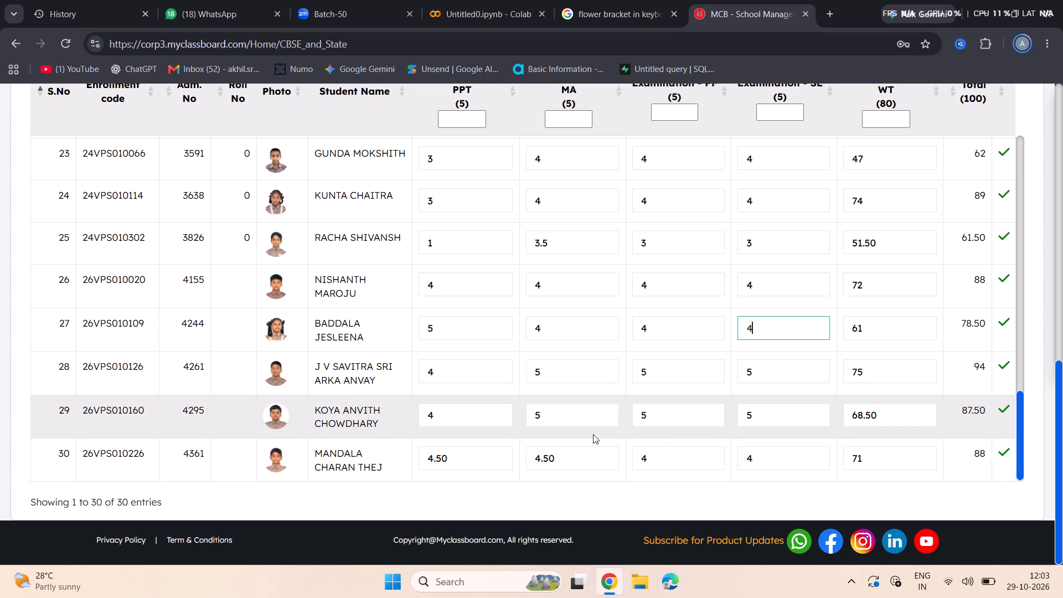
Set the PF mark of the student at S.No 29 to 4.5.
left_click(646, 414)
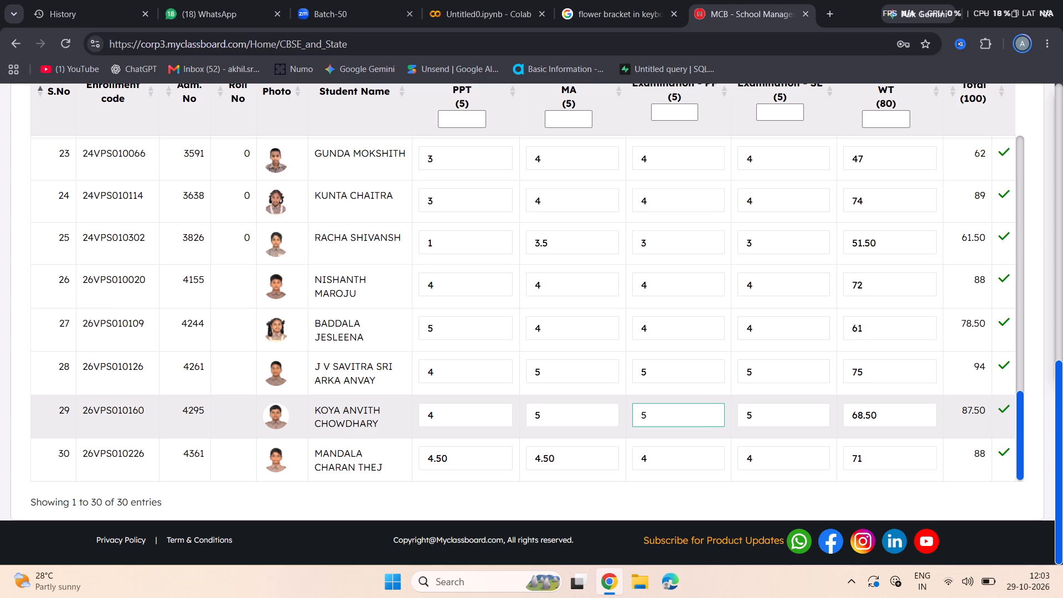
key("BackSpace")
key("4")
type(".5")
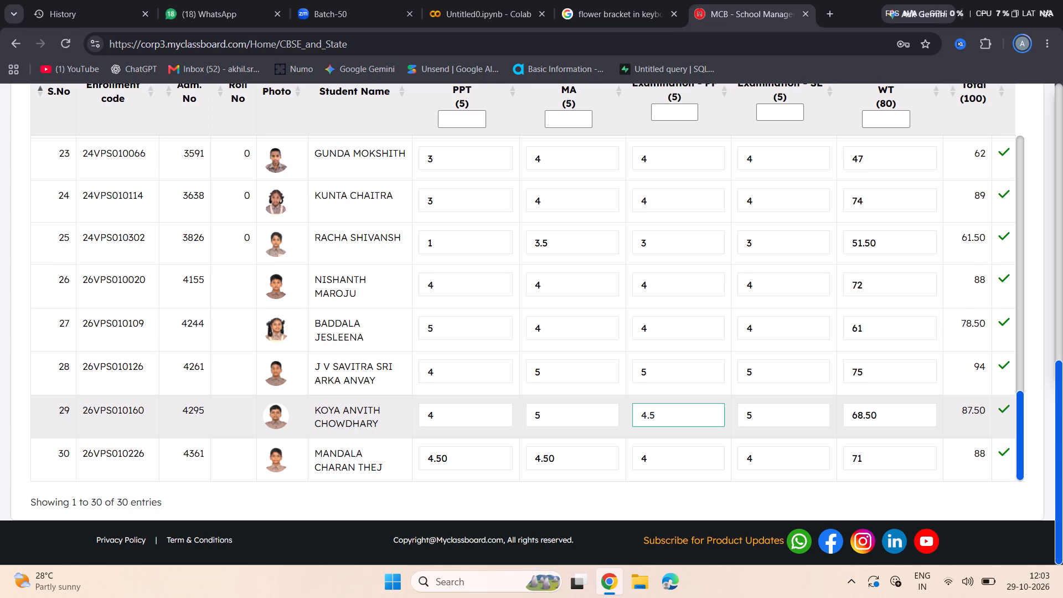
Save the corrected Telugu marks for section RIDERS and dismiss the confirmation.
scroll(653, 439, "up", 1)
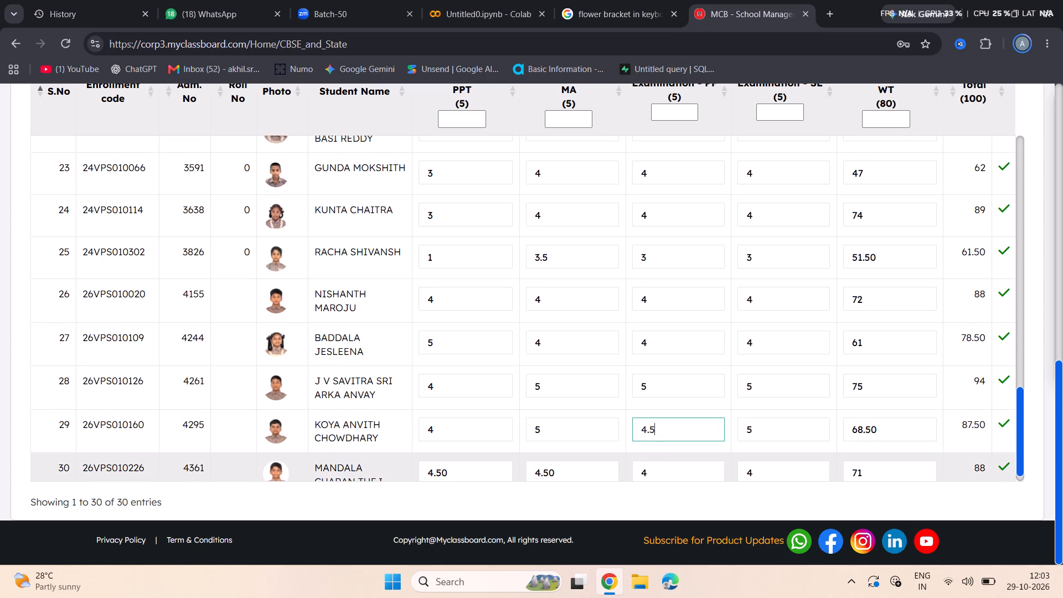
scroll(653, 439, "down", 2)
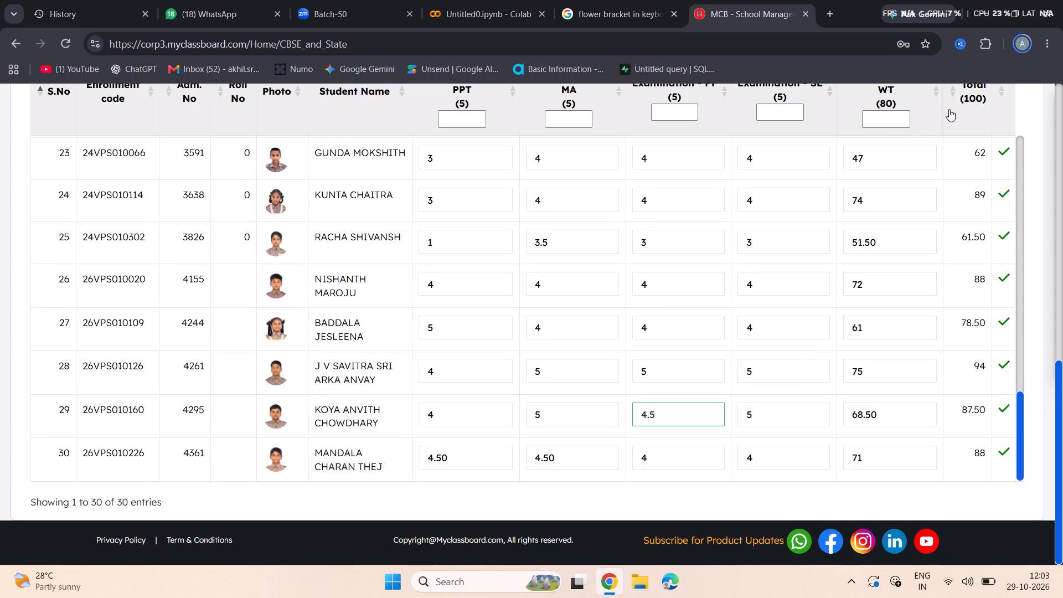
scroll(979, 203, "down", 3)
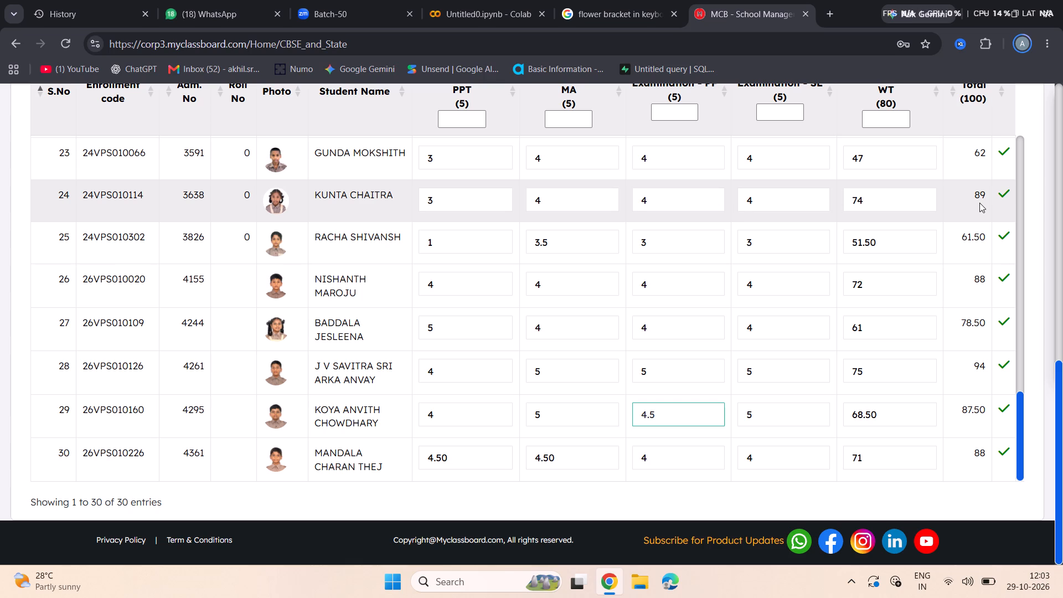
scroll(979, 203, "up", 5)
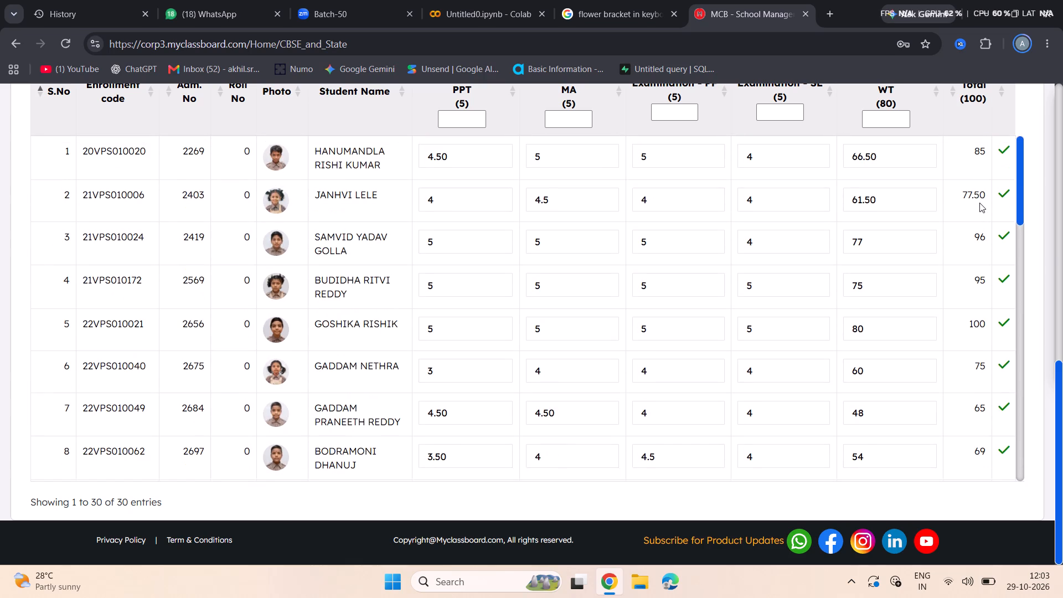
scroll(979, 203, "up", 5)
scroll(1047, 0, "left", 1)
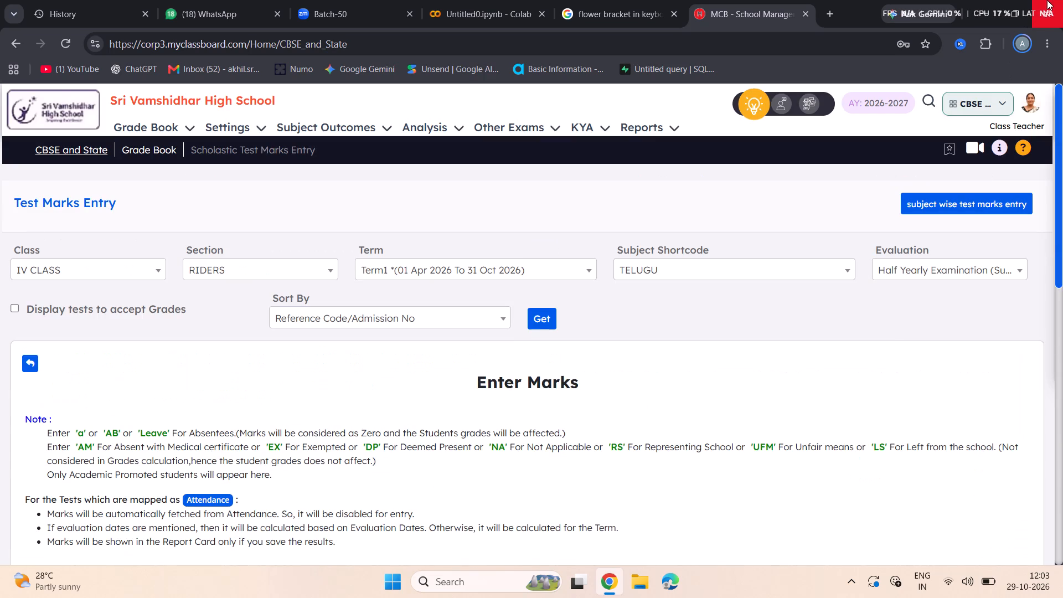
scroll(1047, 0, "left", 1)
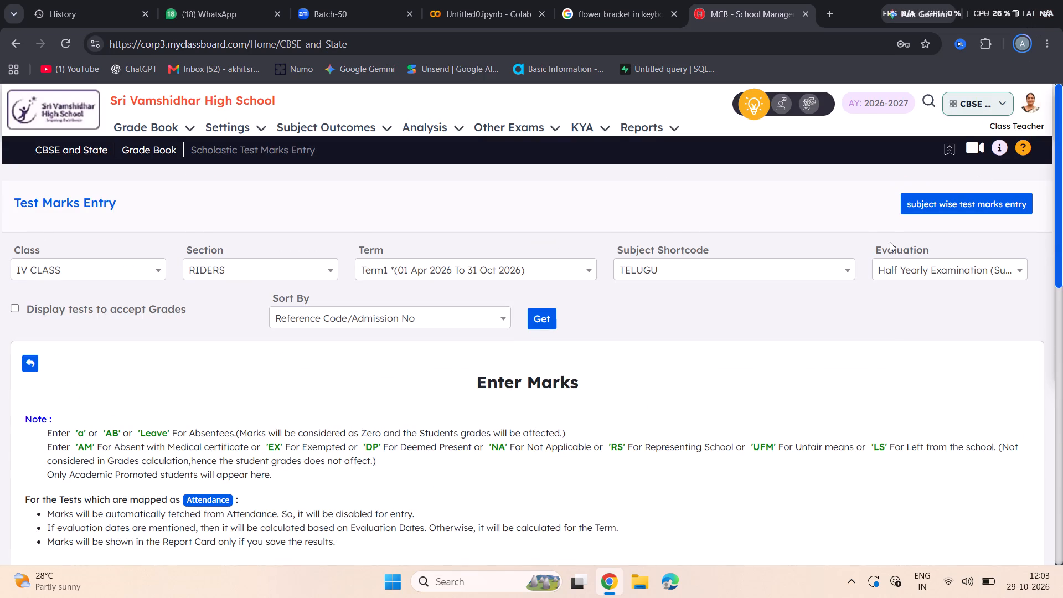
scroll(890, 242, "down", 5)
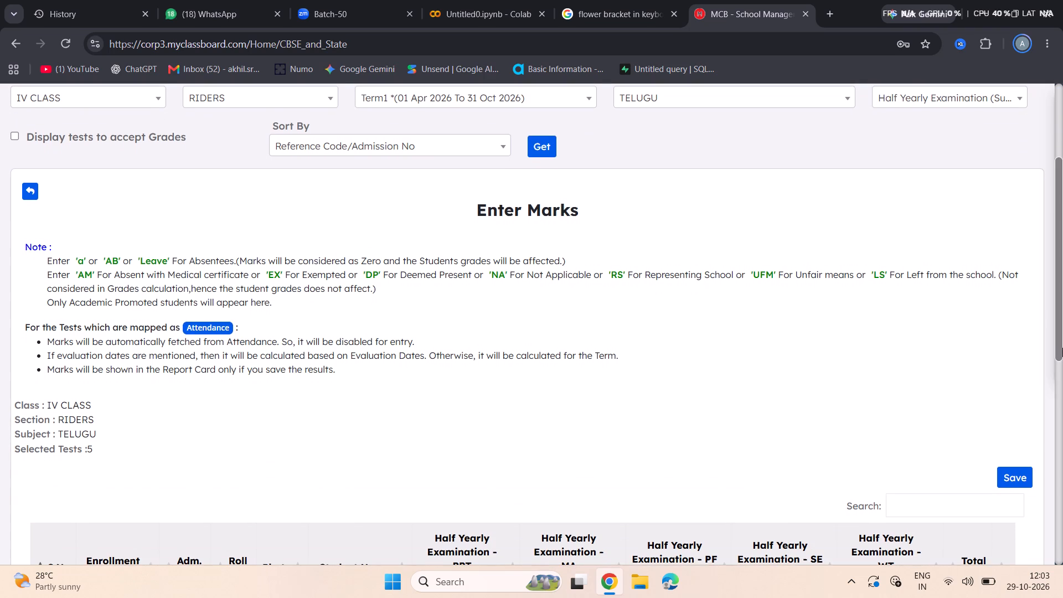
left_click(1014, 472)
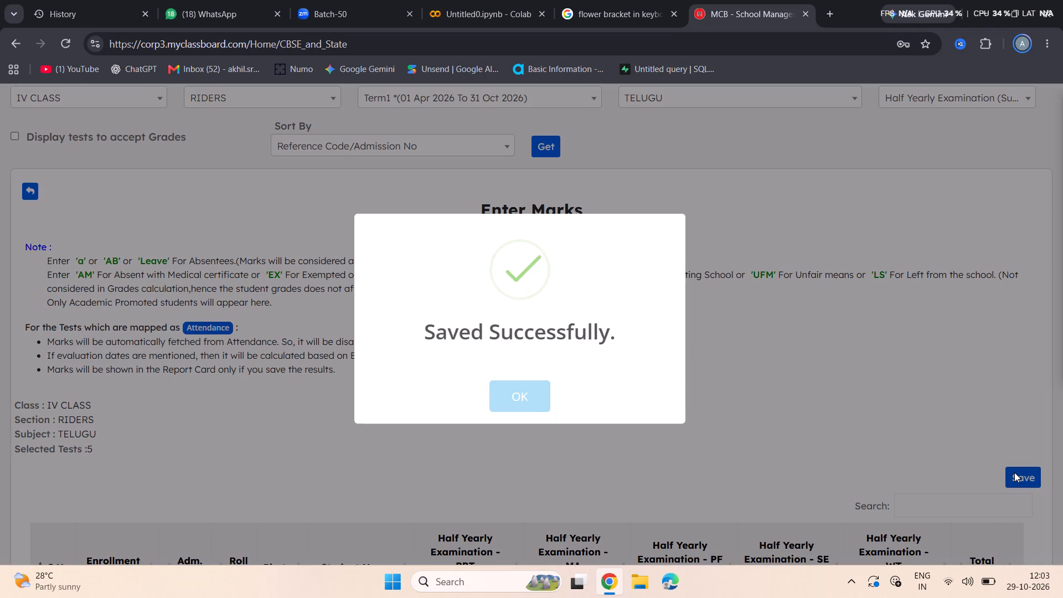
left_click(540, 408)
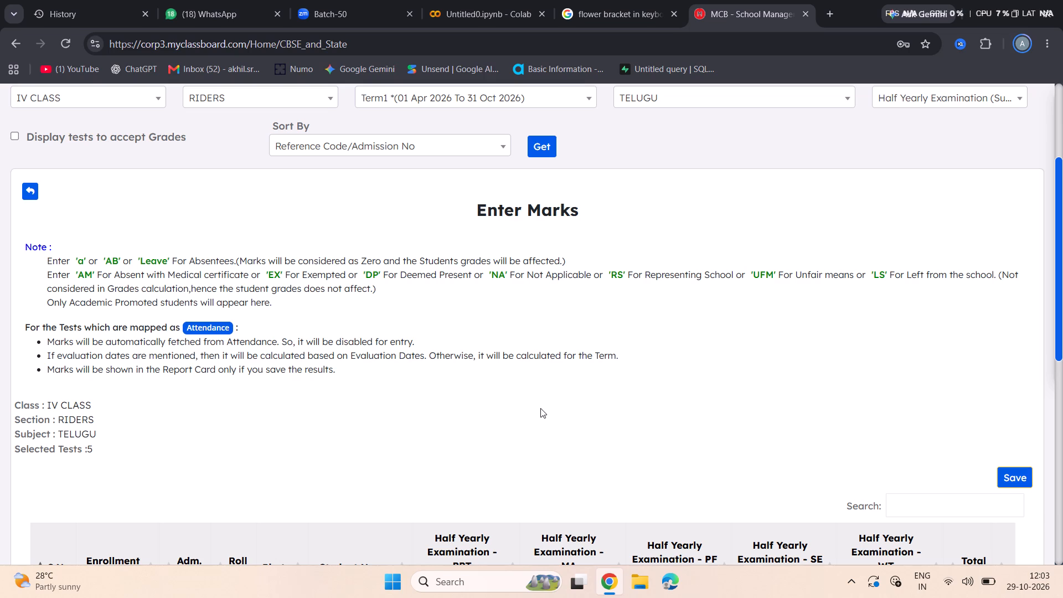
Look back over the saved RIDERS marks table, including the first students' rows.
scroll(548, 546, "up", 1)
scroll(548, 546, "down", 3)
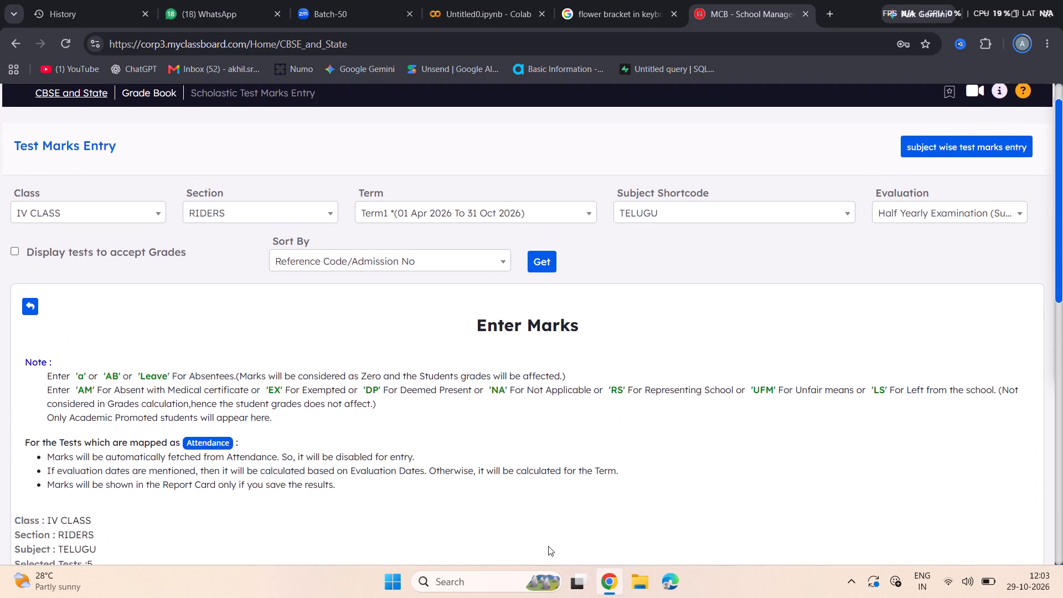
scroll(548, 546, "down", 5)
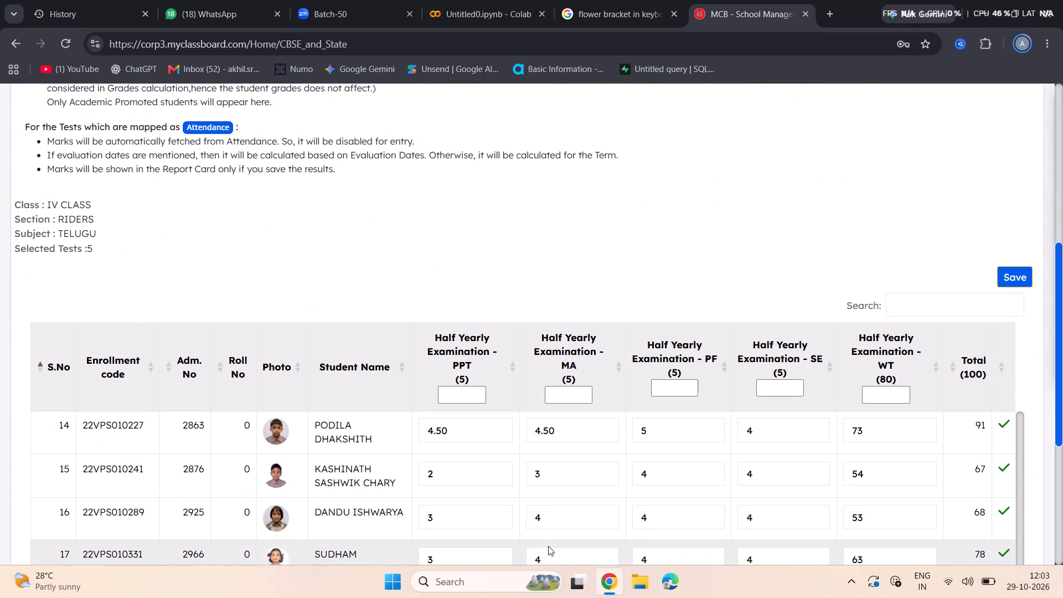
scroll(548, 546, "up", 6)
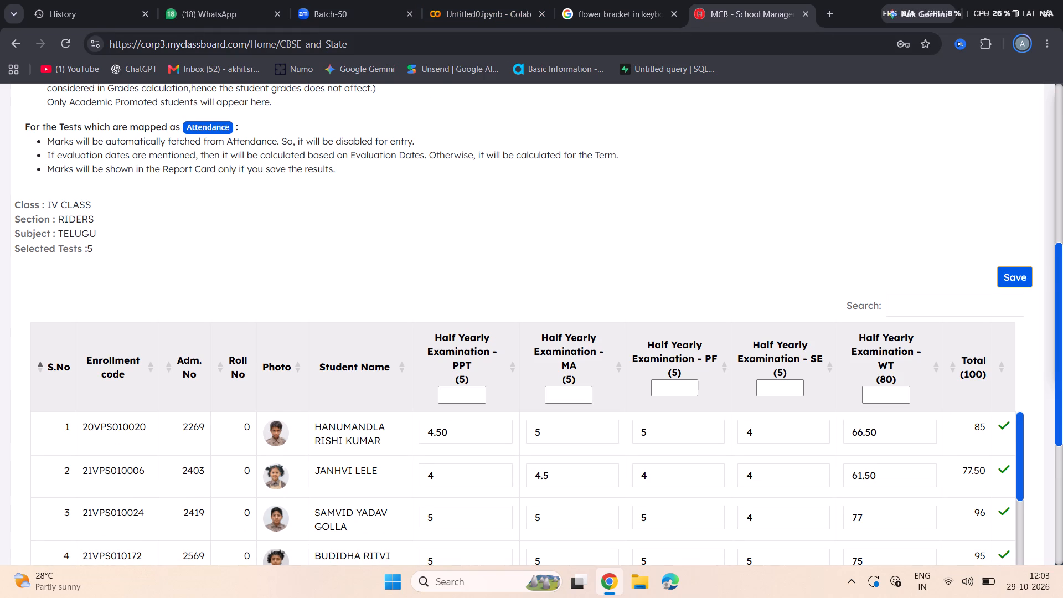
Reload the RIDERS Telugu Half Yearly Examination tests and open marks entry with all five tests selected.
scroll(427, 152, "up", 1)
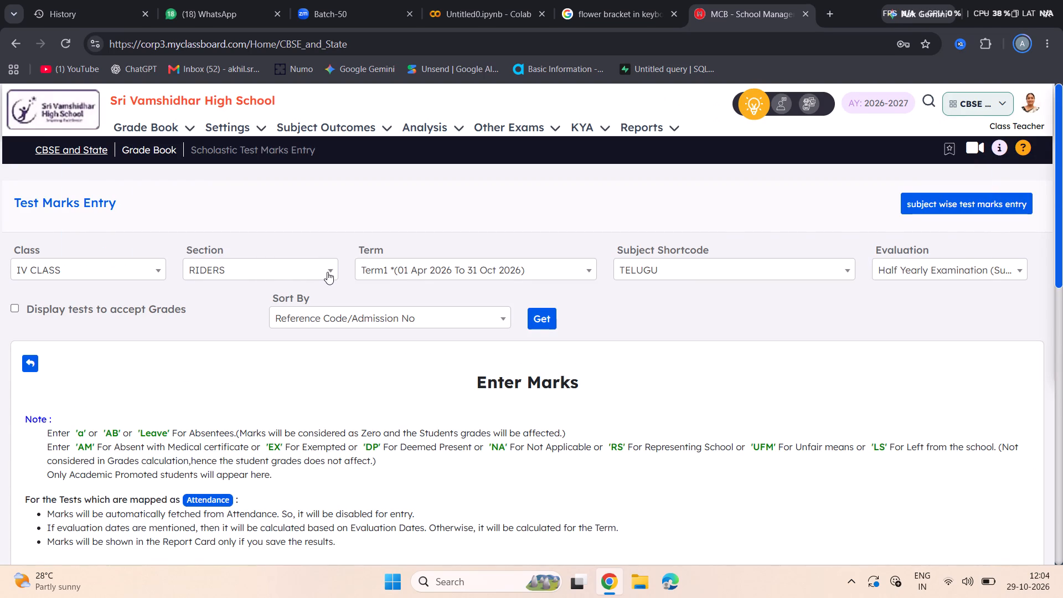
left_click(327, 272)
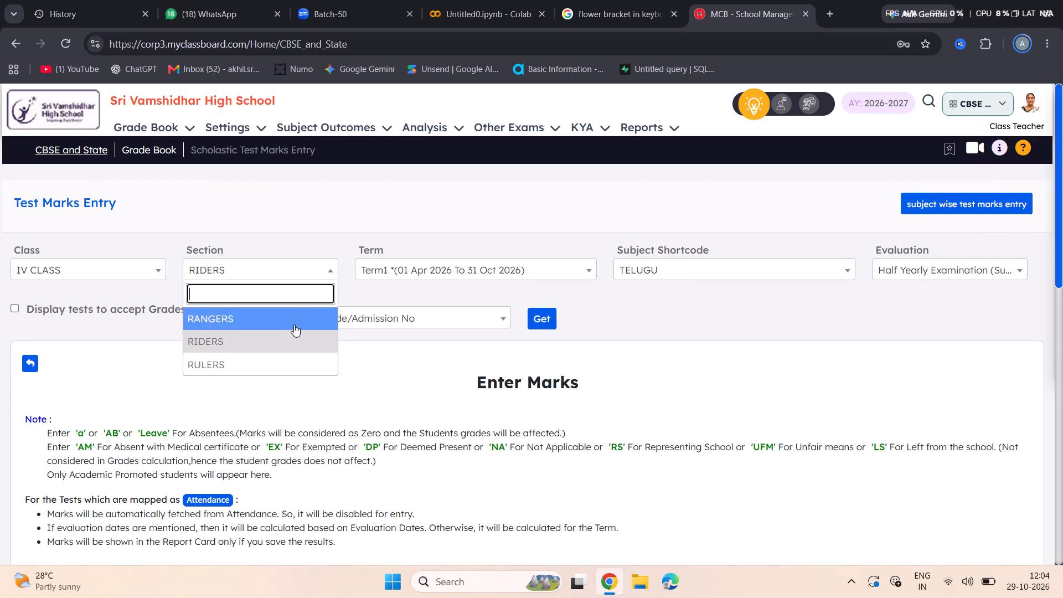
left_click(288, 333)
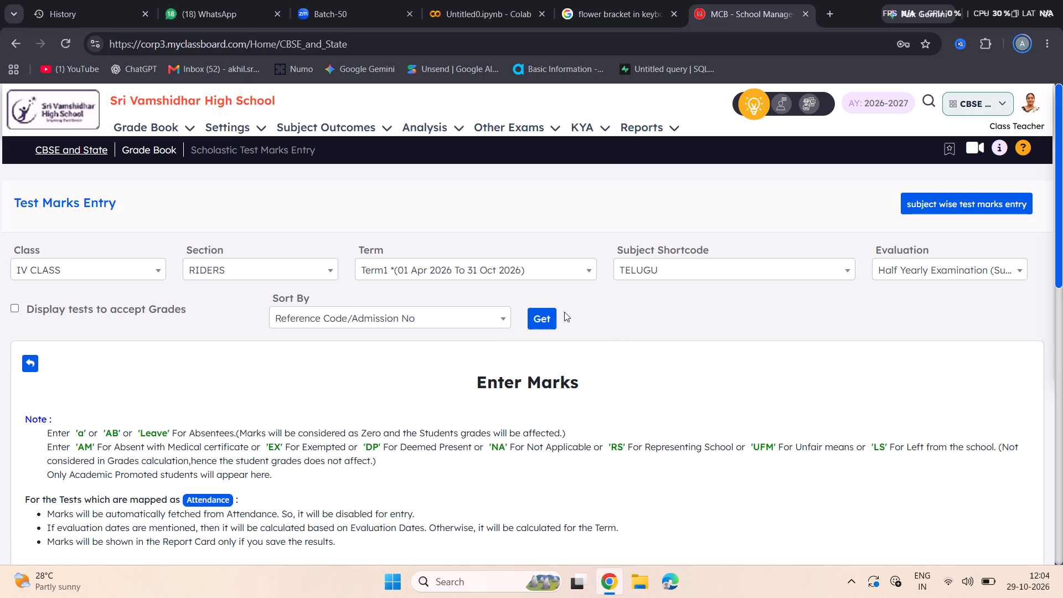
left_click(546, 322)
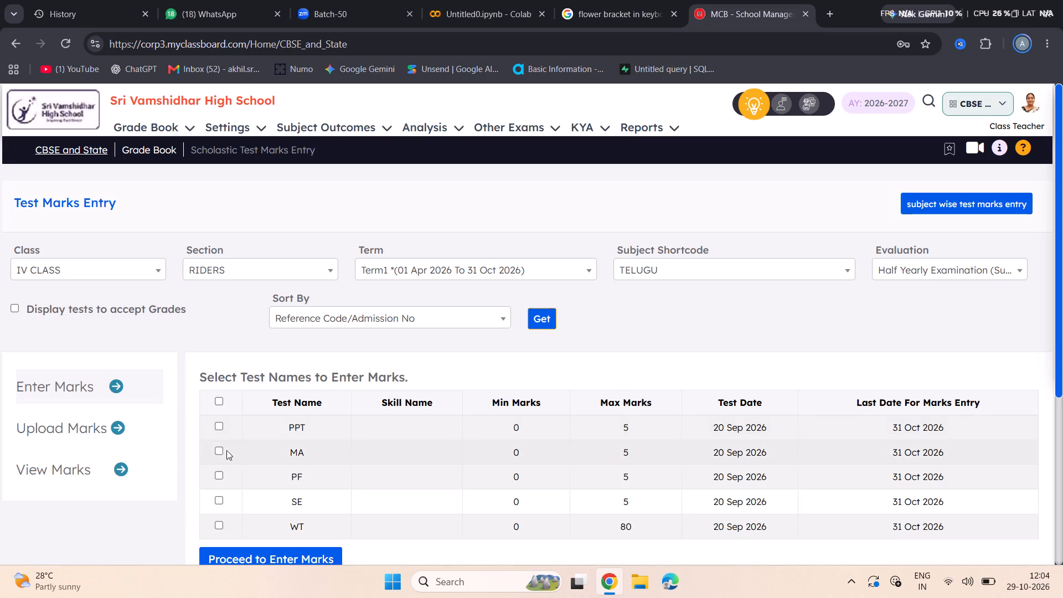
left_click(213, 402)
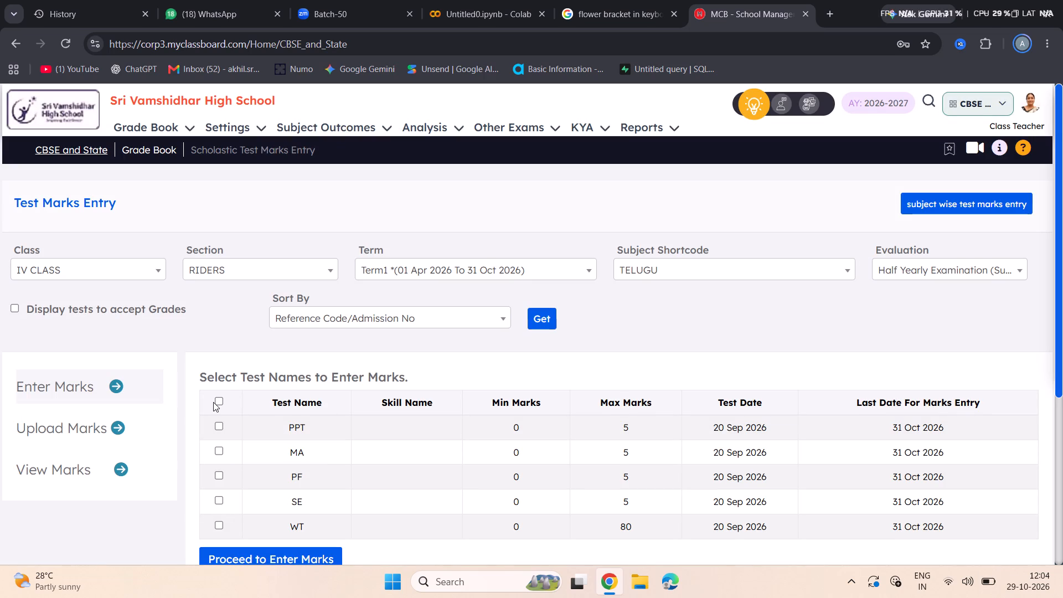
left_click(221, 399)
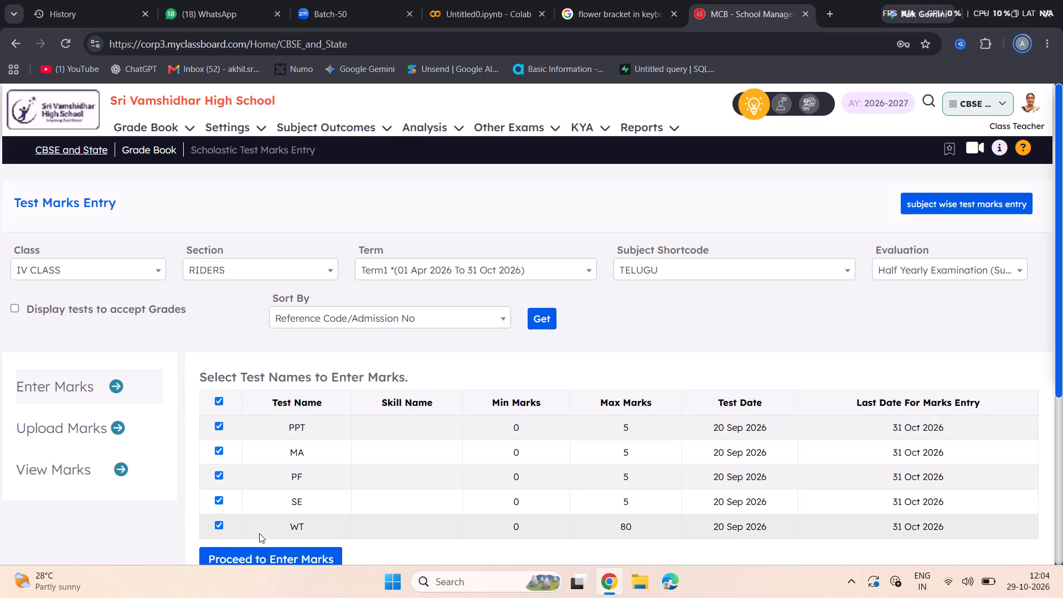
left_click(262, 553)
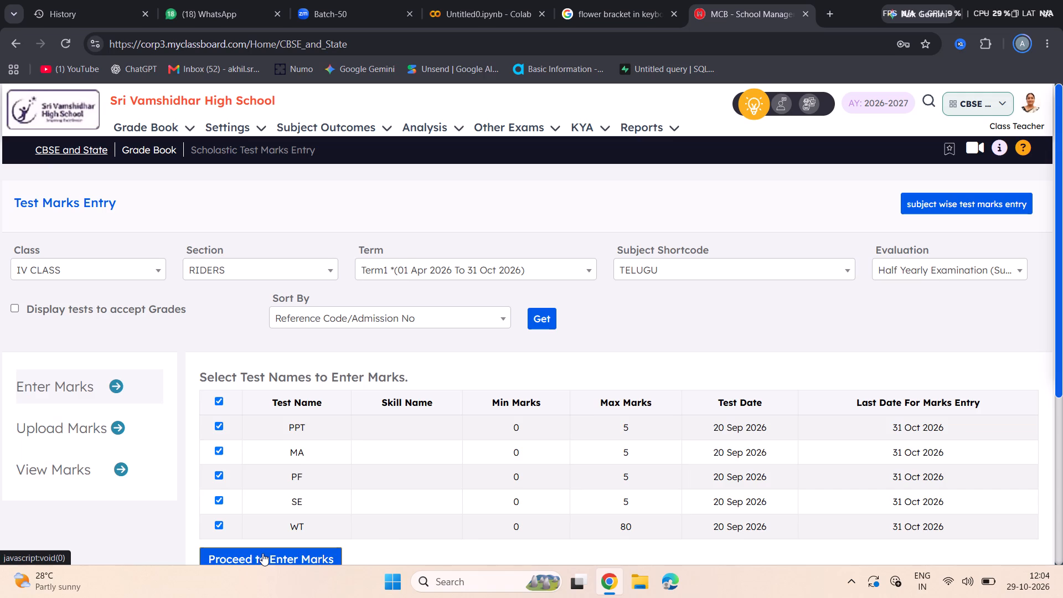
Review the reloaded RIDERS Telugu marks table from the first student's row through S.No 30.
scroll(262, 553, "up", 1)
scroll(262, 553, "down", 3)
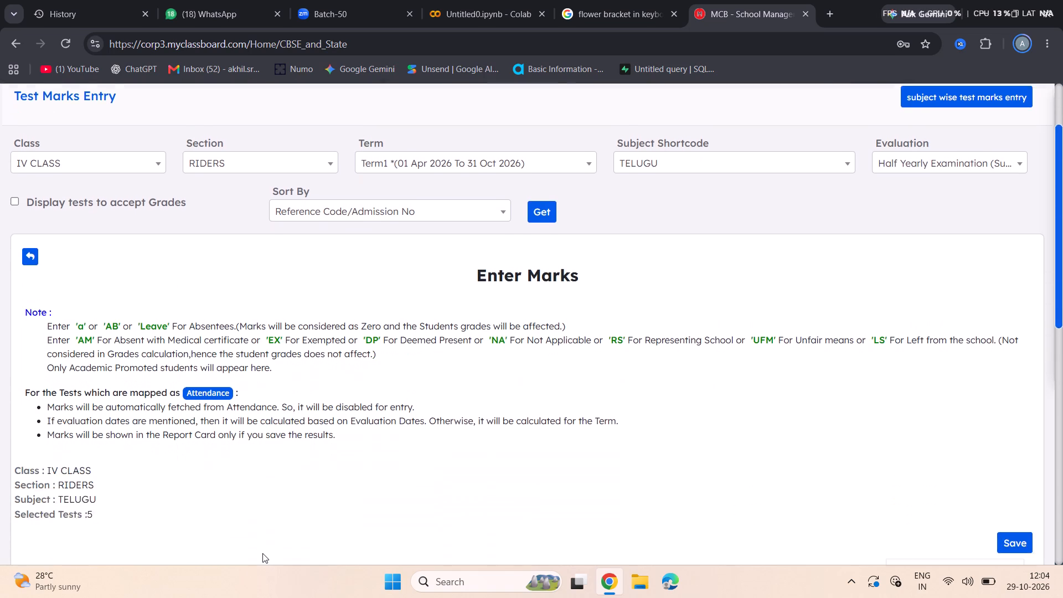
scroll(262, 553, "down", 4)
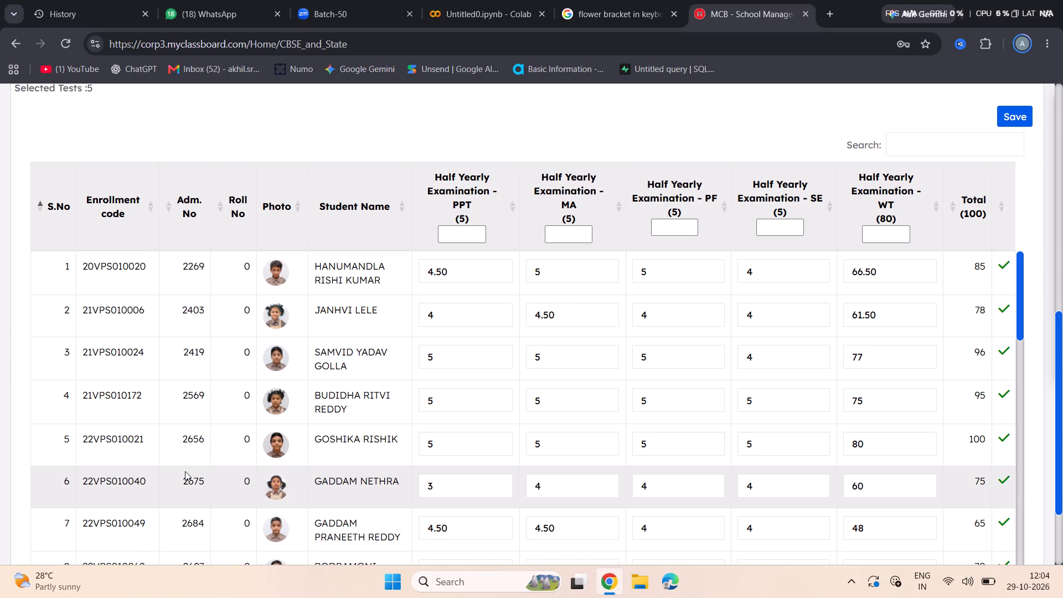
scroll(204, 527, "down", 1)
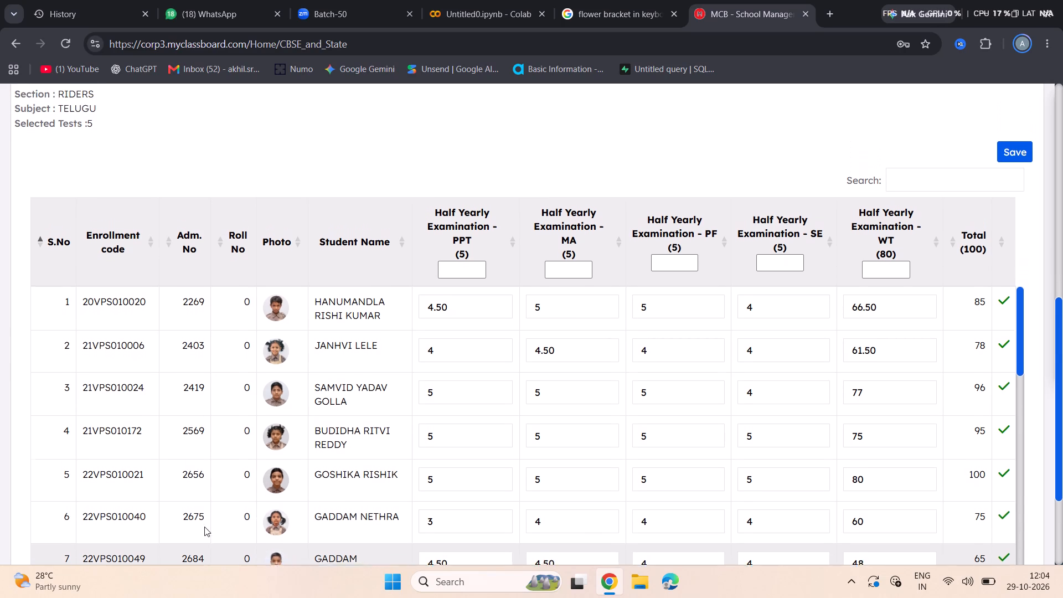
scroll(204, 527, "down", 3)
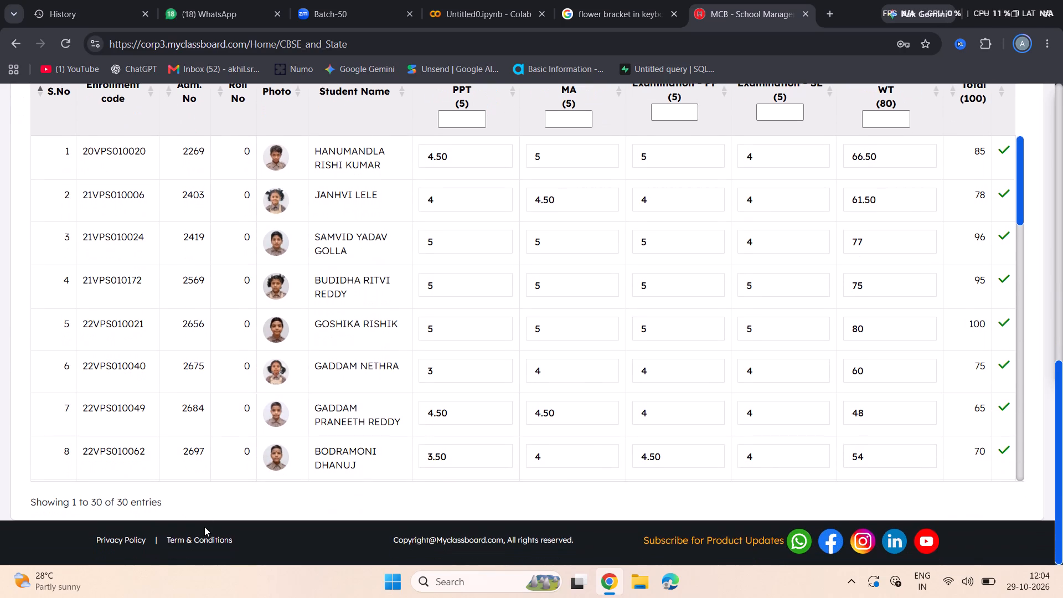
scroll(184, 525, "right", 1)
scroll(346, 415, "down", 2)
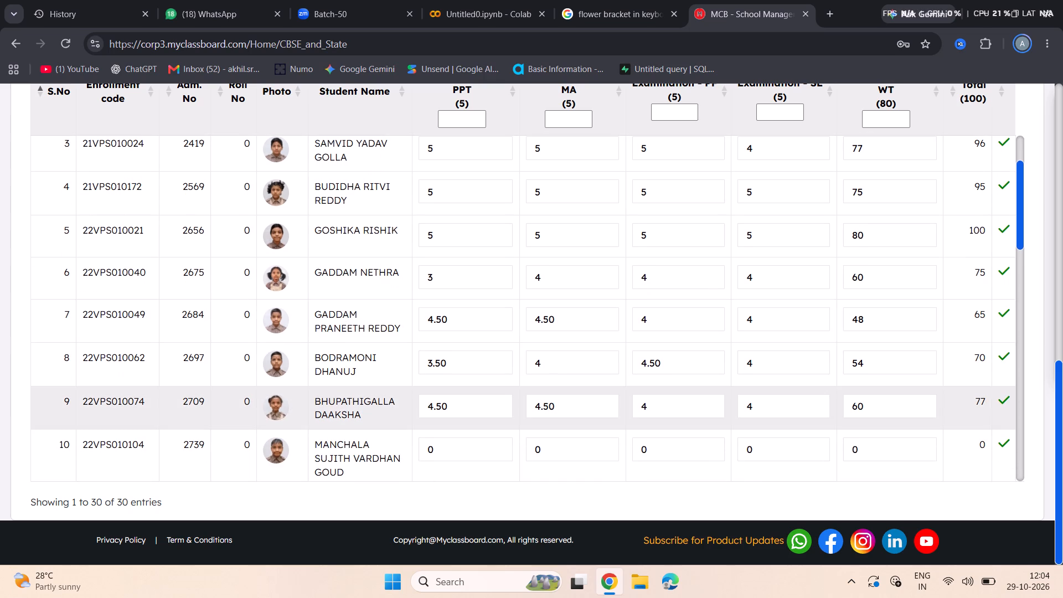
scroll(346, 415, "down", 2)
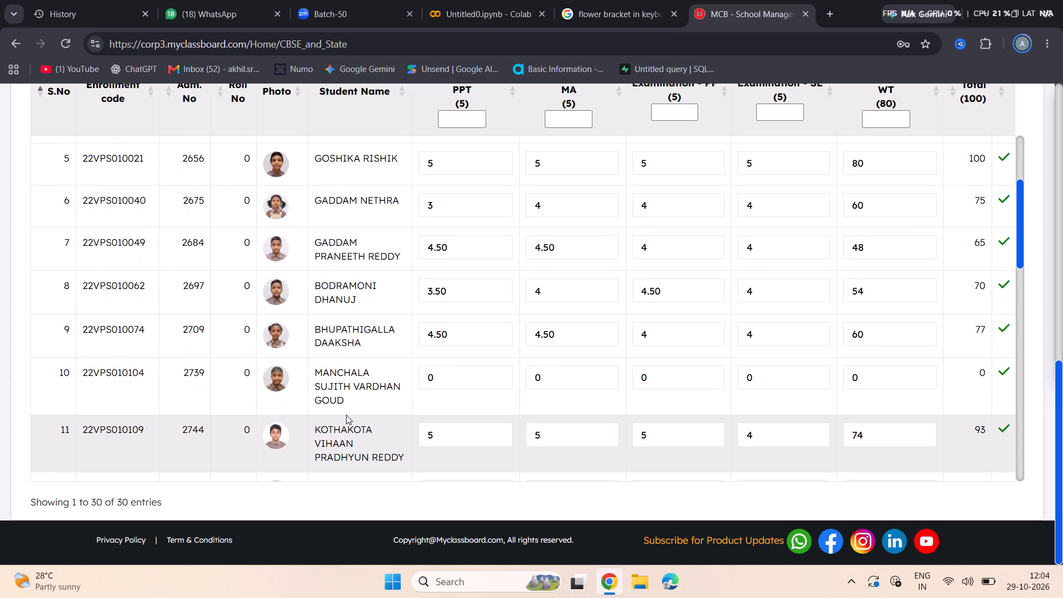
scroll(462, 305, "down", 1)
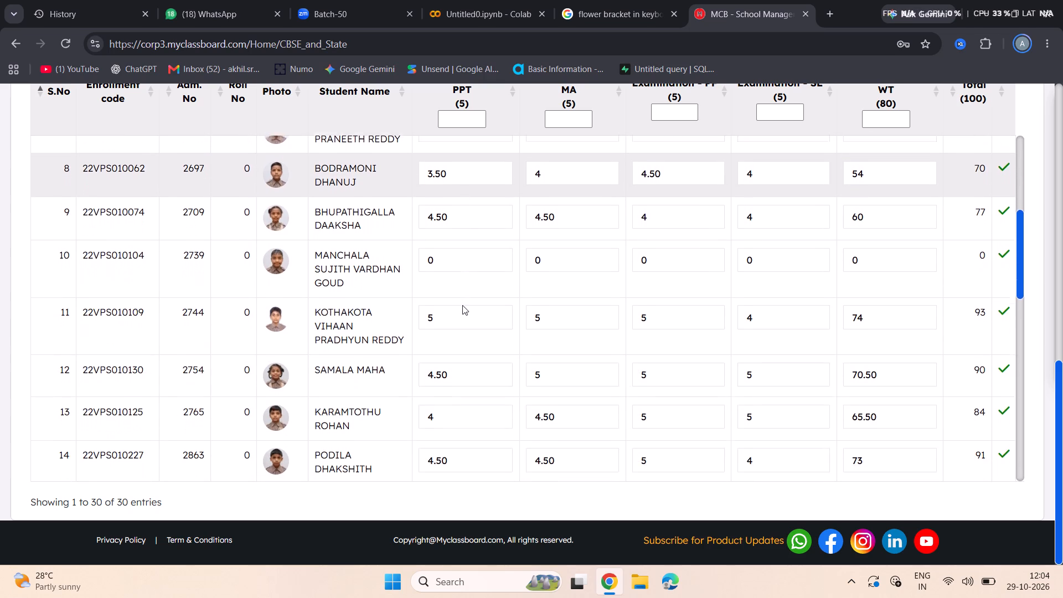
scroll(462, 305, "down", 5)
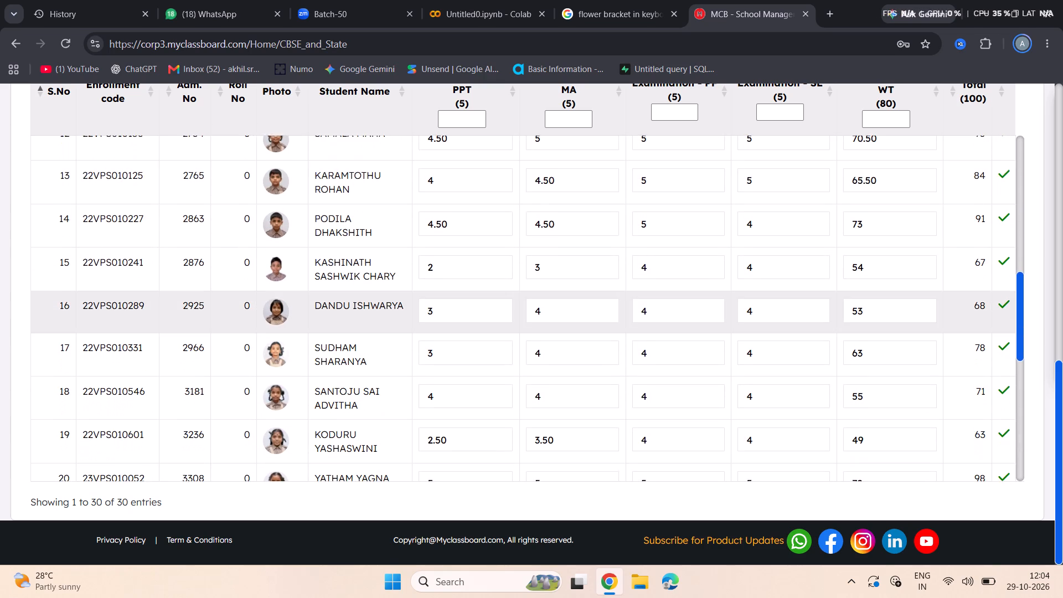
scroll(462, 305, "down", 8)
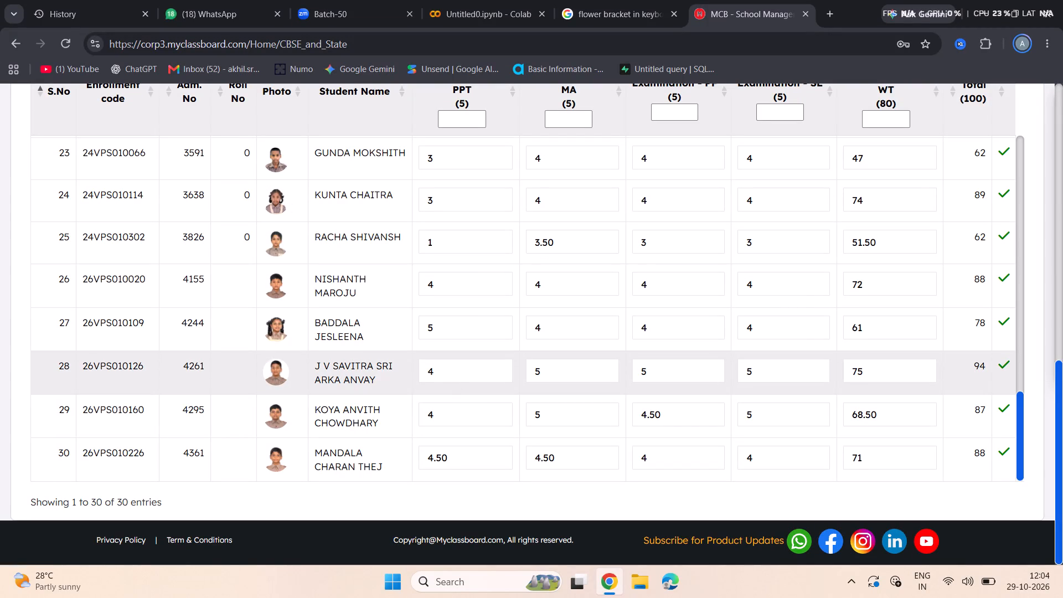
scroll(504, 370, "down", 5)
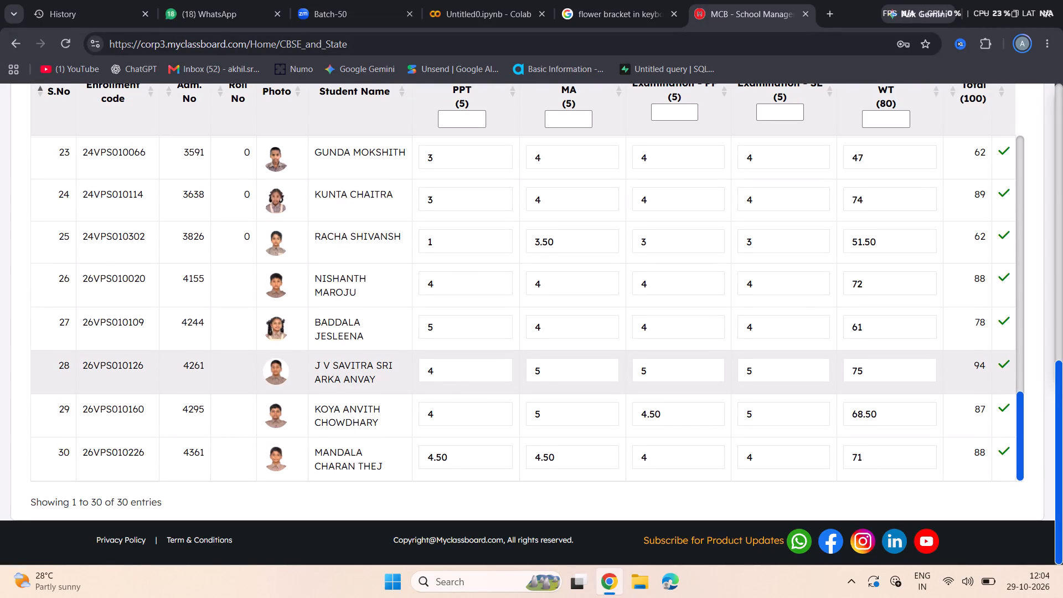
scroll(483, 374, "down", 4)
scroll(483, 374, "up", 12)
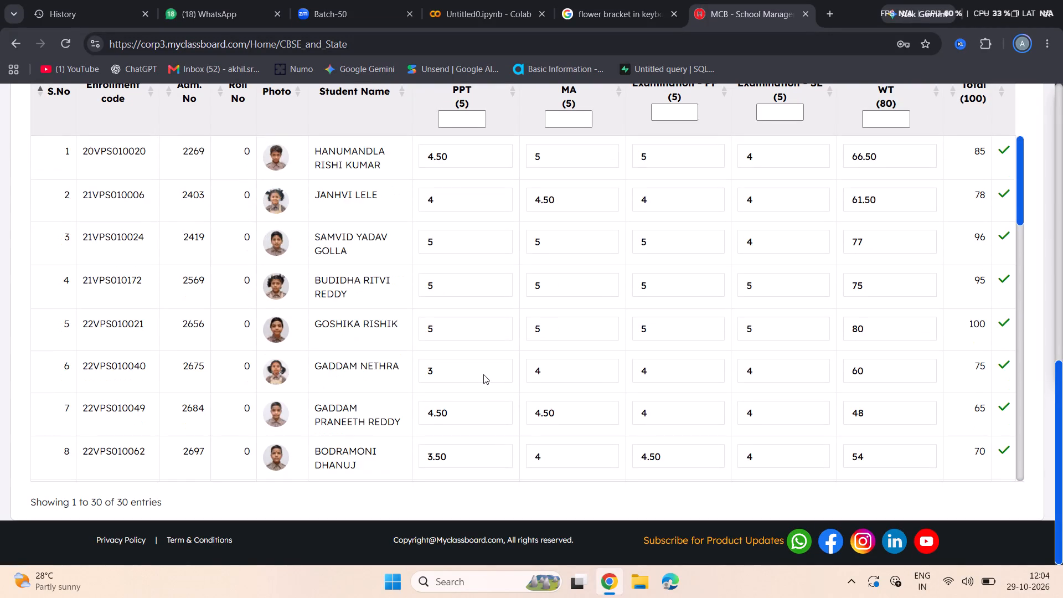
Fetch the test list for section RULERS with Term1, subject TELUGU and the Half Yearly Examination (Summative) evaluation.
scroll(483, 374, "up", 5)
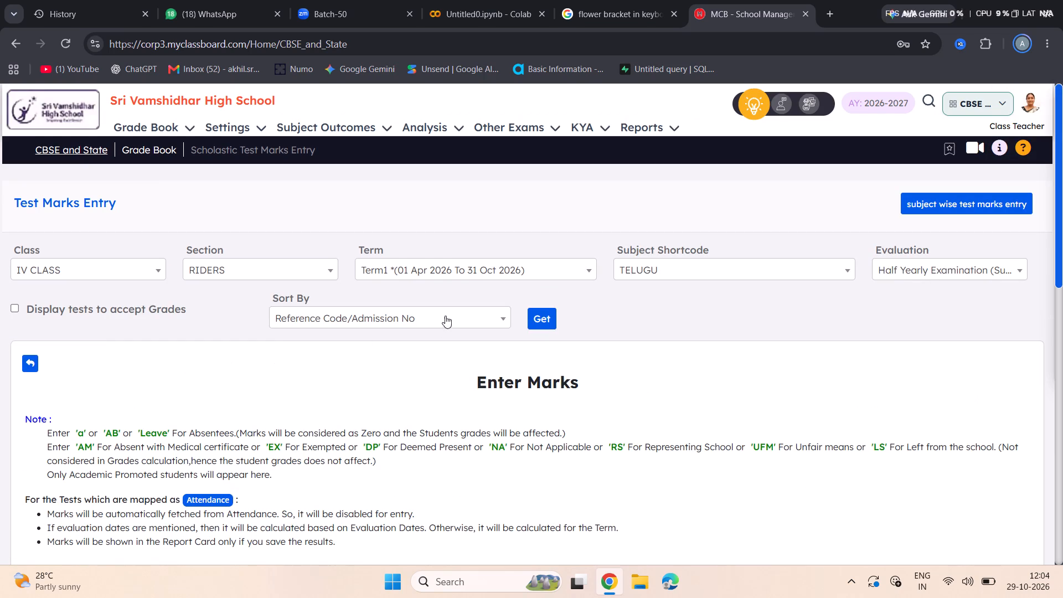
left_click(327, 265)
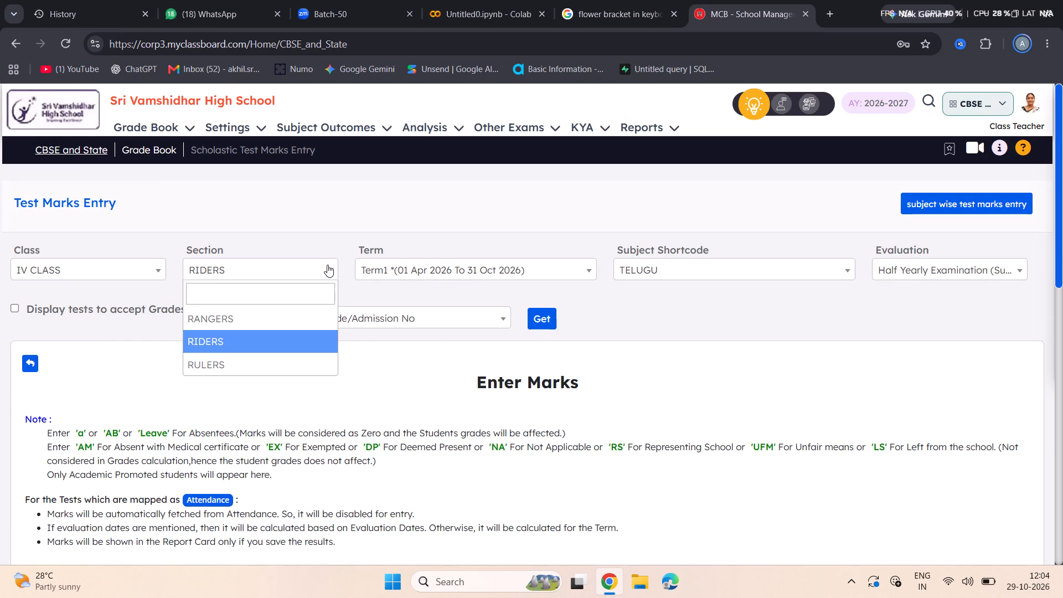
left_click(215, 369)
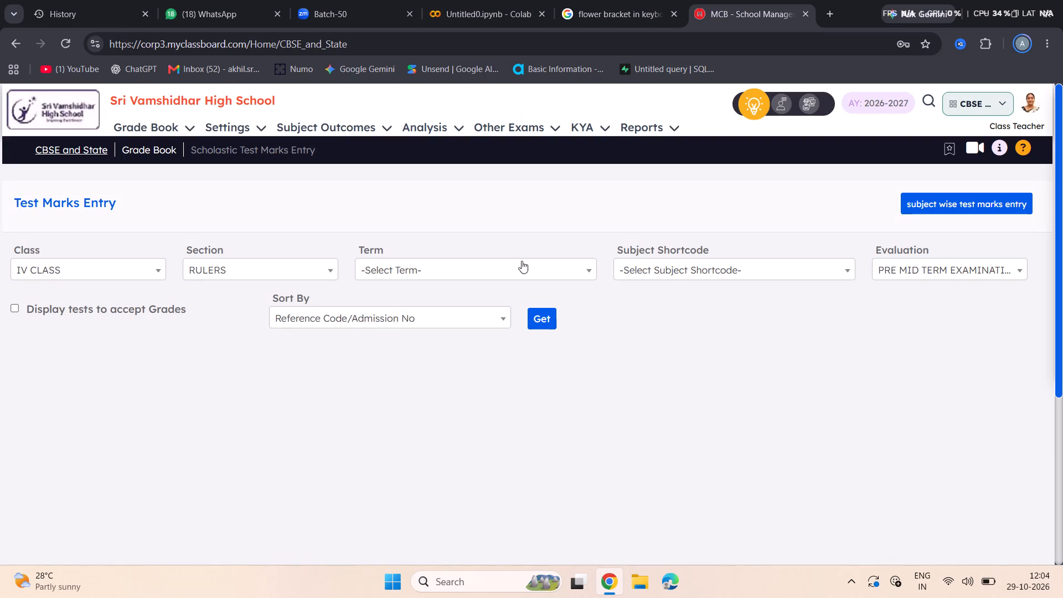
left_click(497, 271)
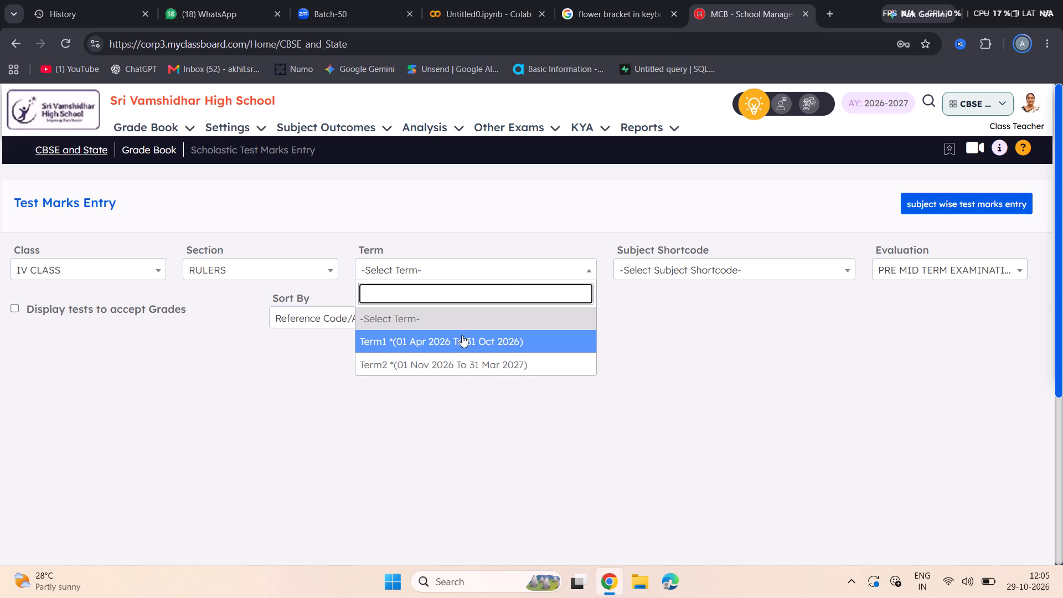
left_click(462, 335)
left_click(741, 272)
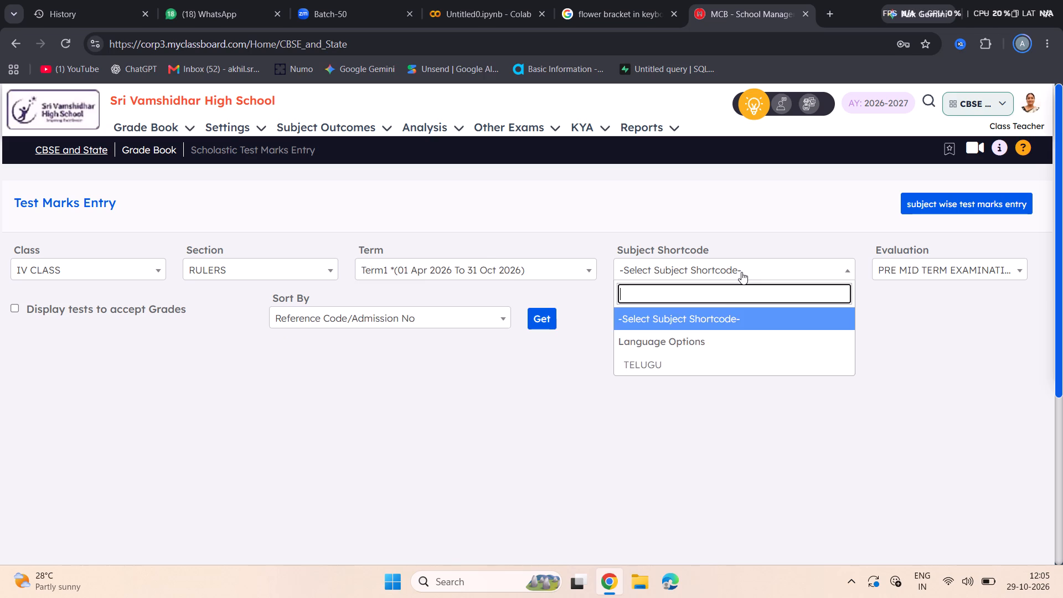
left_click(682, 367)
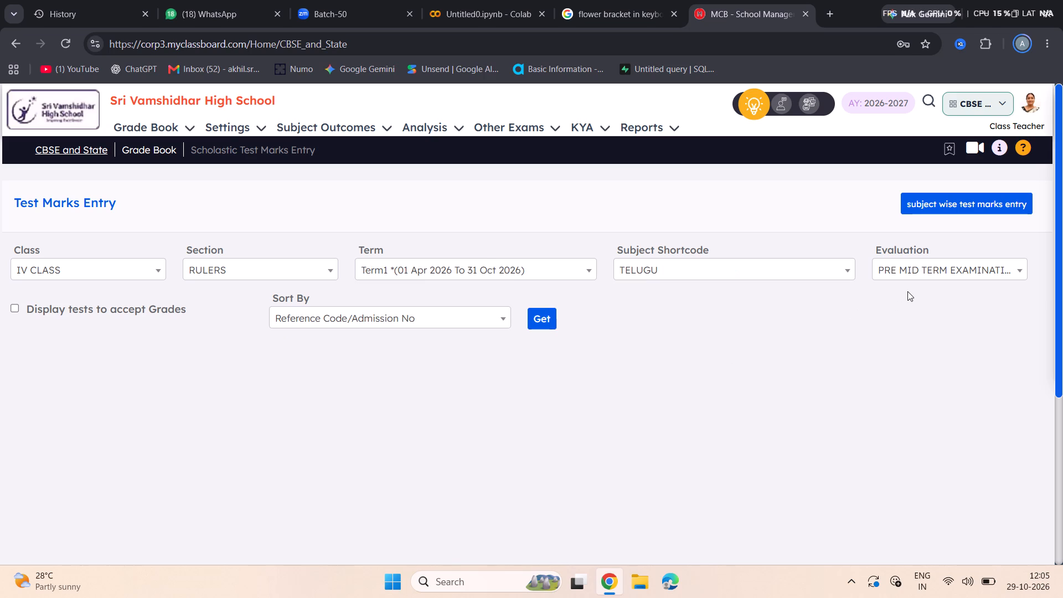
left_click(904, 270)
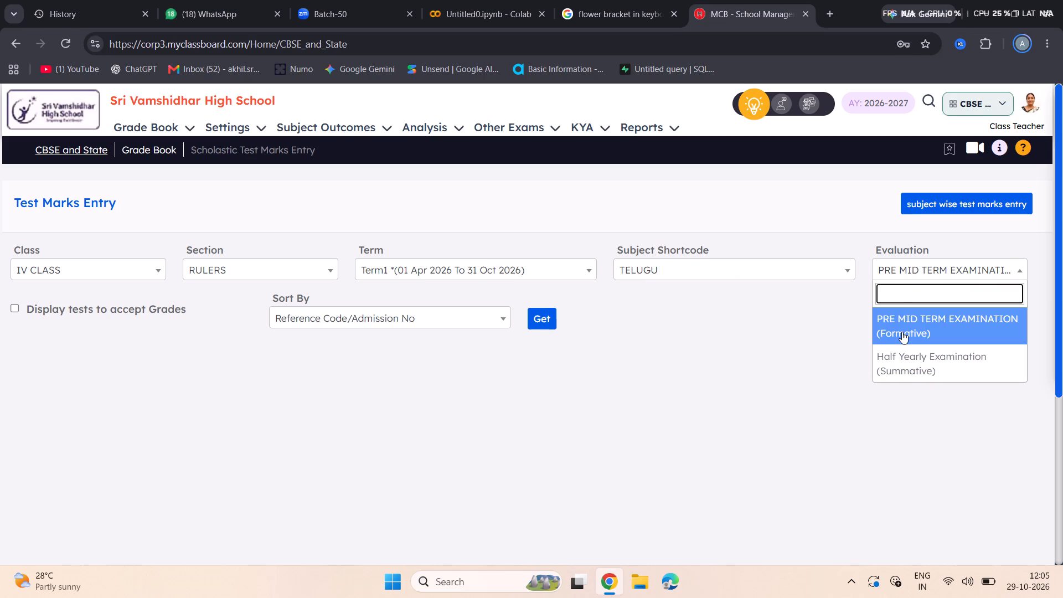
left_click(900, 350)
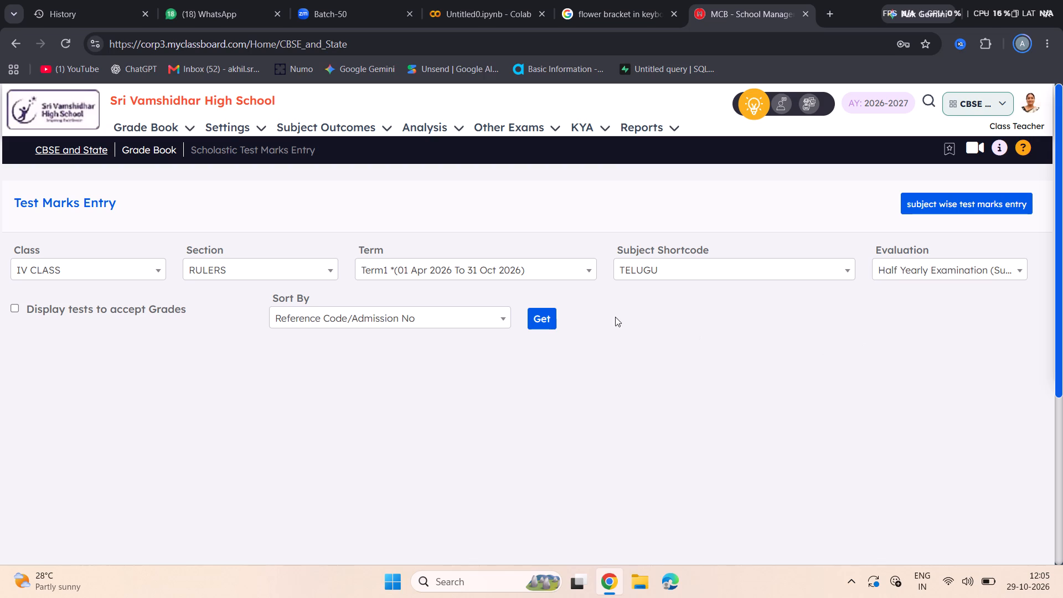
left_click(540, 316)
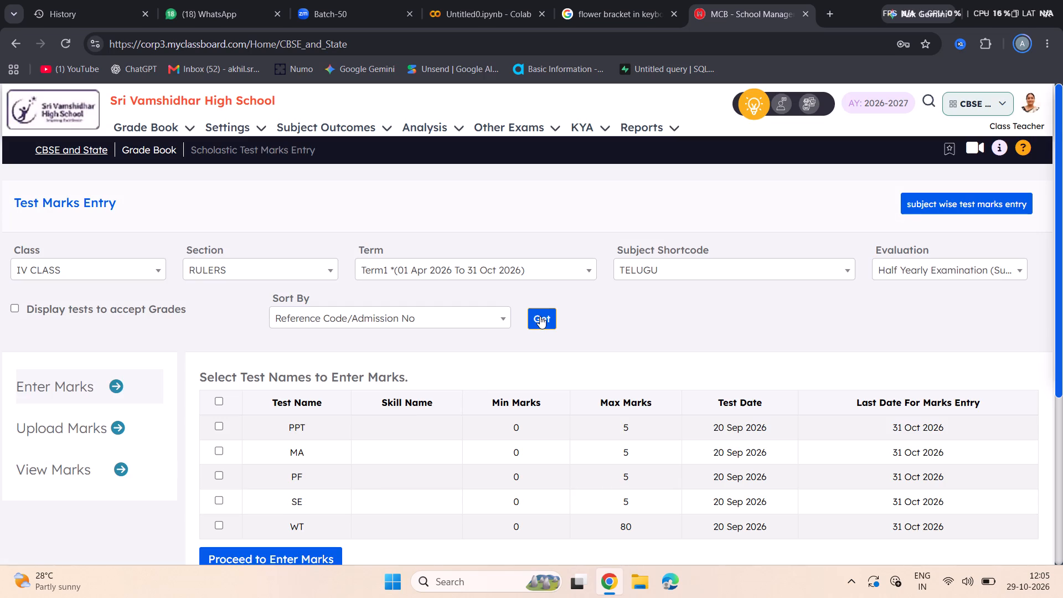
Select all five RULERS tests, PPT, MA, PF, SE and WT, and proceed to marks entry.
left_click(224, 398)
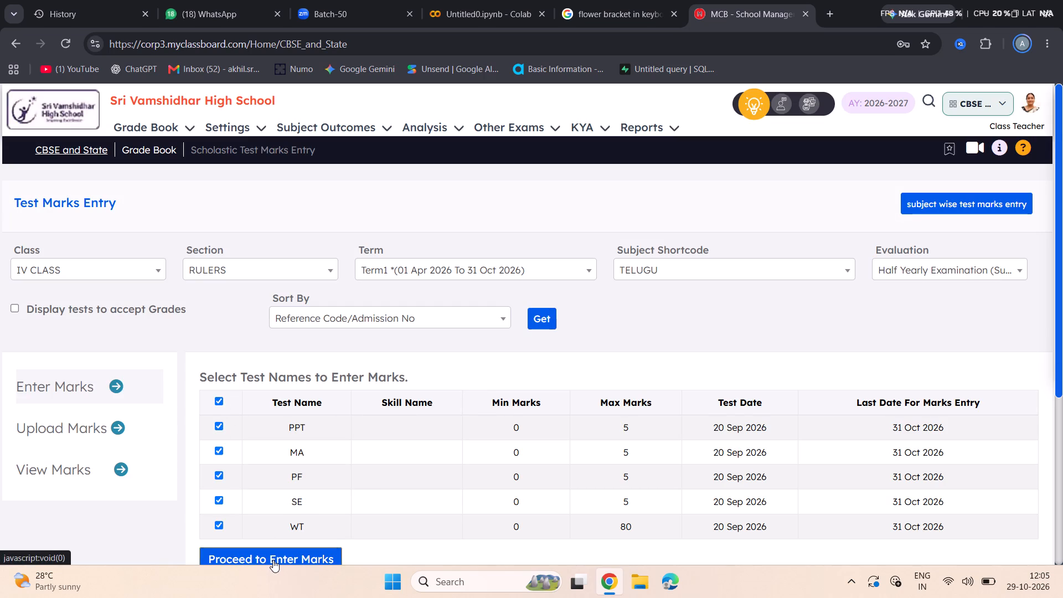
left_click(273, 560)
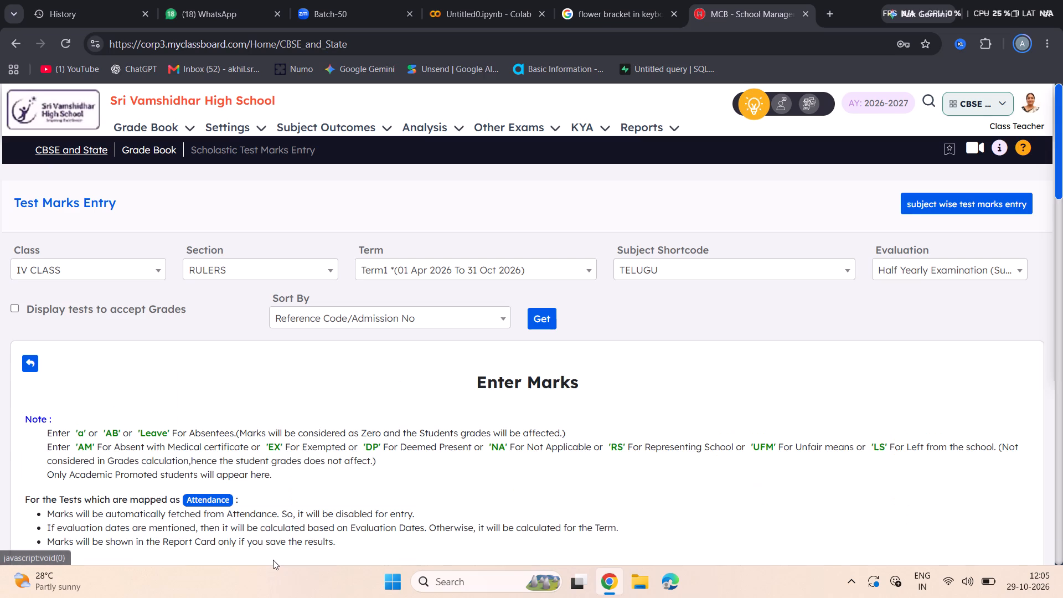
Fetch the RULERS Telugu test list again and proceed to marks entry with all five tests selected.
scroll(273, 560, "up", 1)
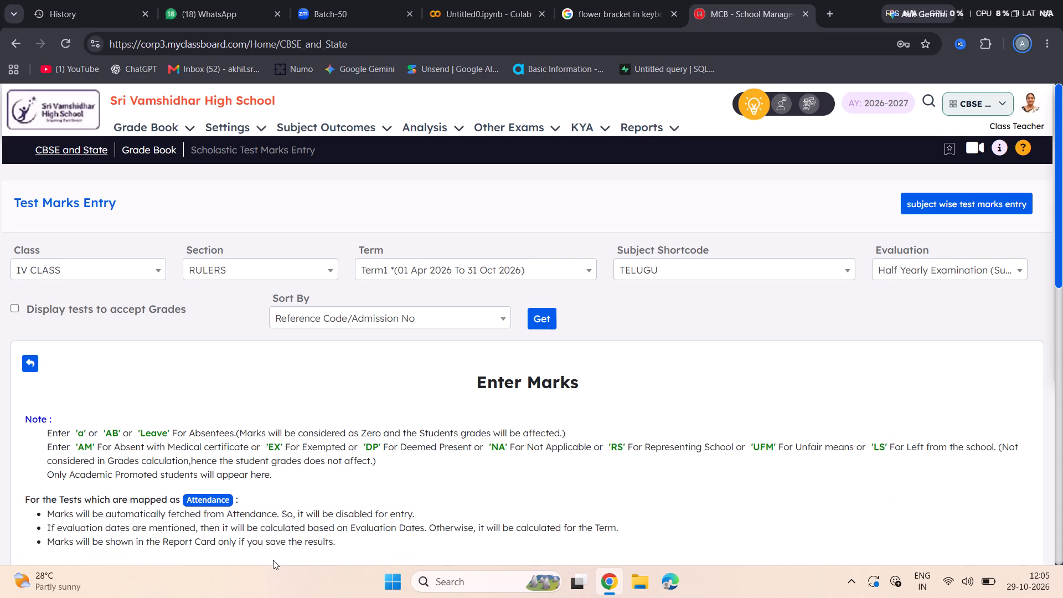
scroll(273, 560, "up", 1)
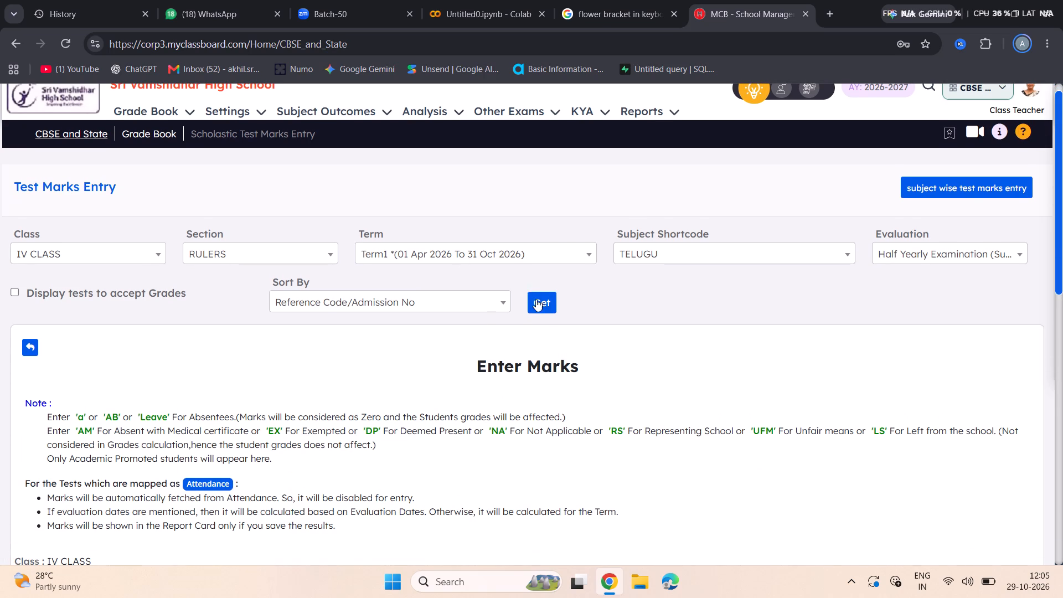
left_click(538, 303)
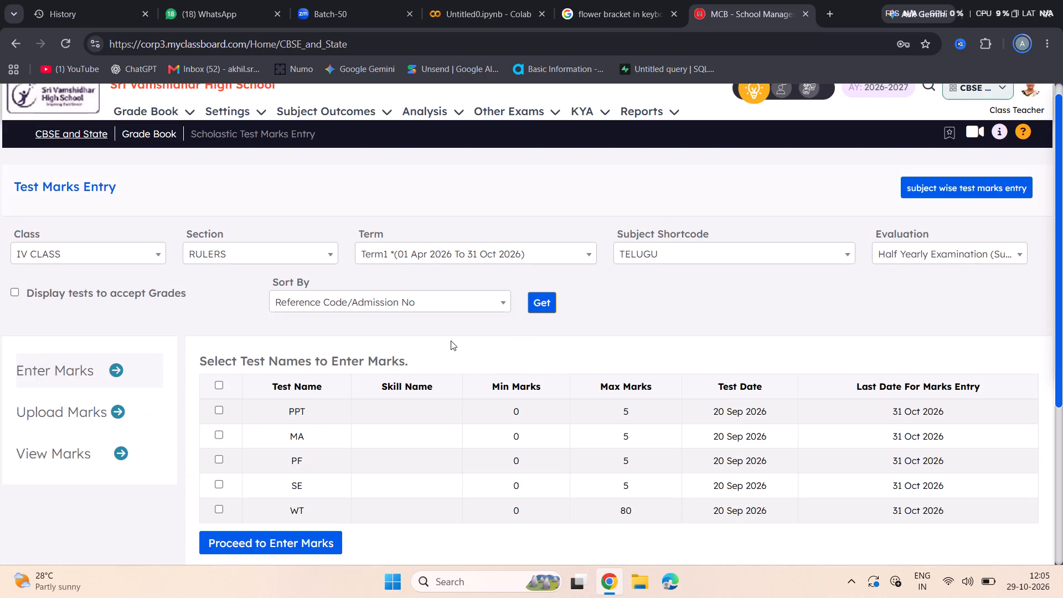
left_click(221, 383)
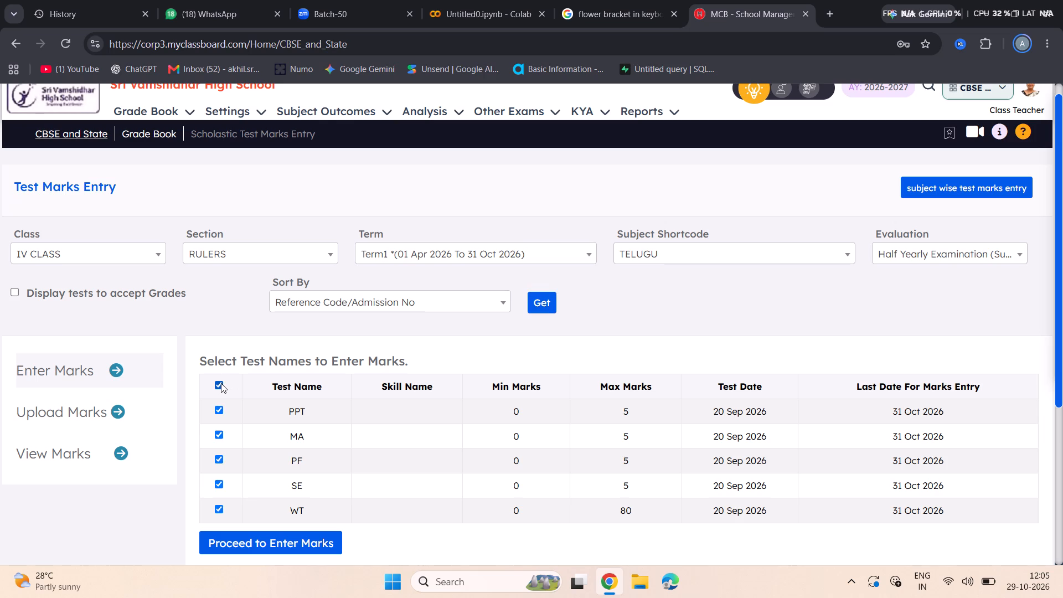
left_click(257, 539)
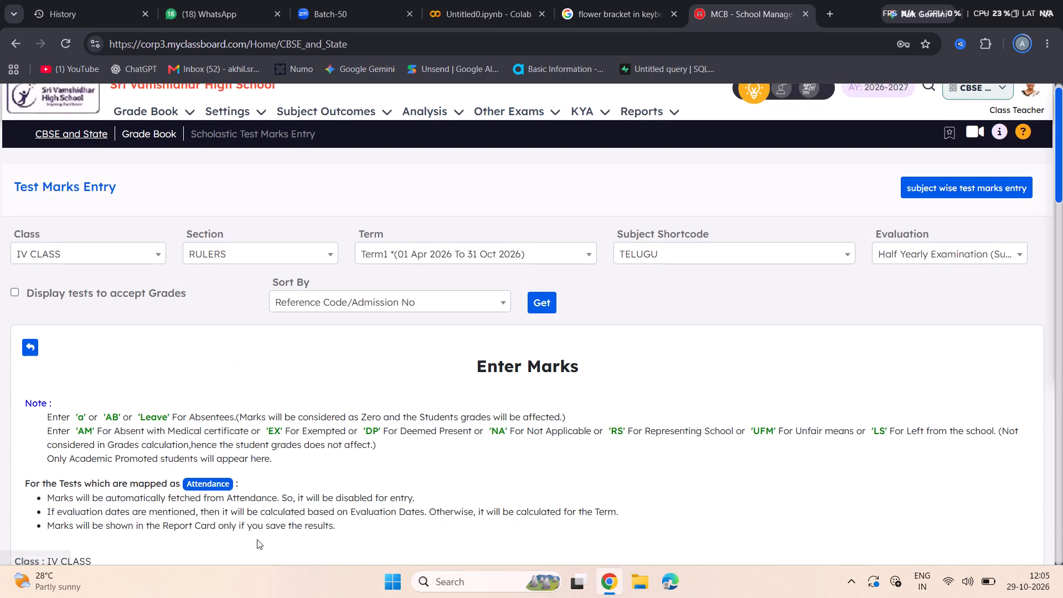
In the RULERS Telugu marks table, set the PF mark to 4.5 and the SE mark to 4 for S.No 3.
scroll(257, 539, "down", 4)
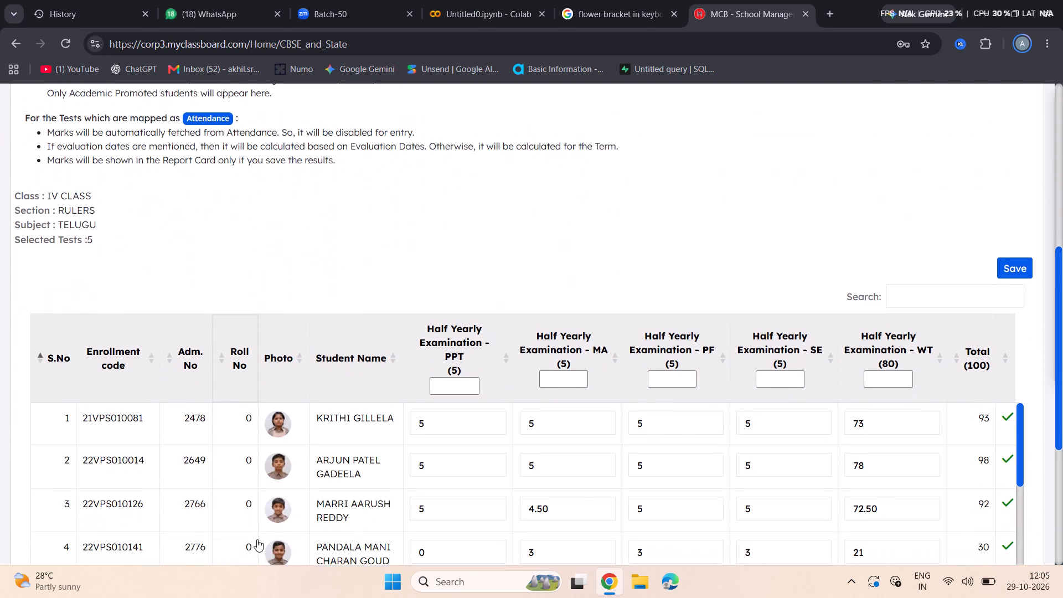
scroll(257, 539, "down", 5)
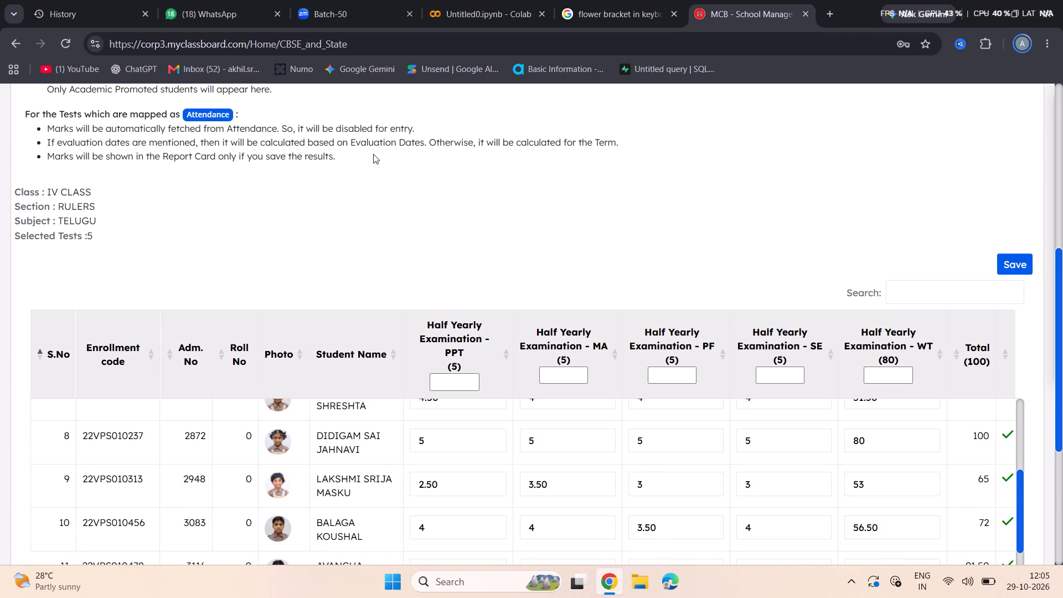
scroll(373, 154, "down", 4)
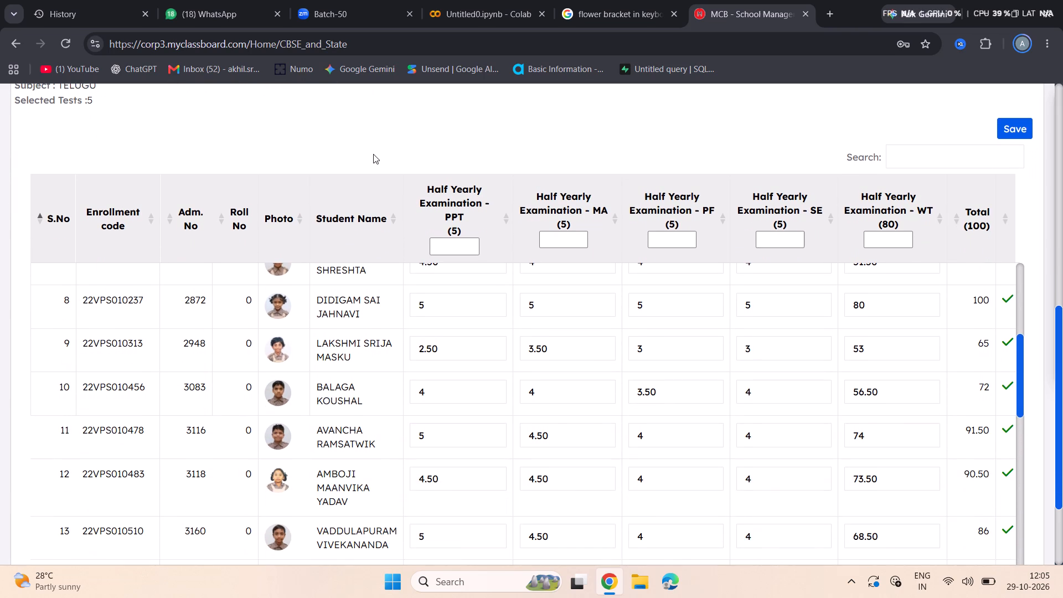
scroll(373, 154, "down", 2)
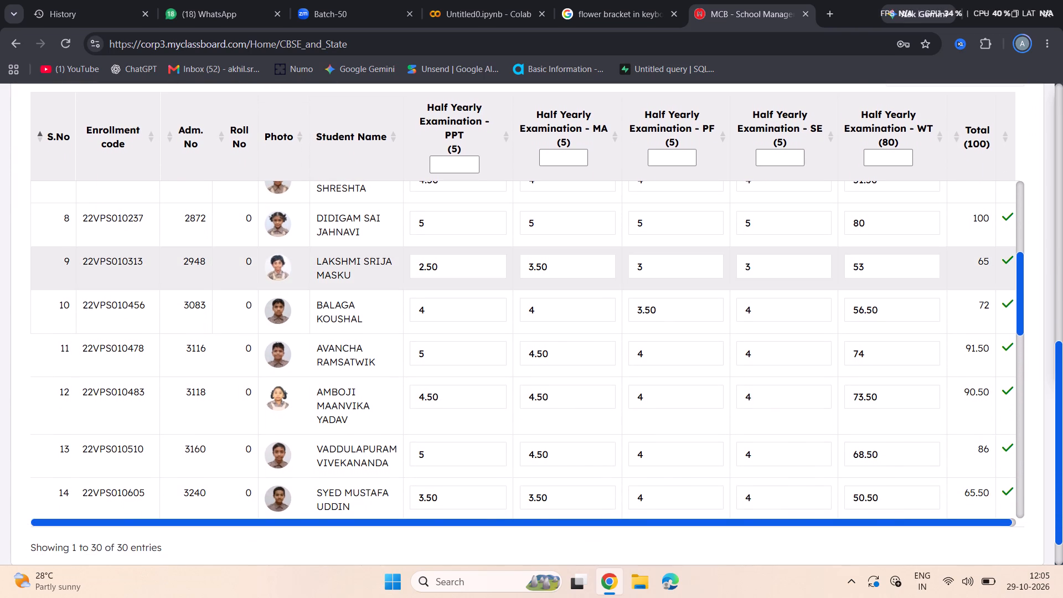
scroll(370, 264, "up", 5)
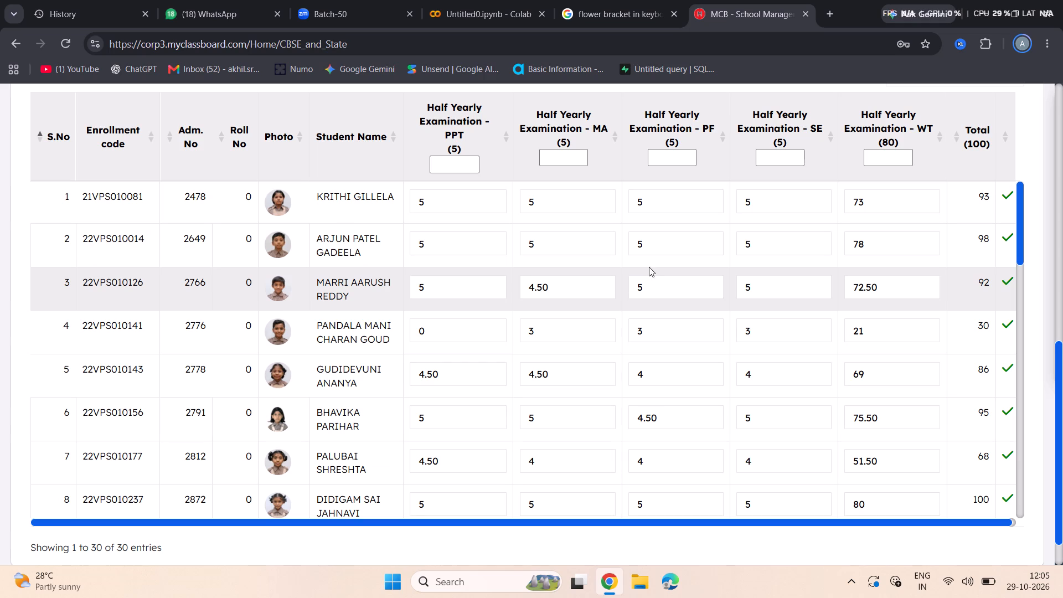
left_click(643, 287)
key("BackSpace")
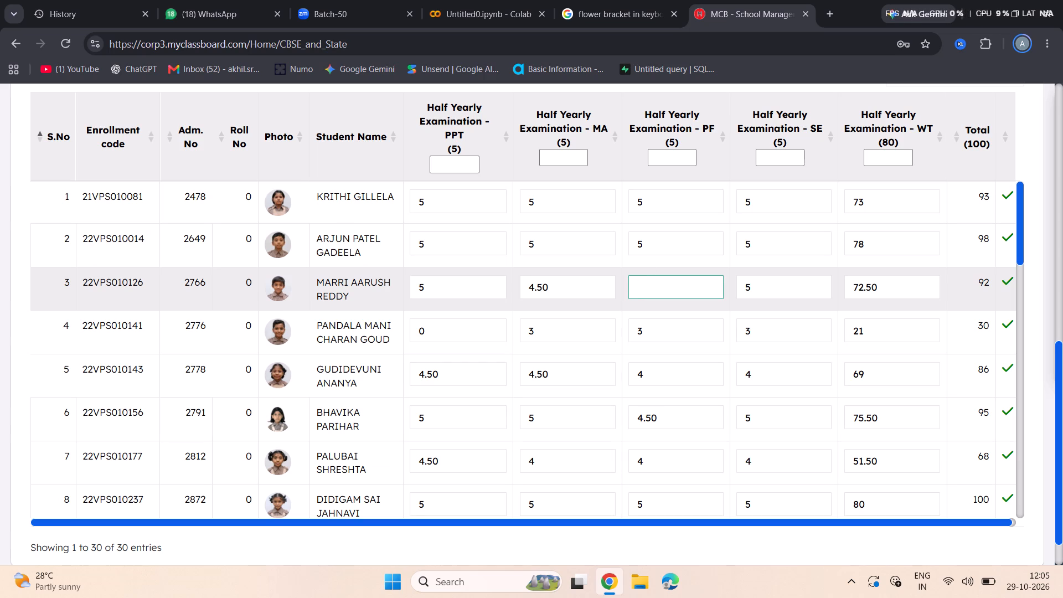
key("4")
type(".5")
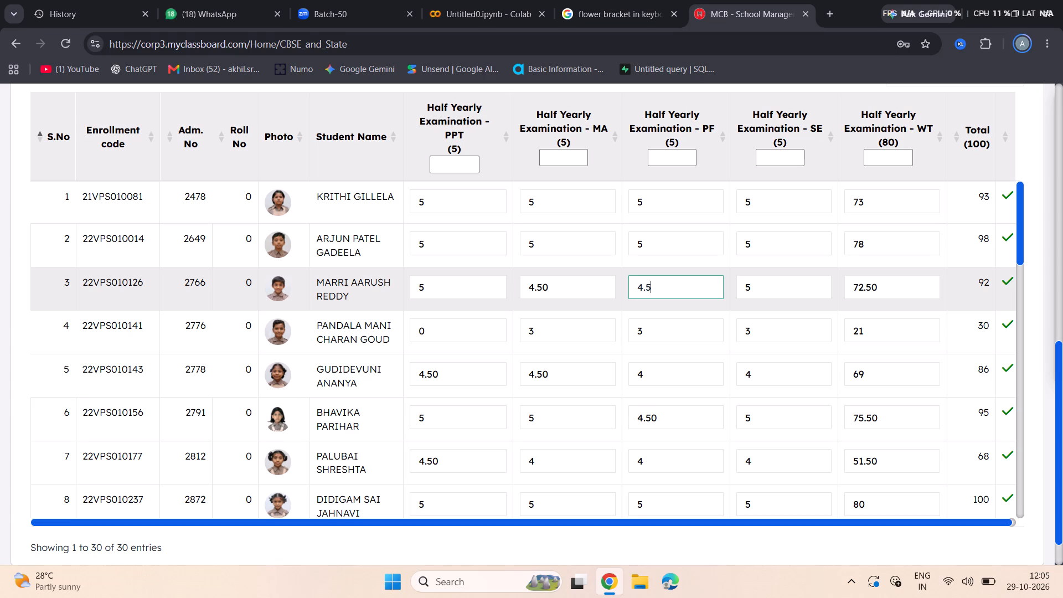
key("BackSpace")
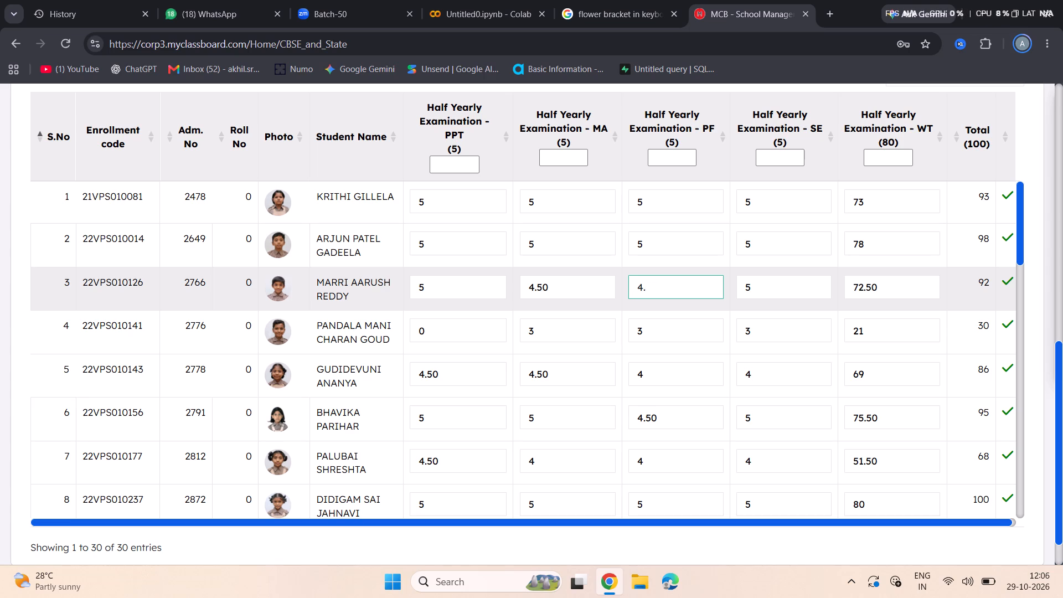
key("5")
left_click(752, 290)
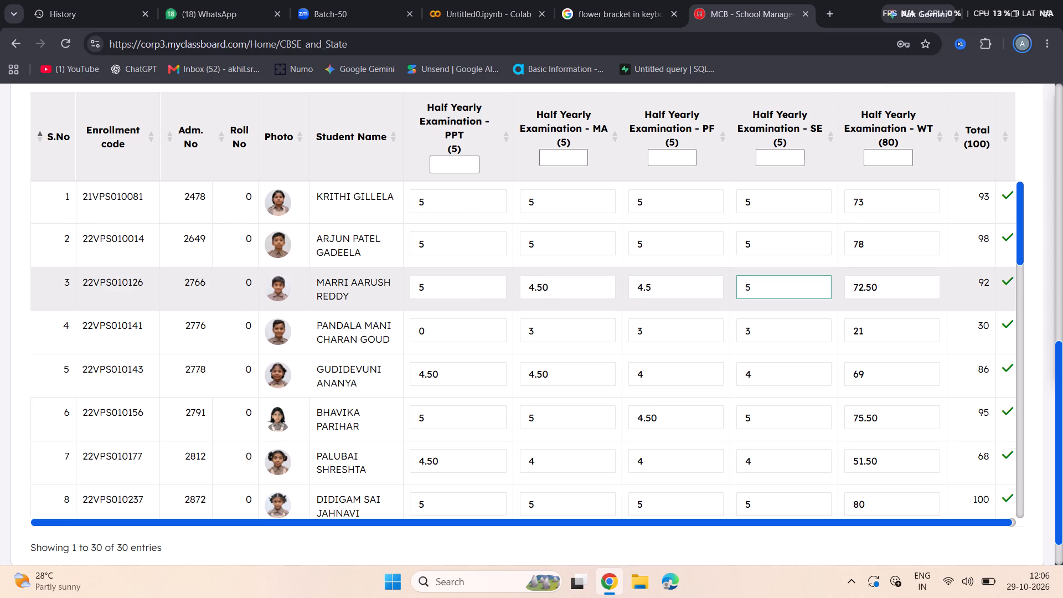
key("BackSpace")
key("4")
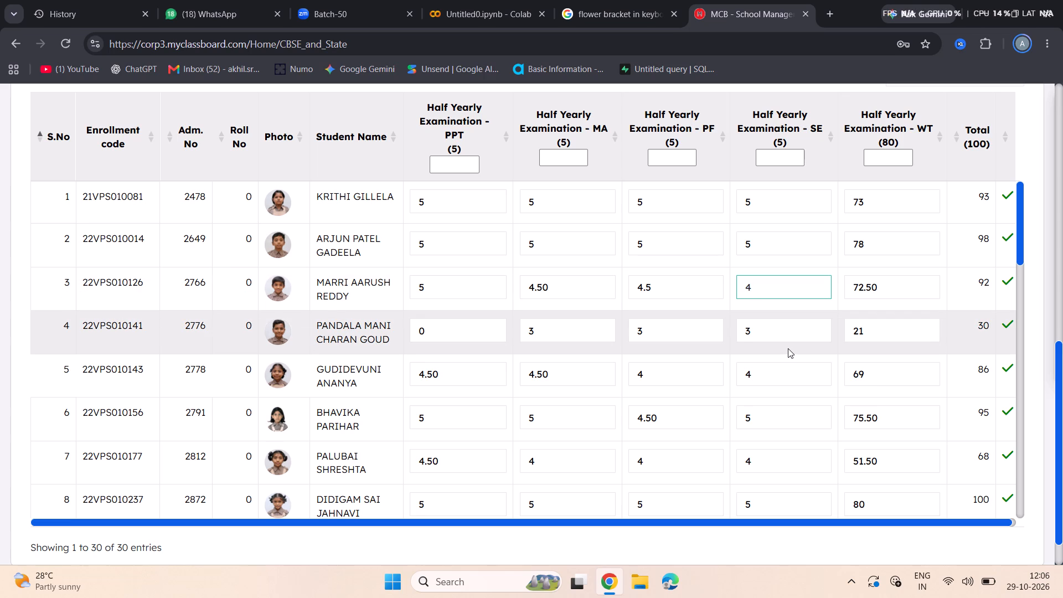
Set the MA mark to 5 and the PF mark to 4.5 for the student at S.No 5.
scroll(796, 378, "down", 1)
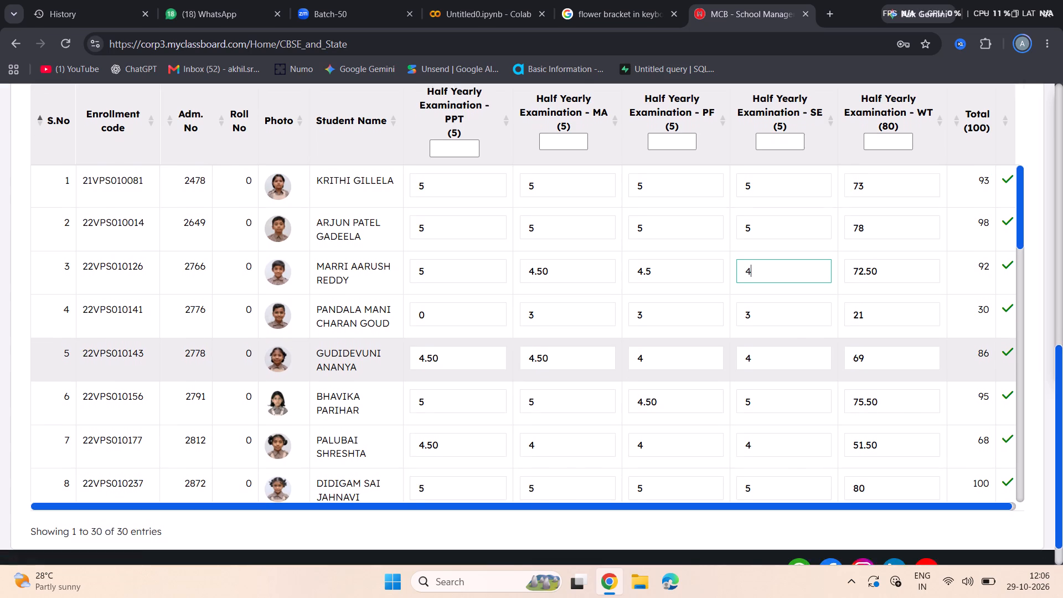
scroll(796, 378, "down", 1)
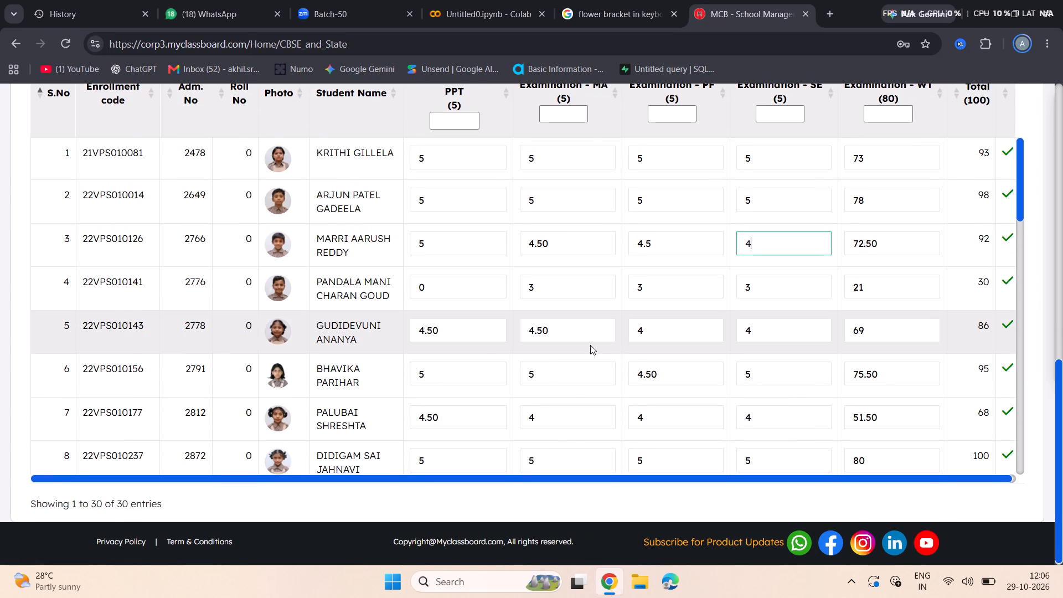
left_click(556, 334)
key("BackSpace")
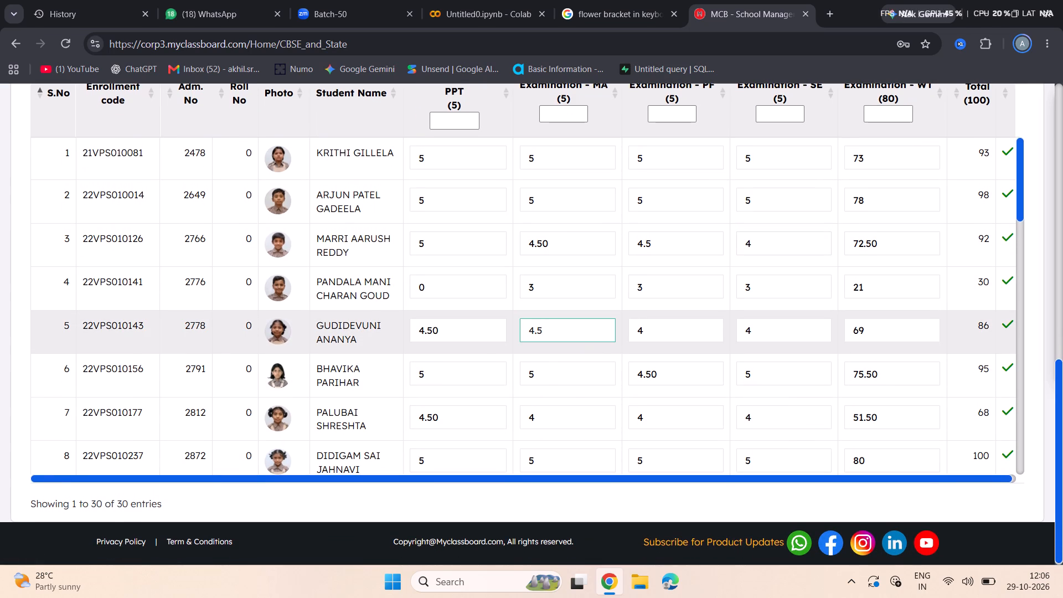
key("BackSpace")
key("BackSpace")
key("BackSpace")
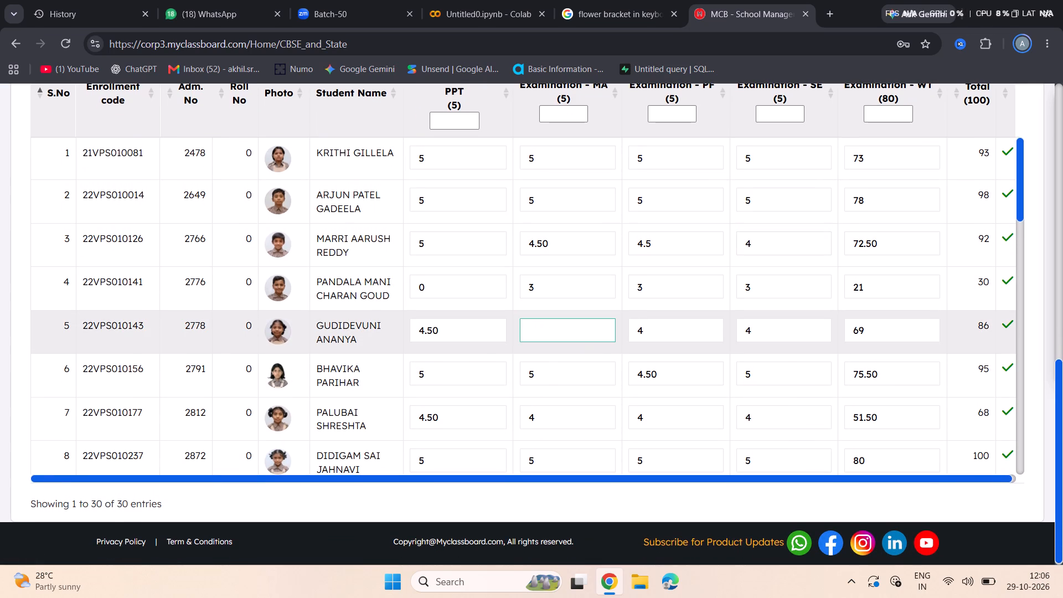
key("5")
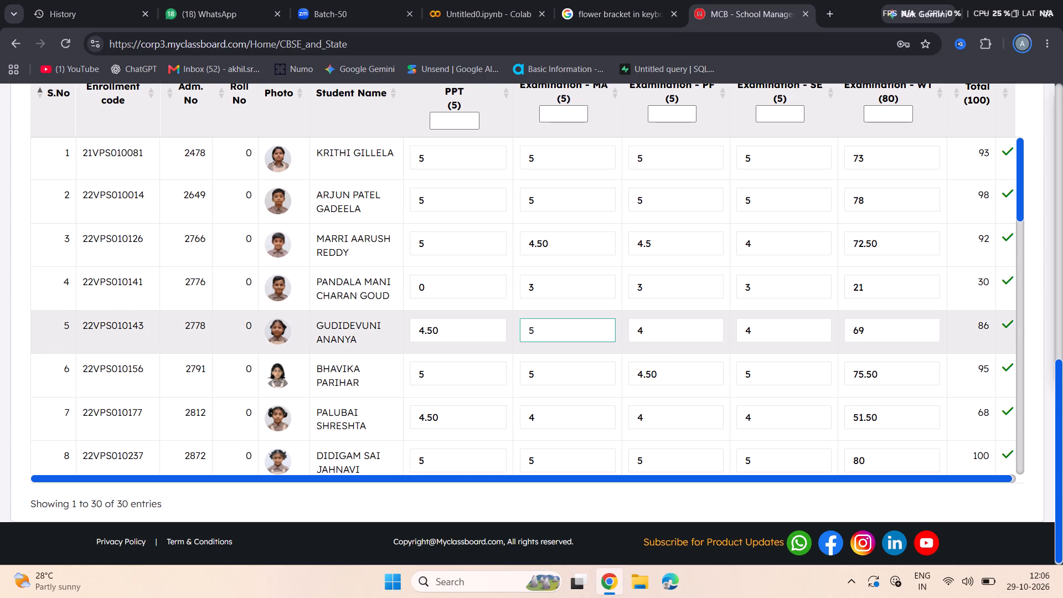
left_click(643, 333)
type(".5")
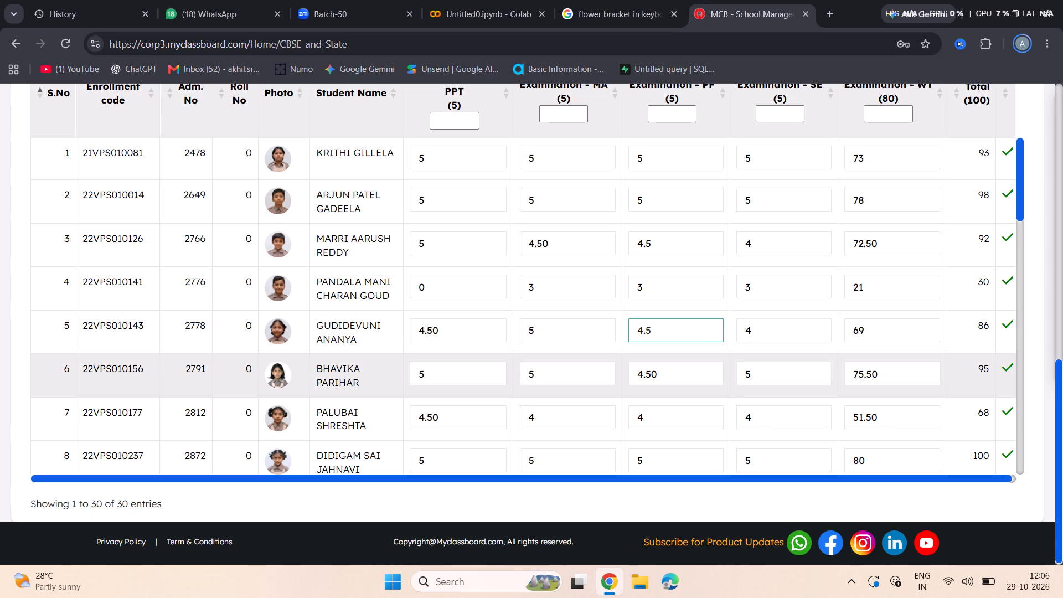
Set the PF mark to 4.5 for the students at S.No 11 and S.No 12.
scroll(705, 379, "down", 1)
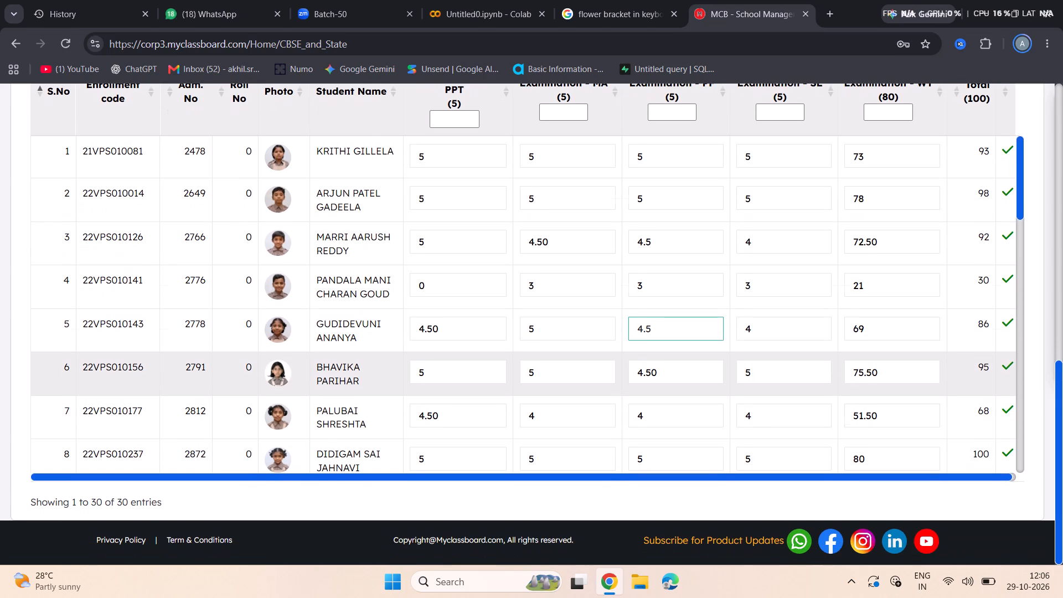
scroll(705, 379, "down", 2)
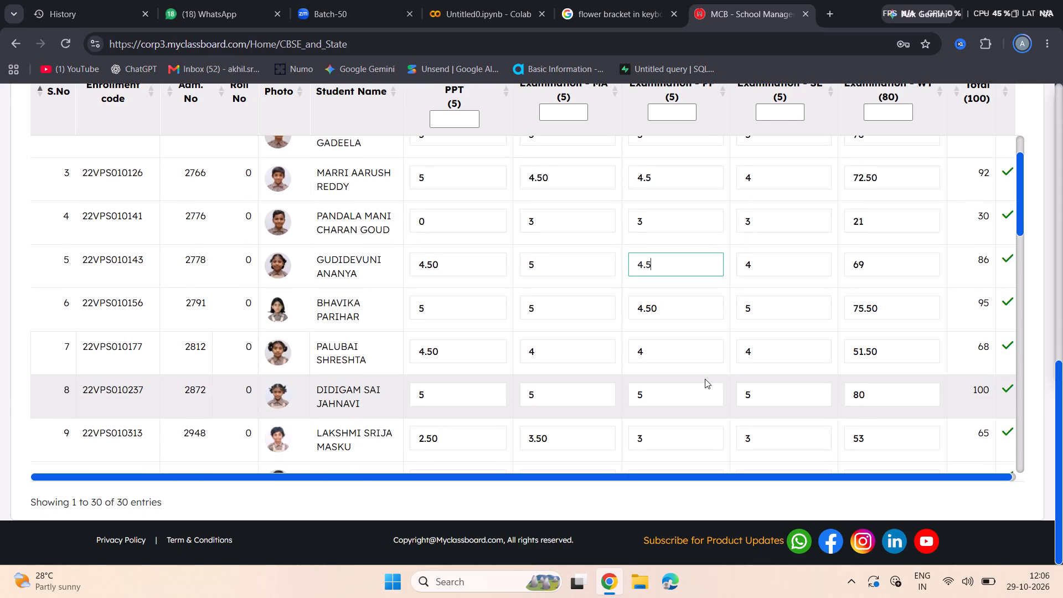
scroll(705, 379, "down", 1)
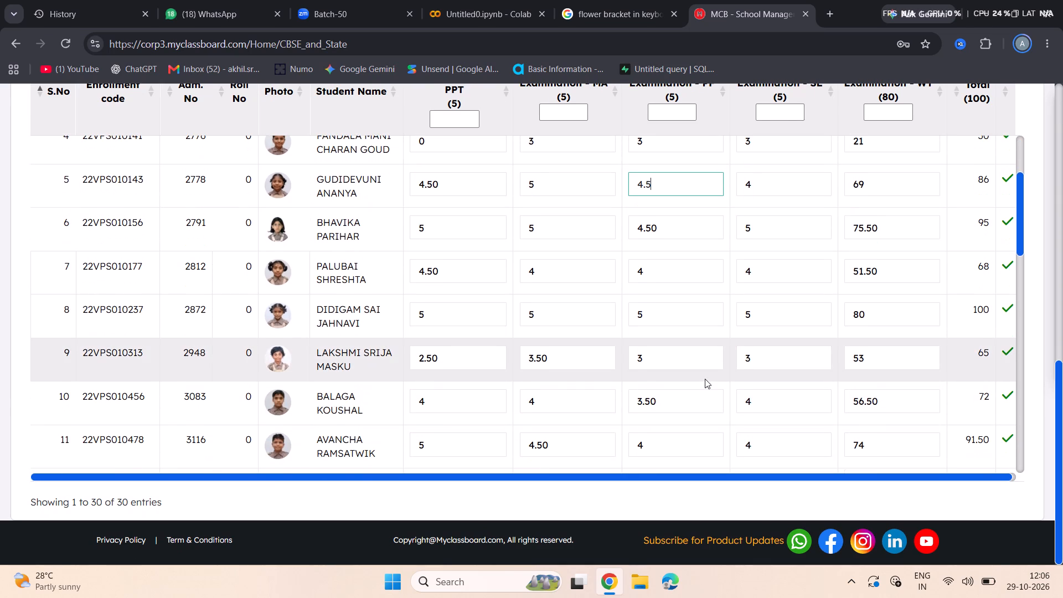
scroll(705, 379, "down", 1)
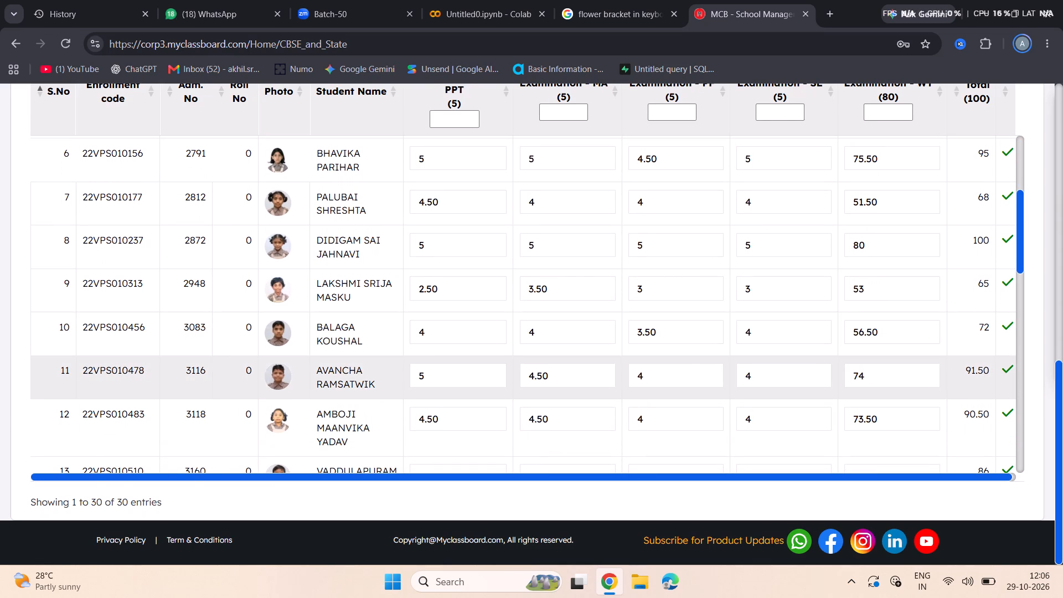
left_click(643, 379)
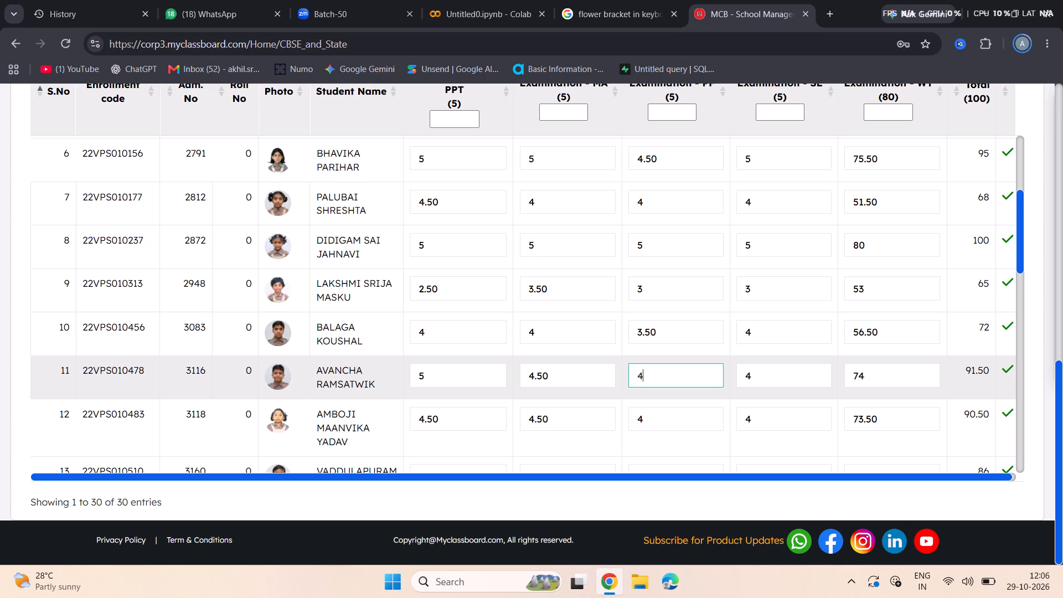
type(".5")
scroll(643, 379, "up", 1)
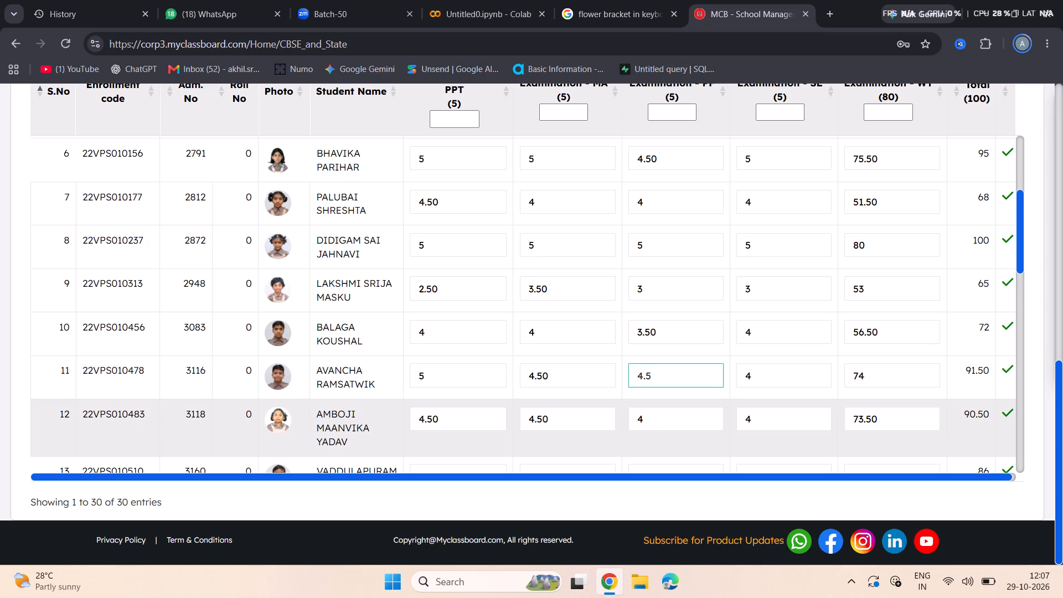
left_click(643, 418)
type(".5")
Set the MA mark to 4 for the student at S.No 14.
scroll(643, 418, "down", 1)
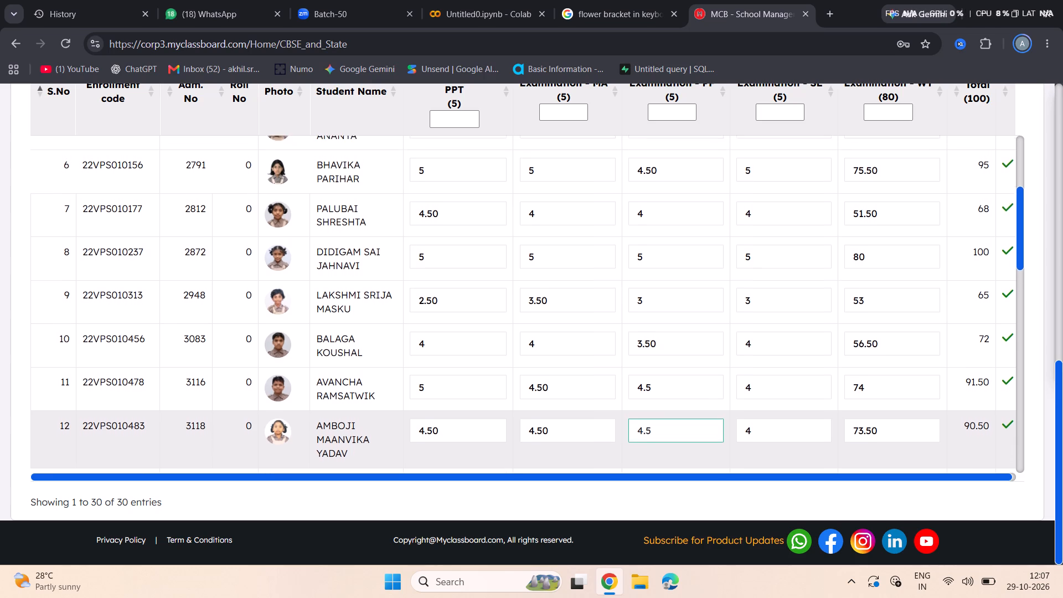
scroll(643, 418, "down", 2)
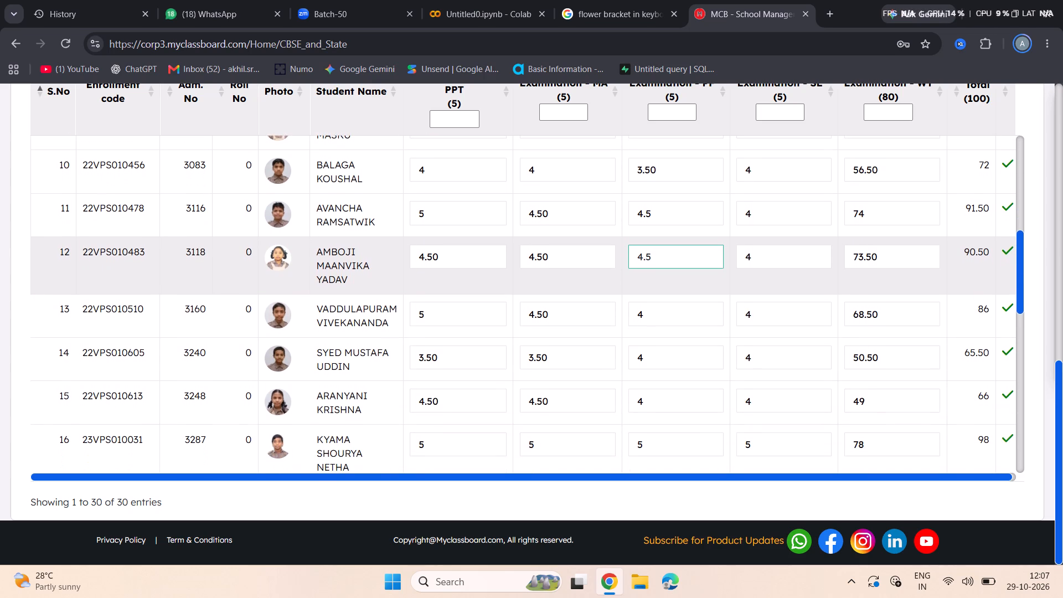
scroll(643, 418, "down", 1)
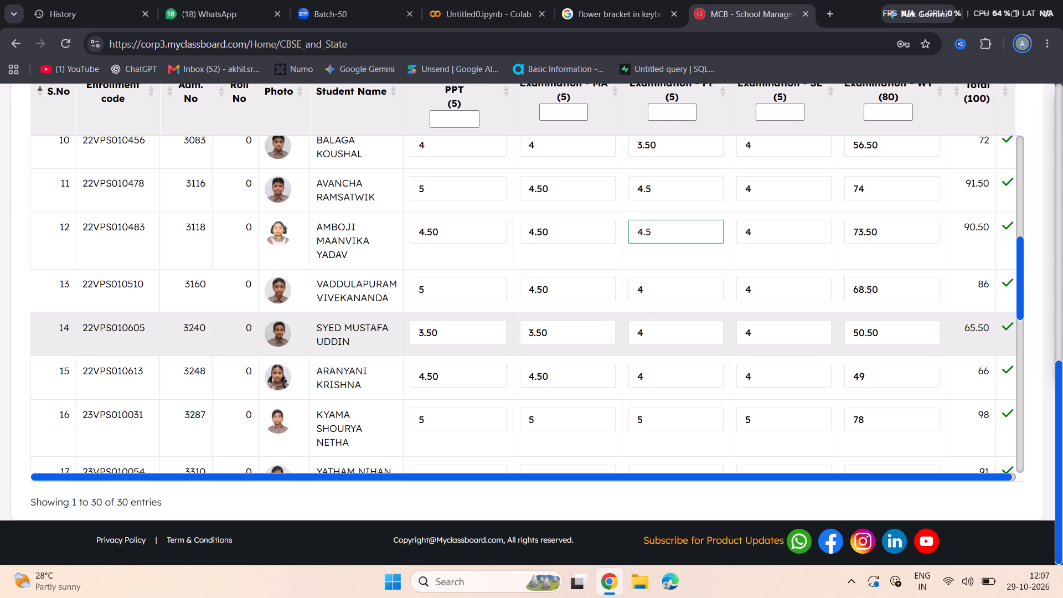
left_click(551, 331)
key("BackSpace")
key("BackSpace")
key("BackSpace")
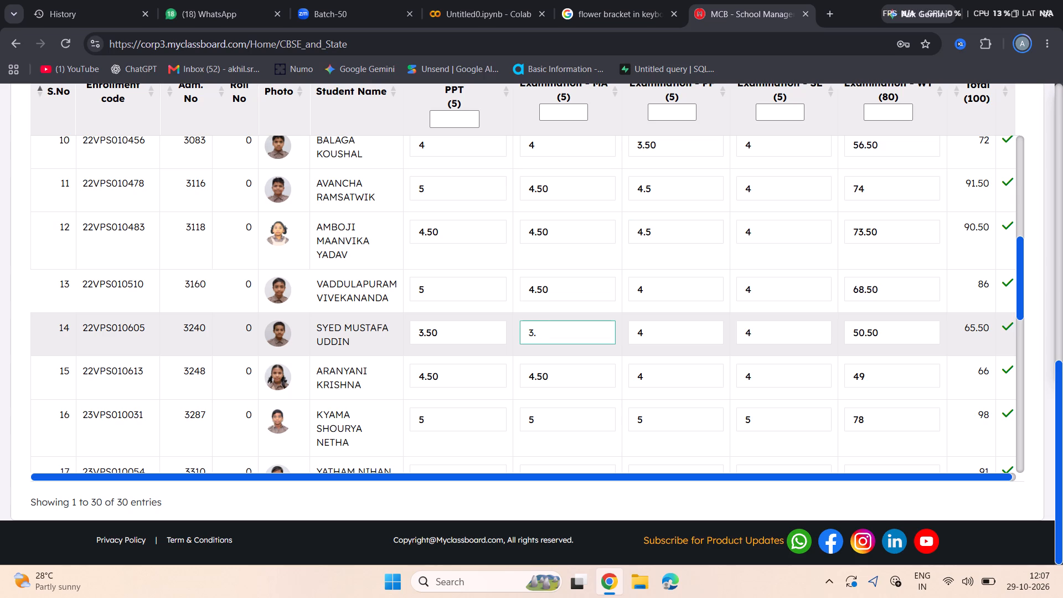
key("BackSpace")
key("4")
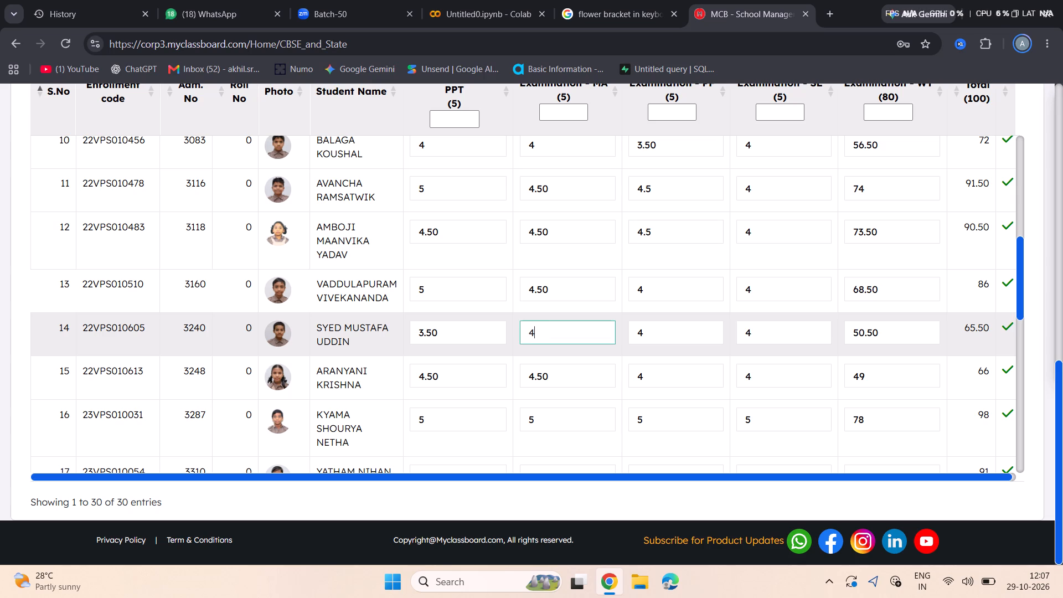
In the RULERS Telugu marks table, set the PF mark to 4.5 for the student at S.No 22.
scroll(551, 331, "right", 1)
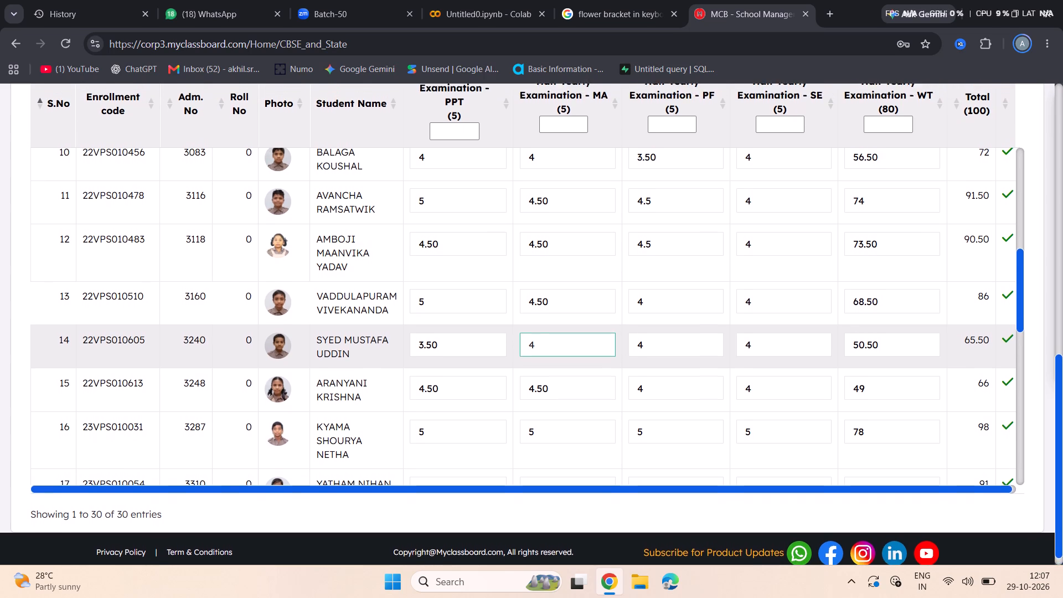
scroll(551, 331, "right", 1)
scroll(551, 331, "down", 2)
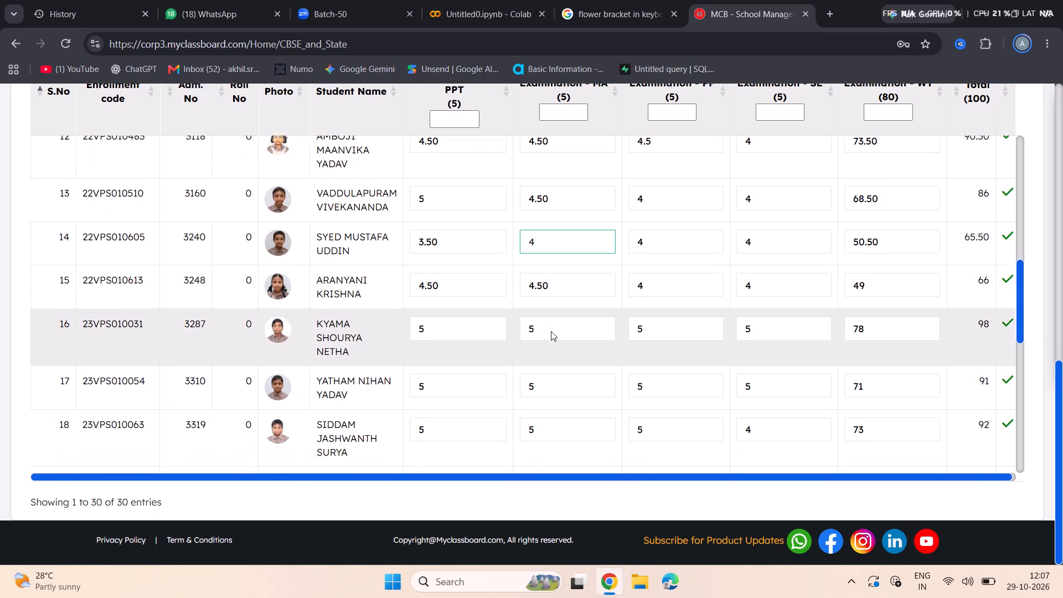
scroll(551, 331, "down", 2)
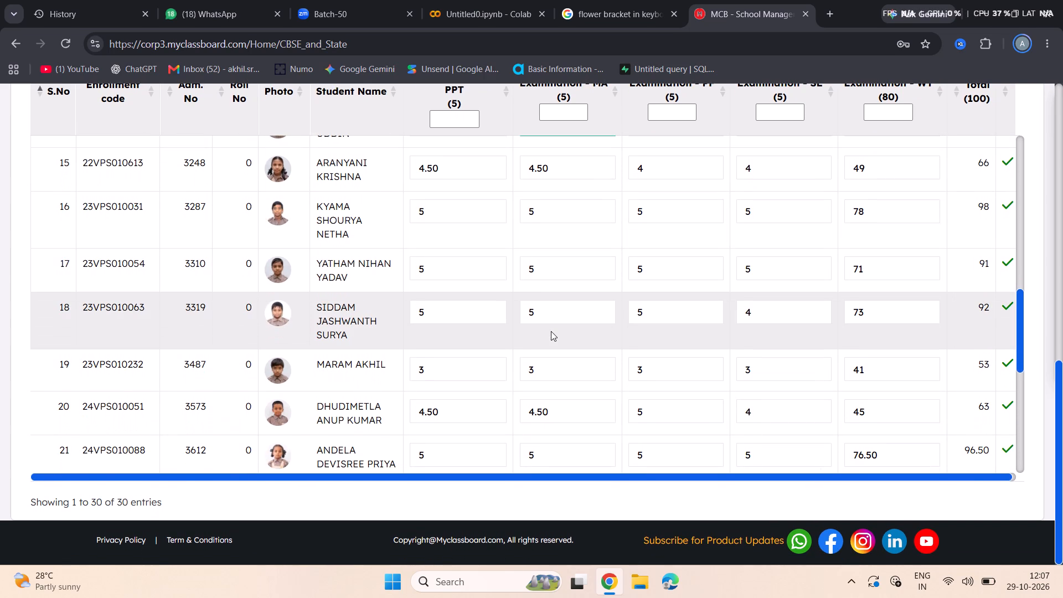
scroll(551, 331, "down", 1)
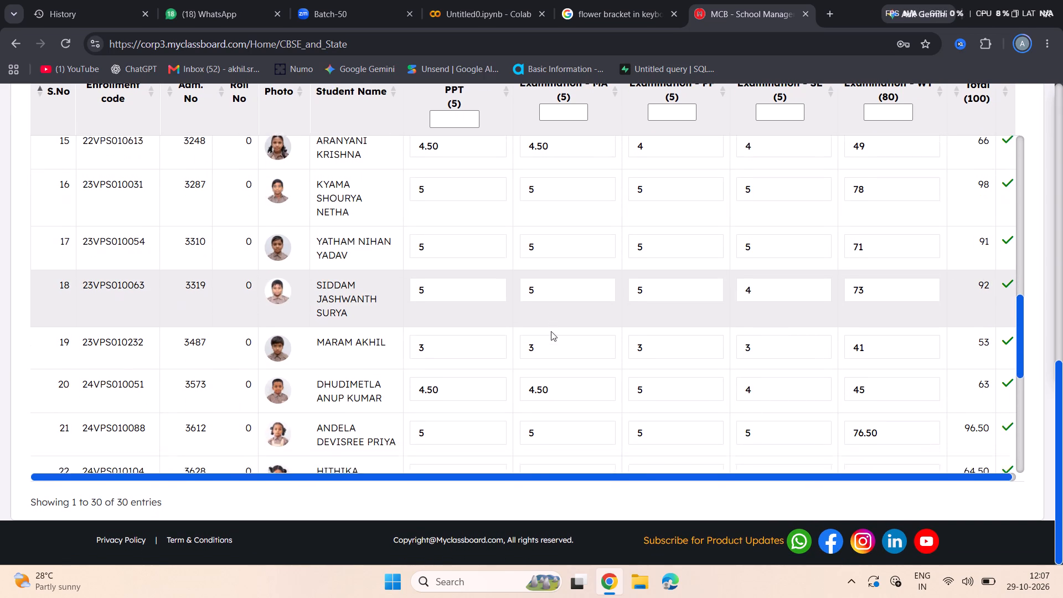
scroll(551, 331, "down", 2)
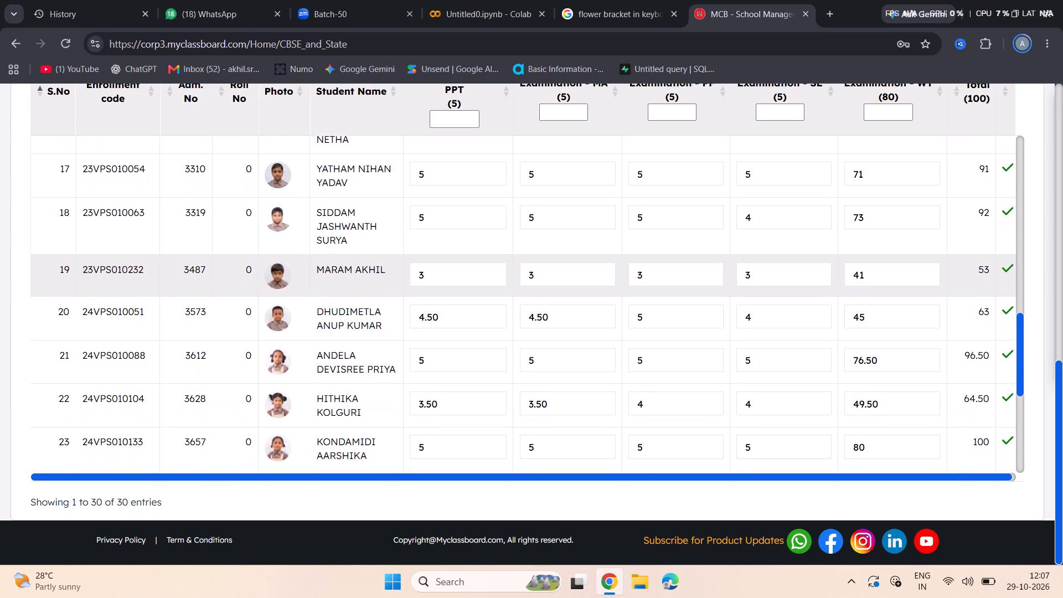
scroll(551, 331, "down", 1)
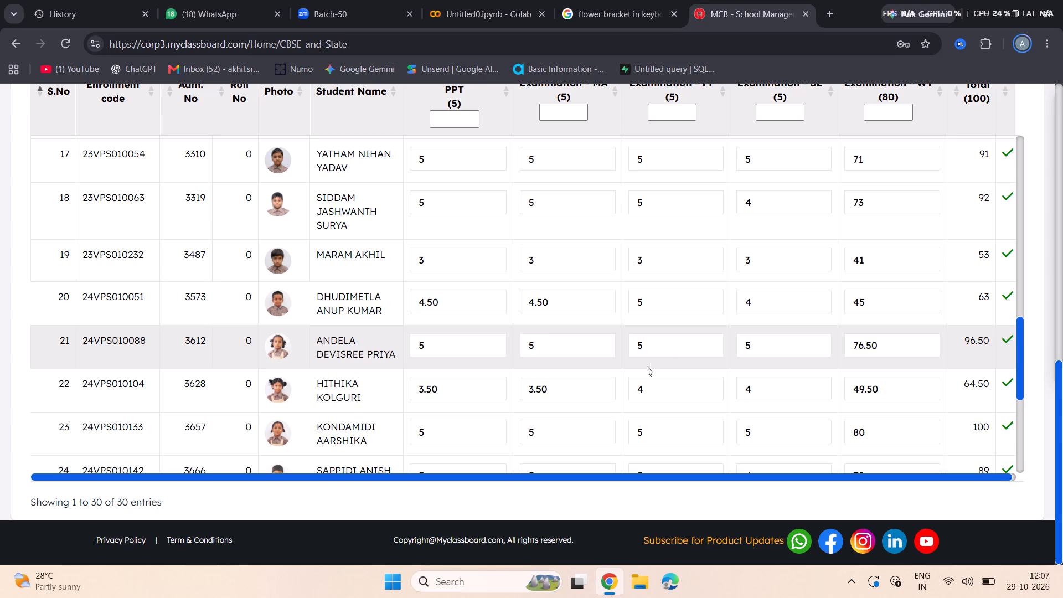
left_click(646, 385)
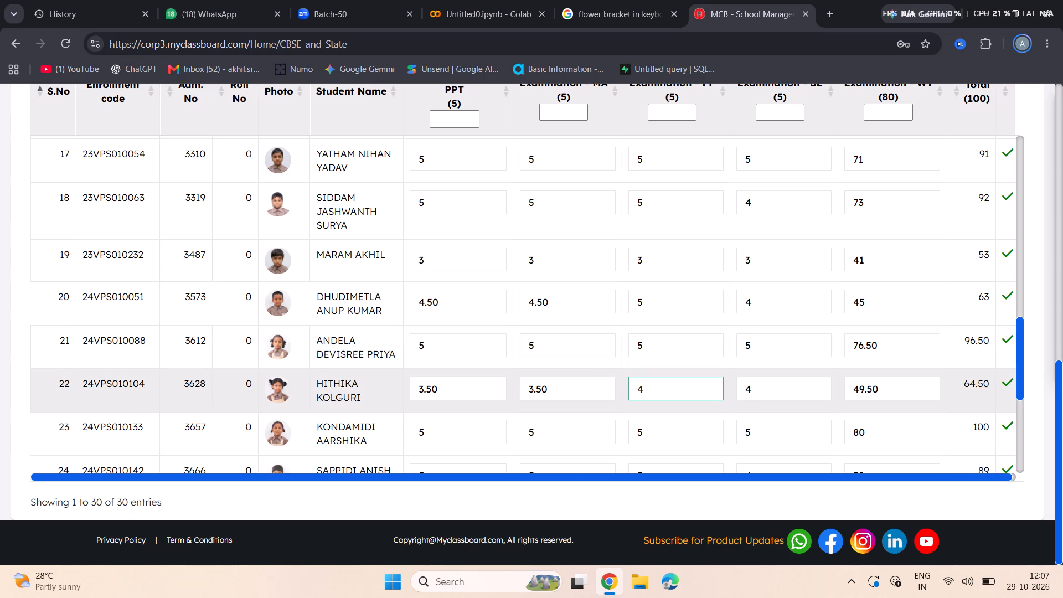
type(".5")
Set the PF mark to 3.5 for the students at S.No 26 and S.No 29.
scroll(646, 385, "down", 1)
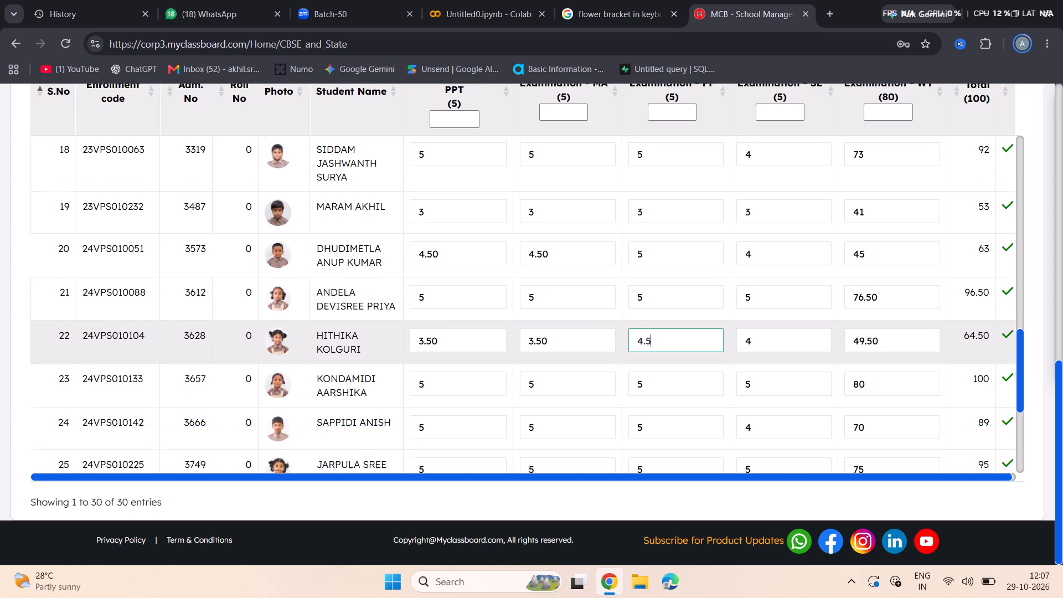
scroll(646, 385, "down", 3)
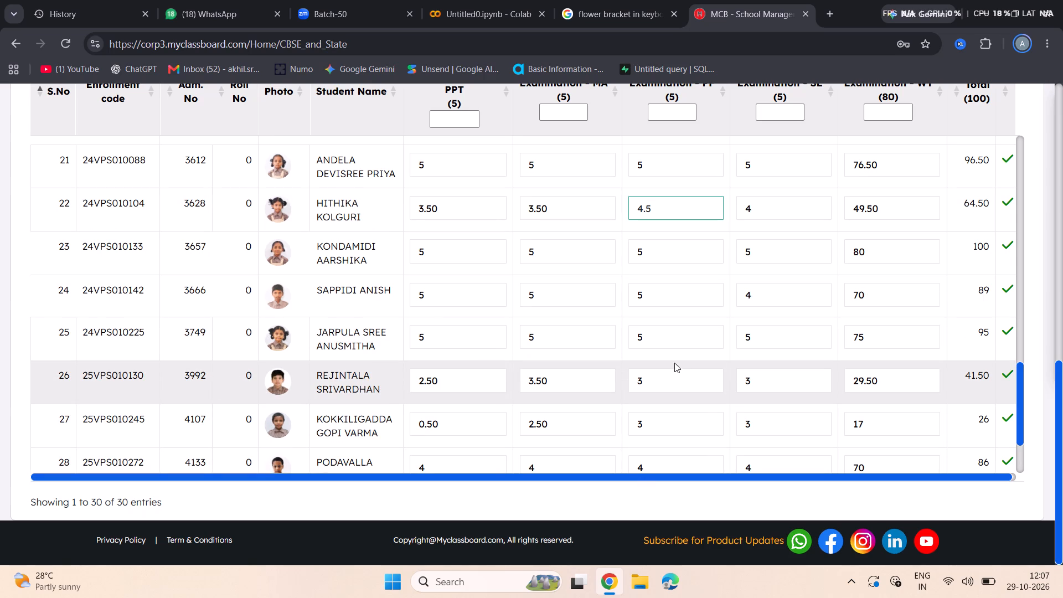
left_click(641, 377)
type(".5")
scroll(641, 377, "down", 3)
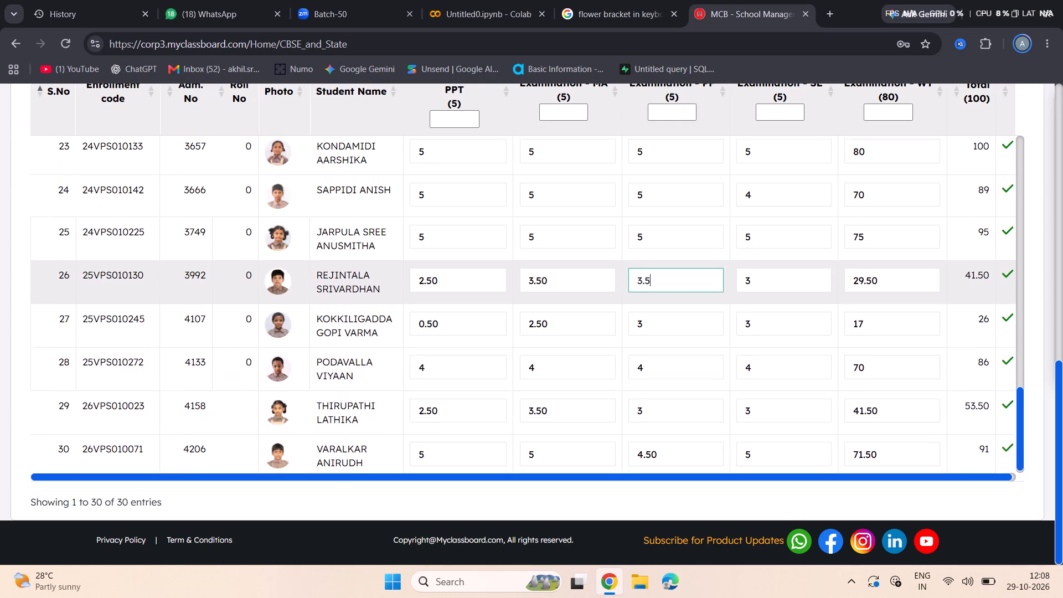
scroll(641, 377, "down", 1)
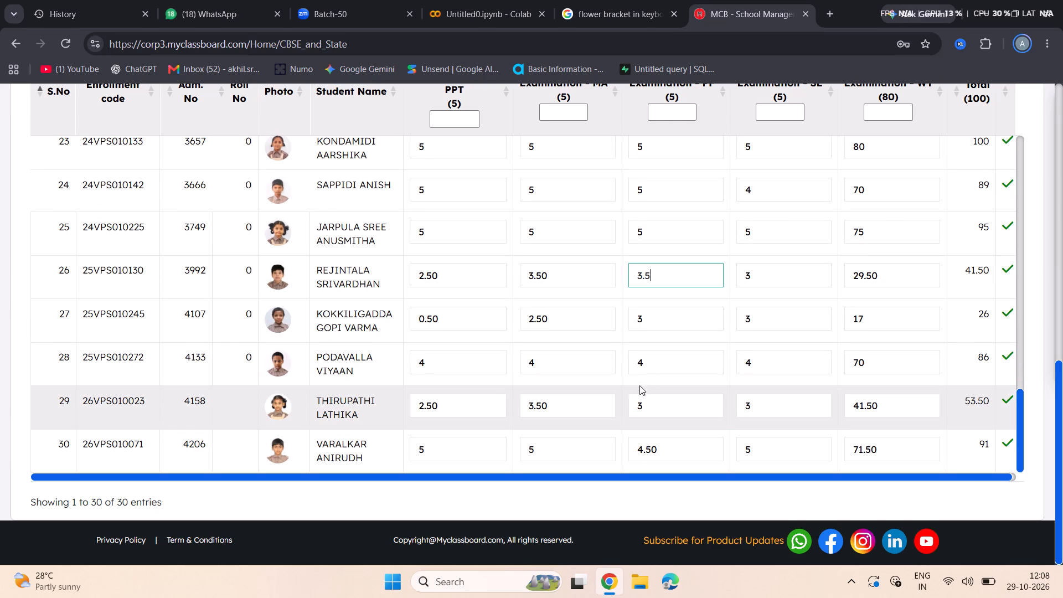
left_click(642, 401)
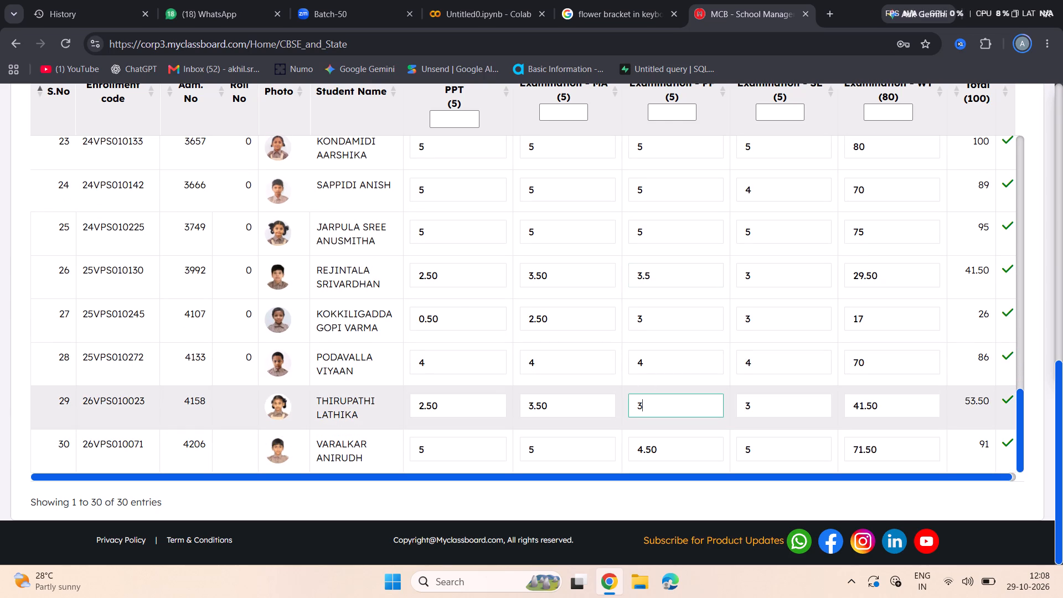
type(".5")
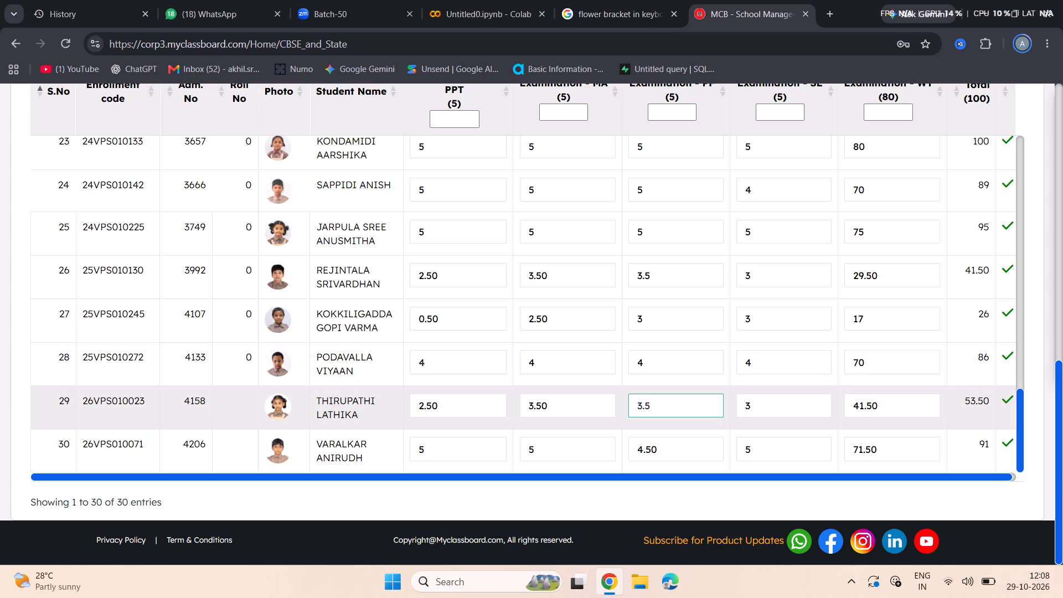
Save the corrected Telugu Half Yearly Examination marks for the RULERS section.
scroll(642, 401, "down", 1)
scroll(765, 204, "down", 2)
scroll(765, 204, "up", 5)
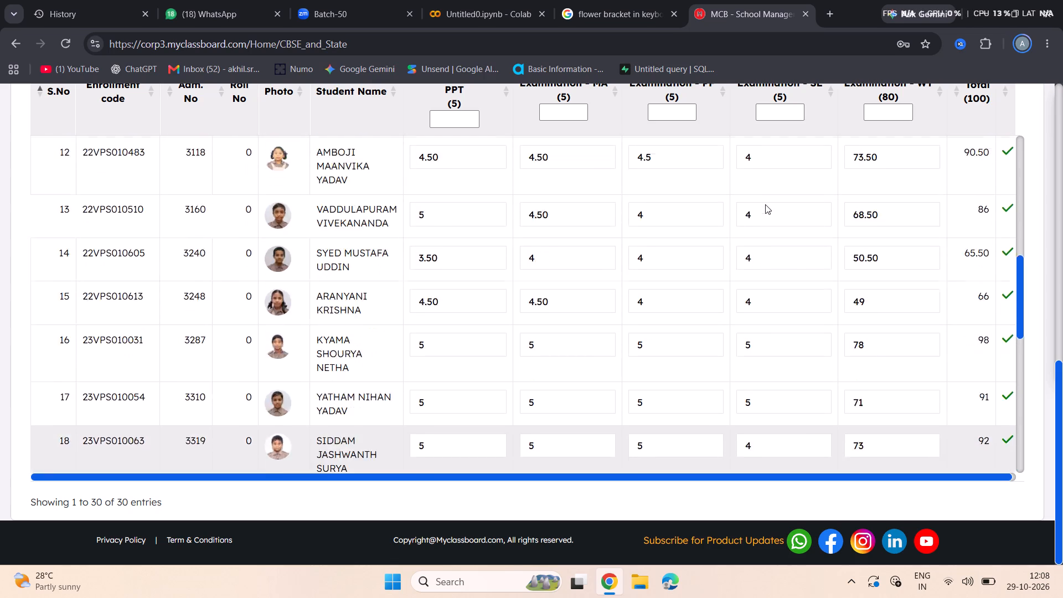
scroll(765, 204, "up", 5)
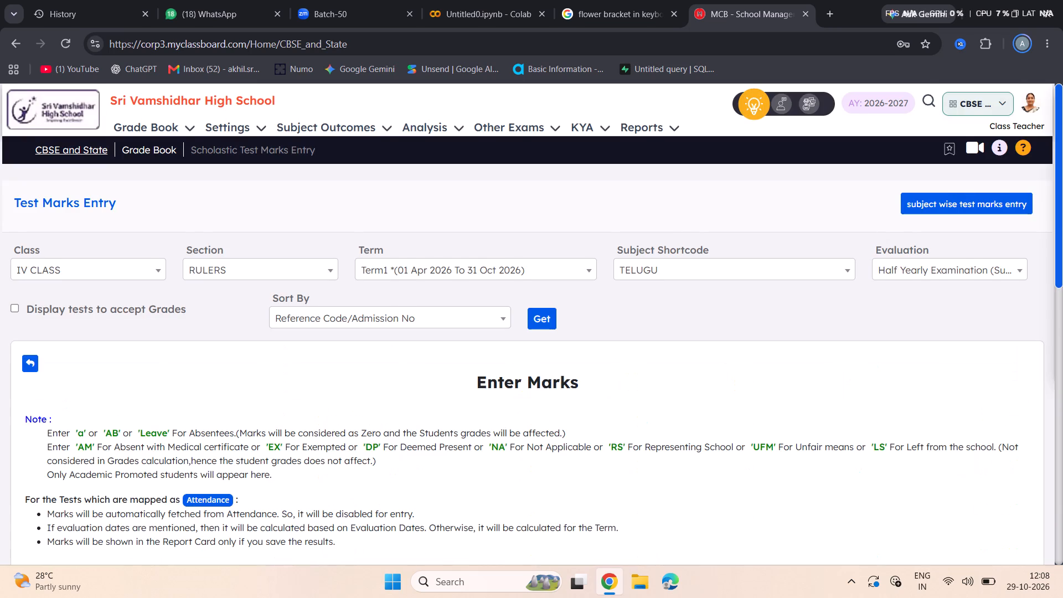
scroll(765, 204, "down", 2)
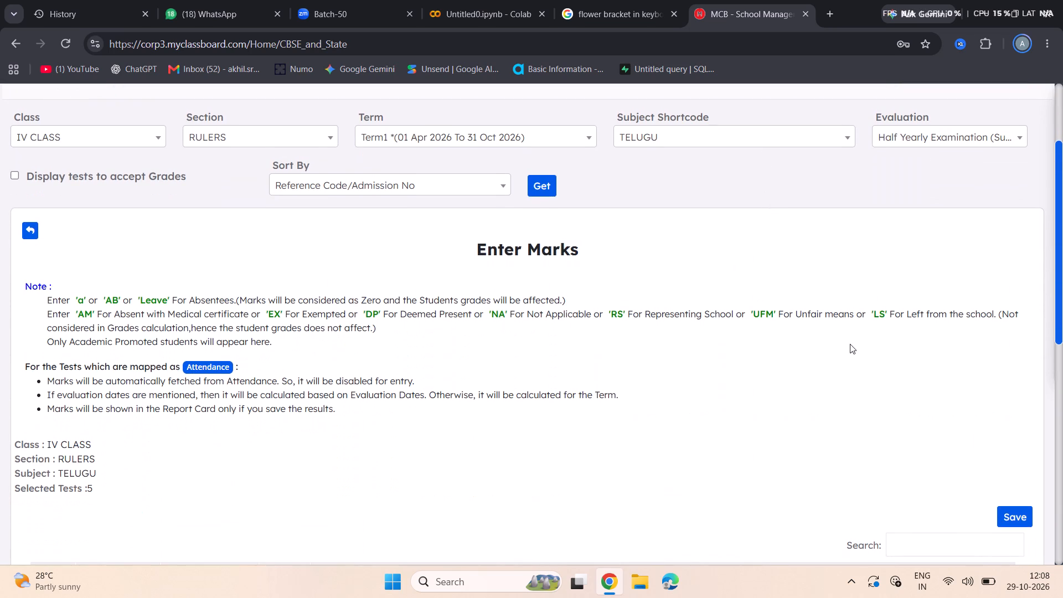
left_click(1014, 514)
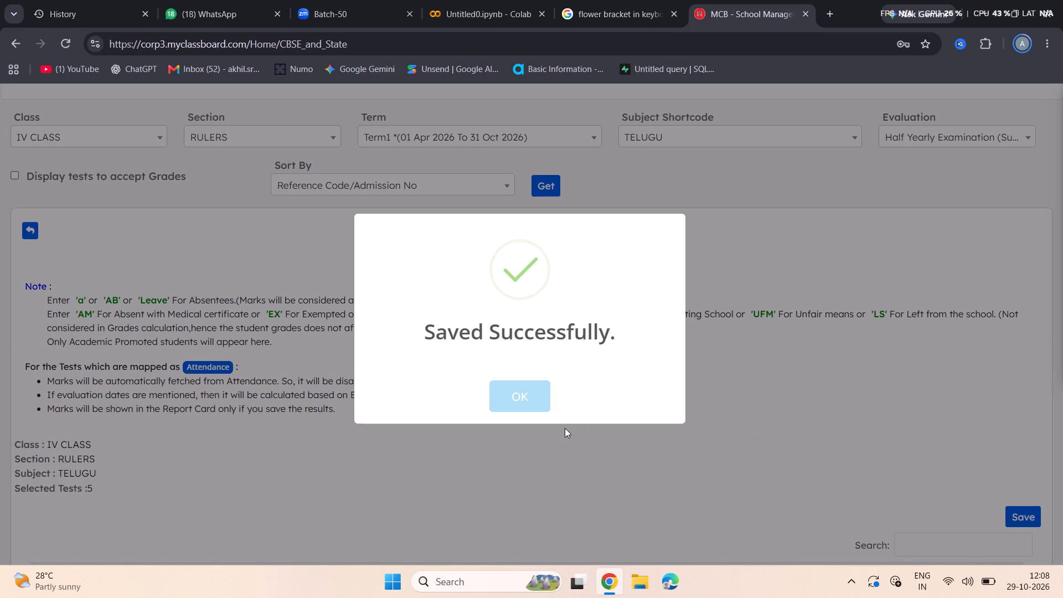
left_click(518, 395)
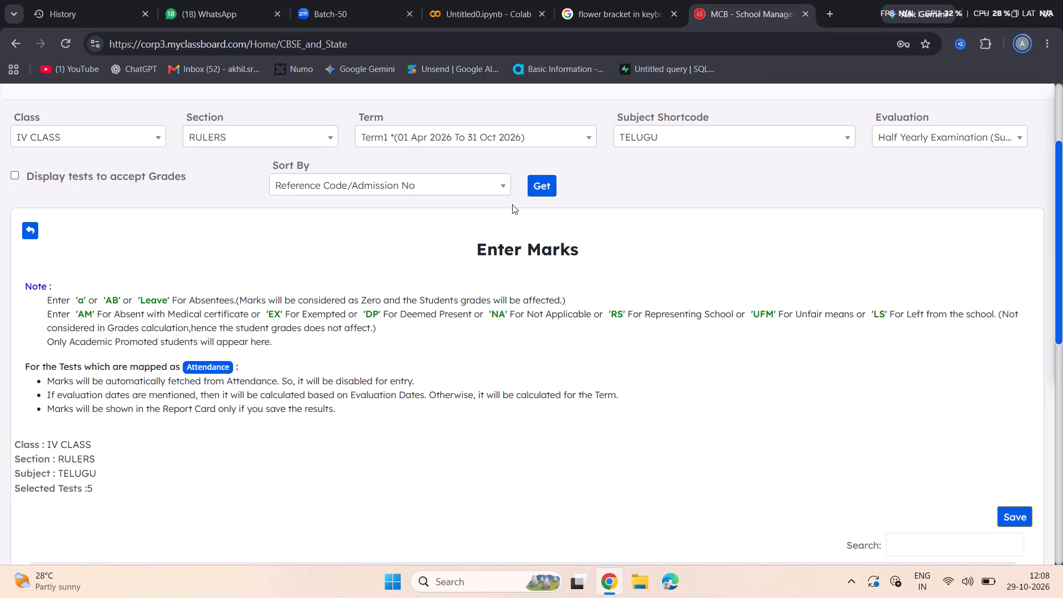
Reload the RULERS Telugu test list and reopen marks entry with all five tests (PPT, MA, PF, SE, WT) selected.
left_click(548, 184)
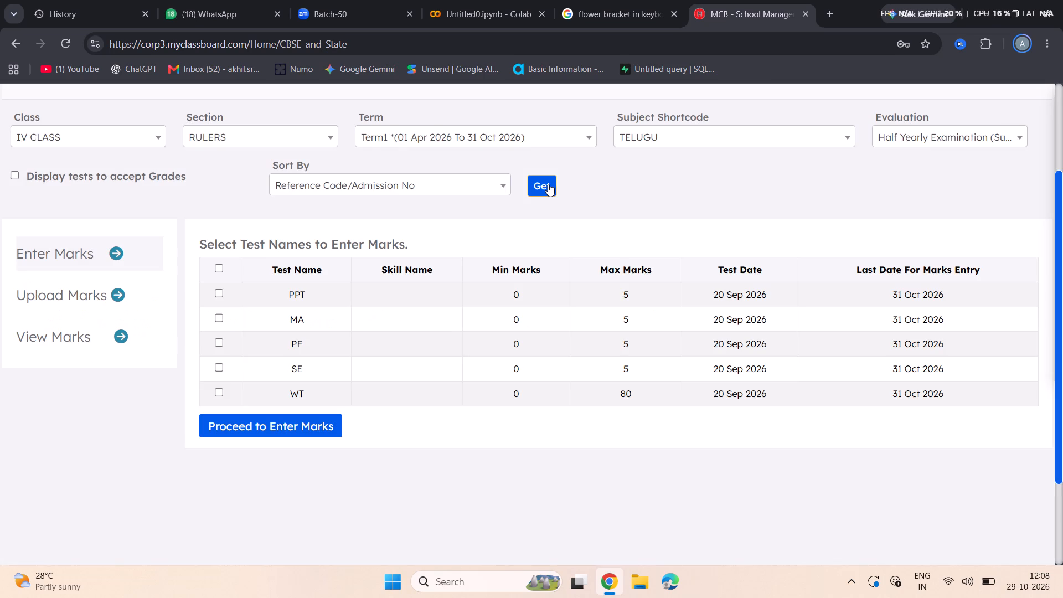
left_click(216, 262)
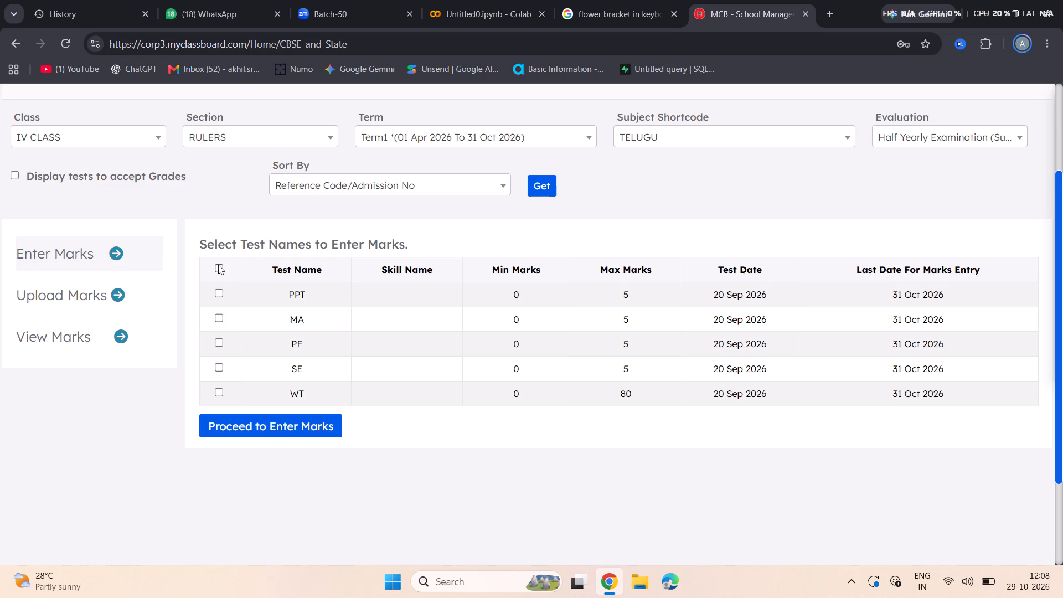
left_click(221, 264)
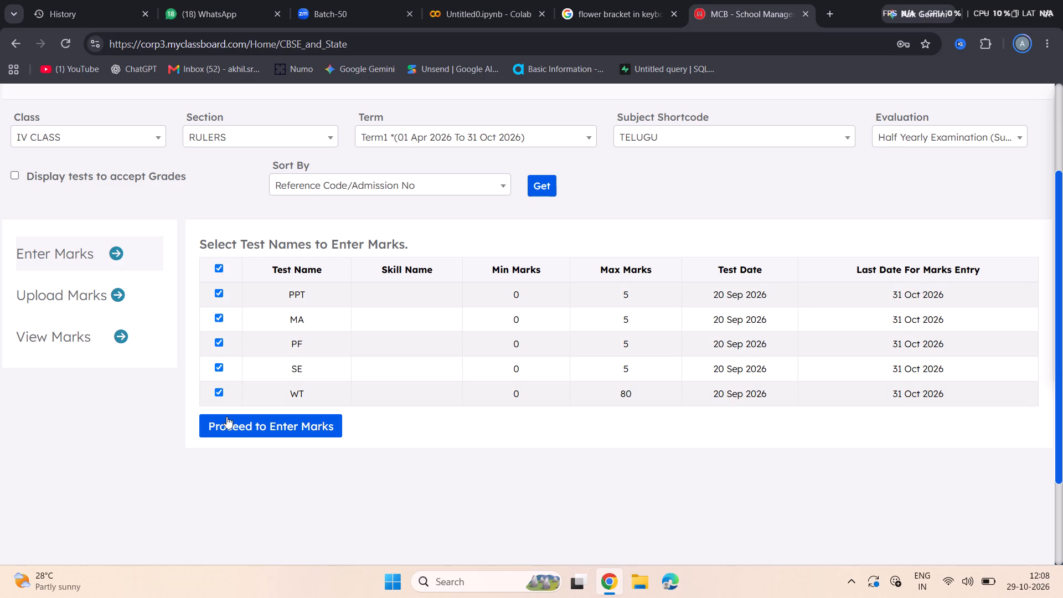
left_click(226, 419)
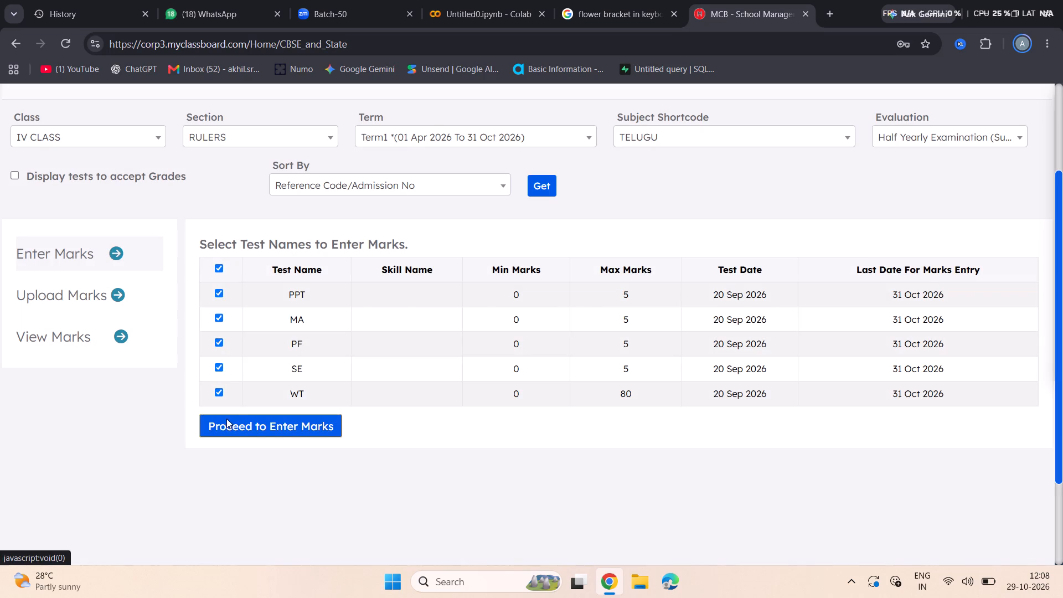
Examine the saved marks in the reloaded RULERS Telugu table for the students at S.No 23 to 30.
scroll(226, 419, "right", 1)
scroll(226, 419, "up", 1)
scroll(226, 419, "down", 2)
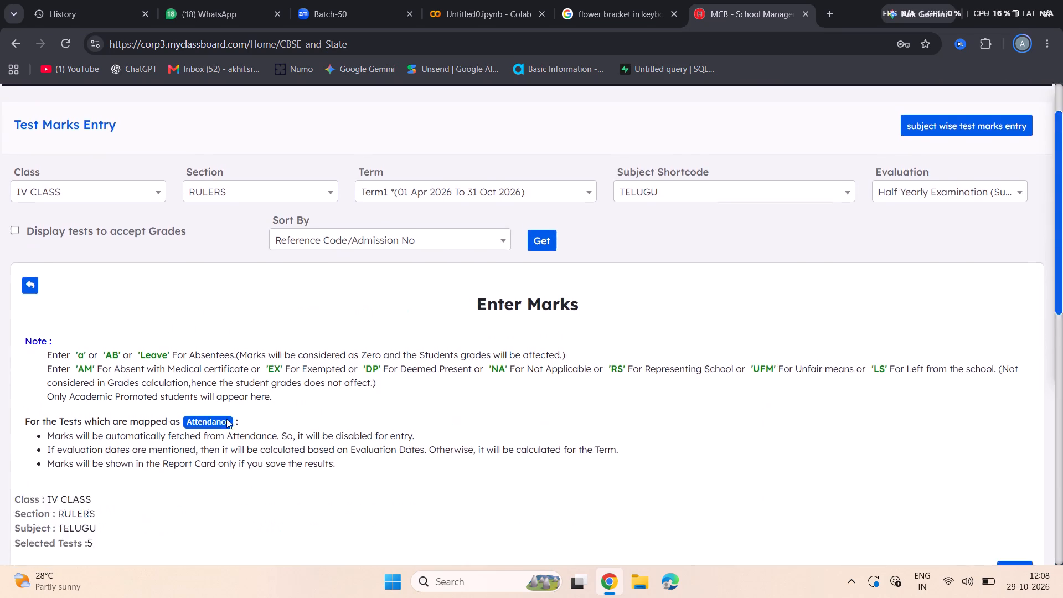
scroll(226, 419, "down", 5)
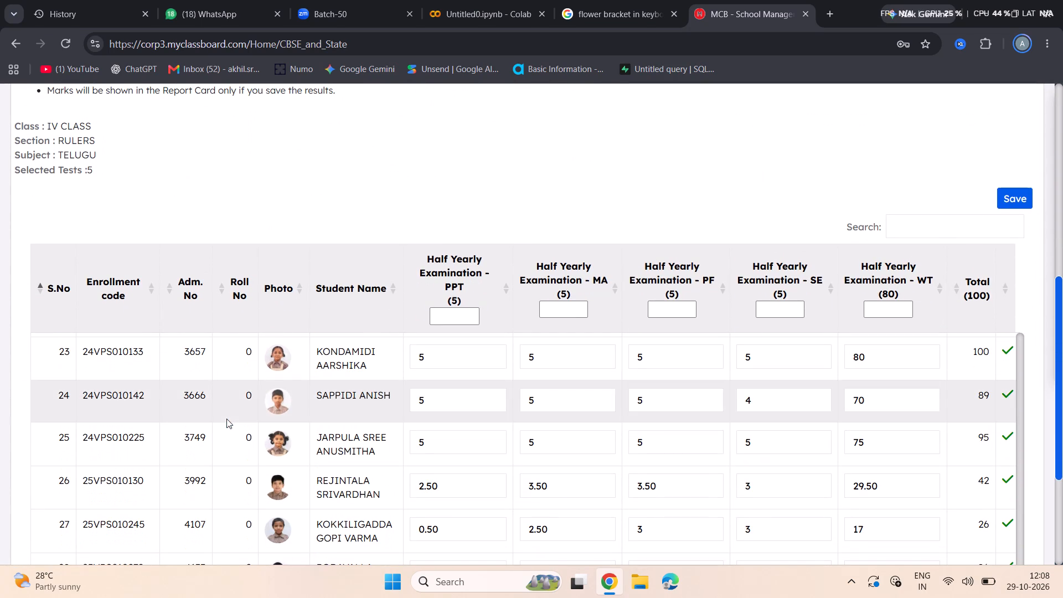
scroll(220, 114, "down", 1)
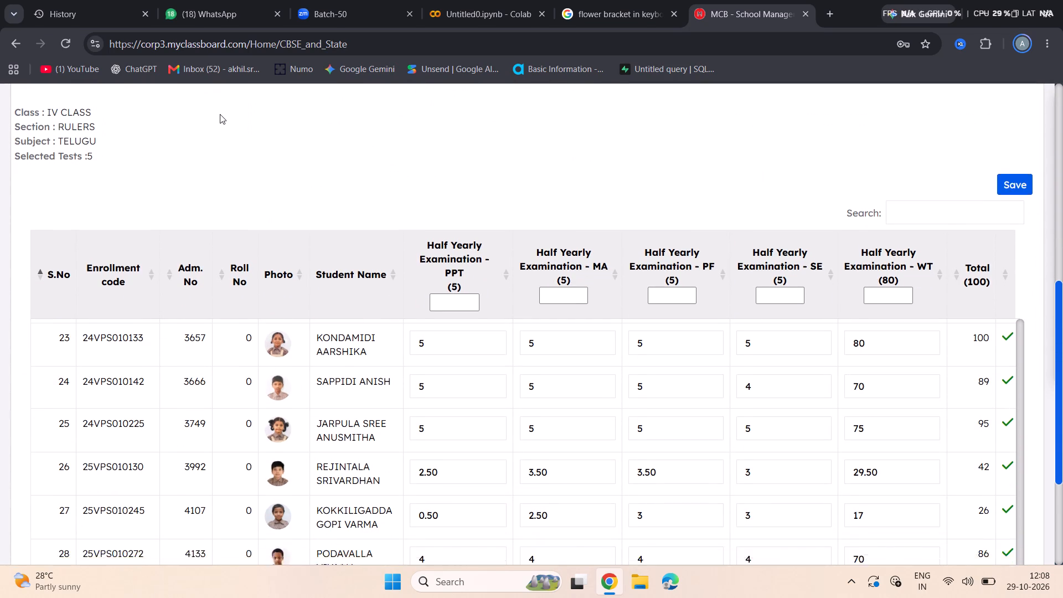
scroll(220, 114, "down", 2)
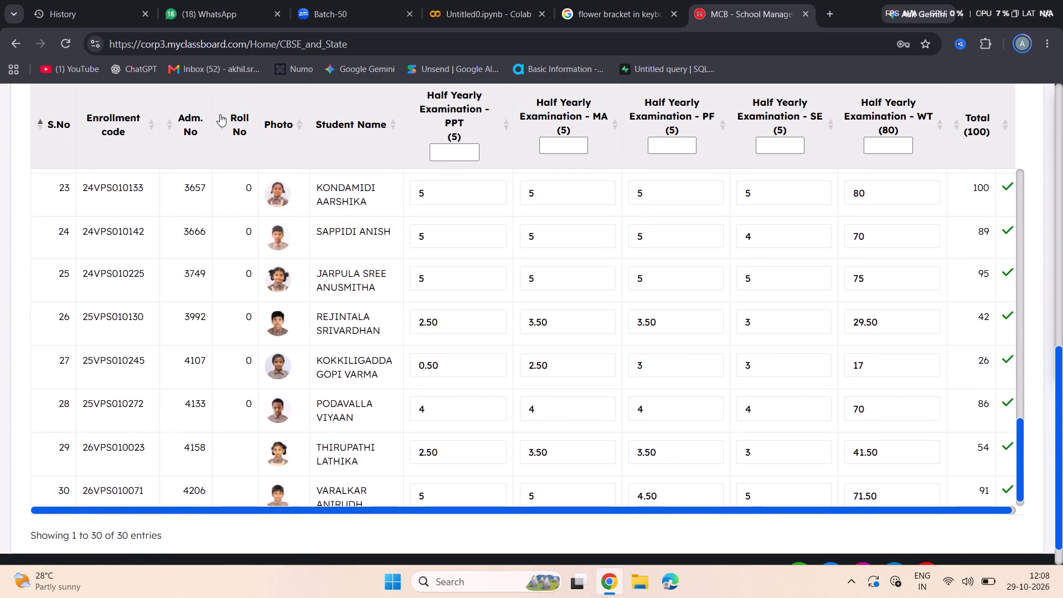
Set the SE mark to 4.5 for the student at S.No 3.
scroll(598, 247, "up", 1)
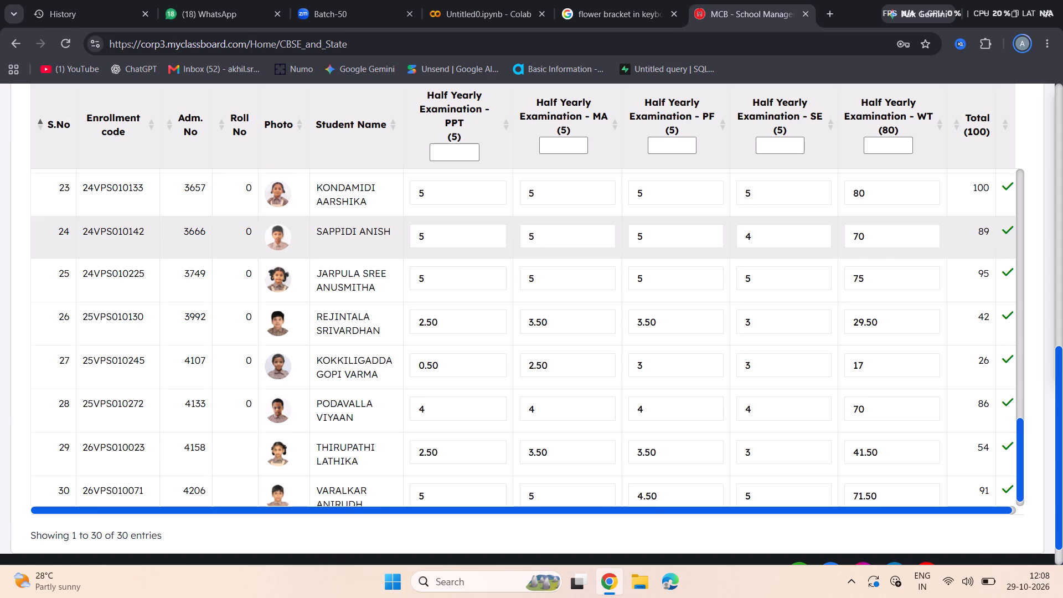
scroll(598, 247, "up", 7)
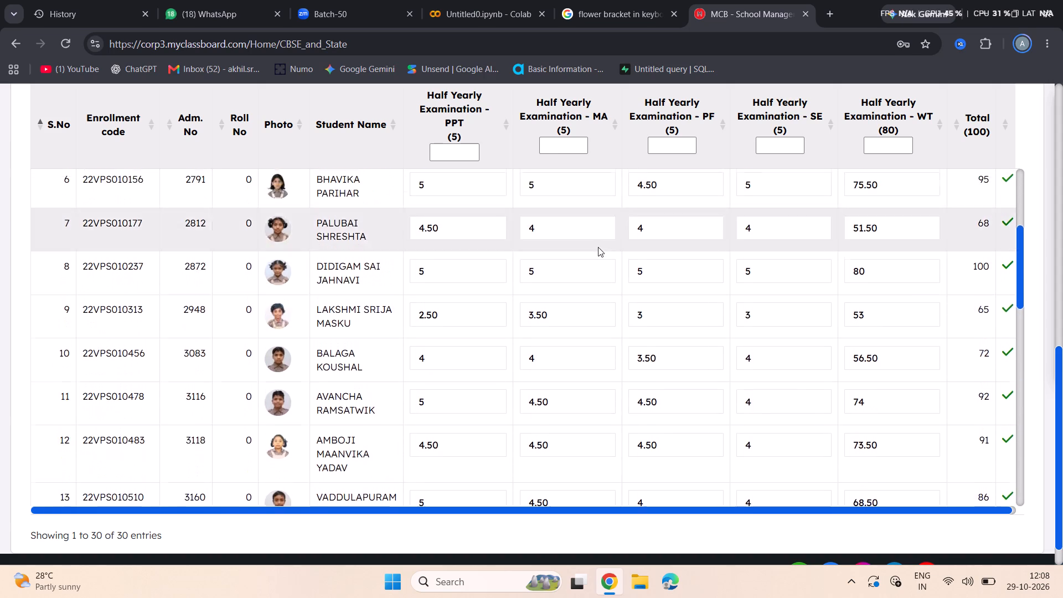
scroll(598, 247, "up", 1)
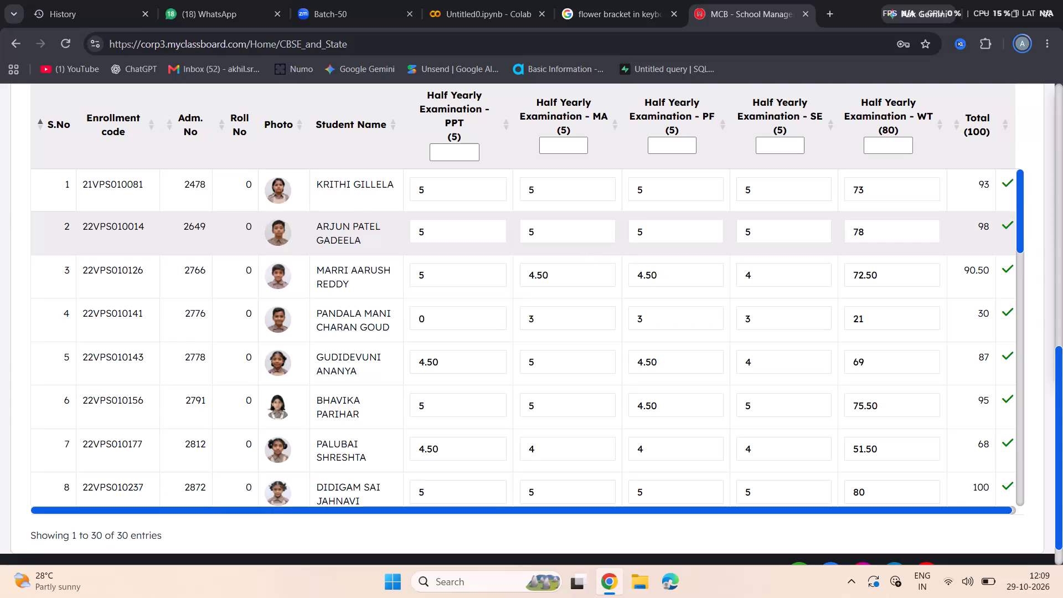
left_click(751, 274)
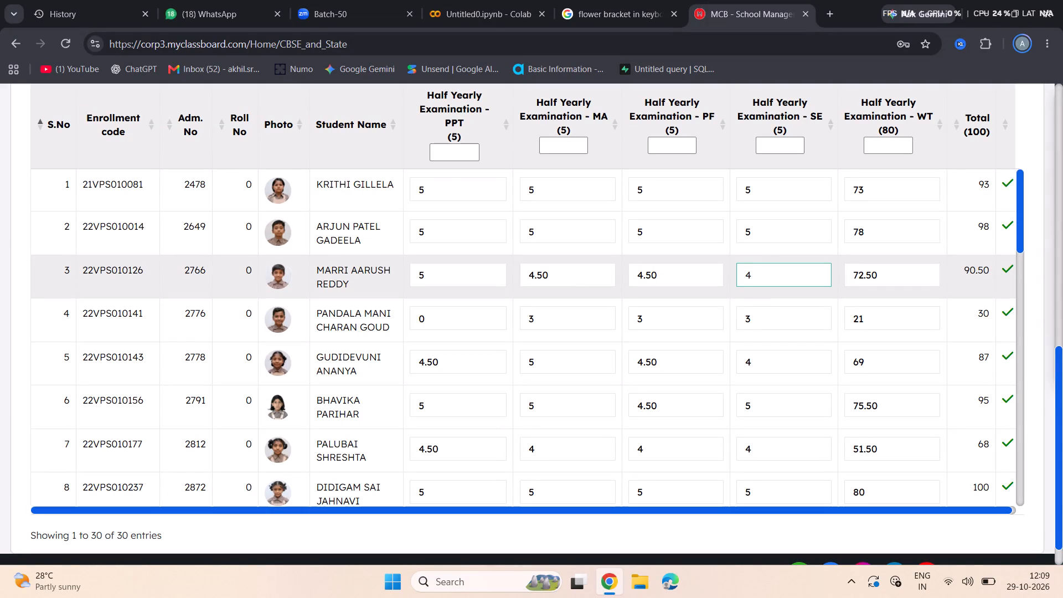
type(".5")
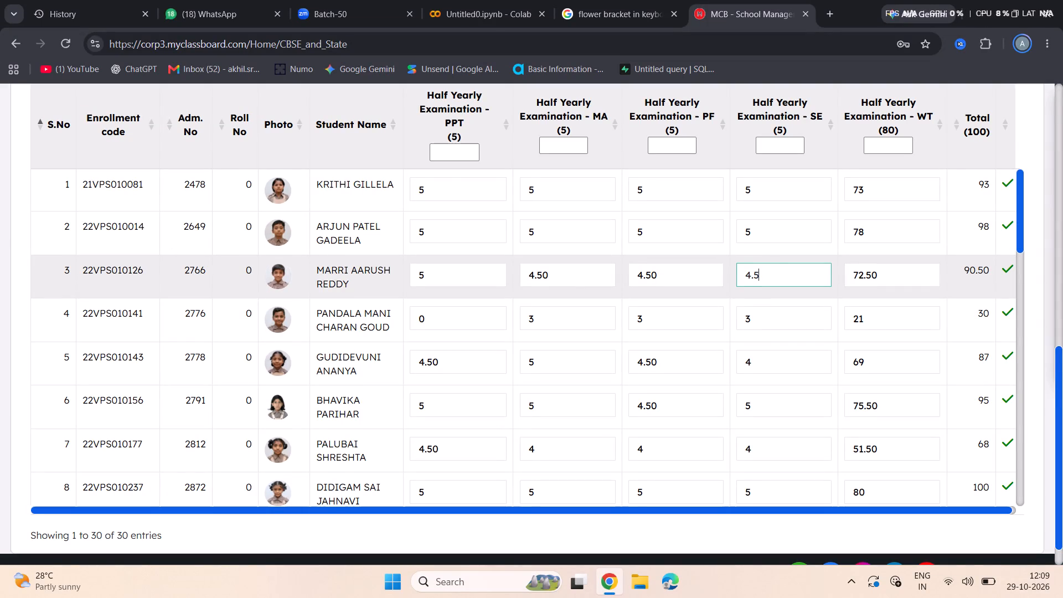
Examine the PPT, MA, PF, SE and WT marks in the RULERS Telugu table for the students down to S.No 30.
scroll(771, 256, "right", 1)
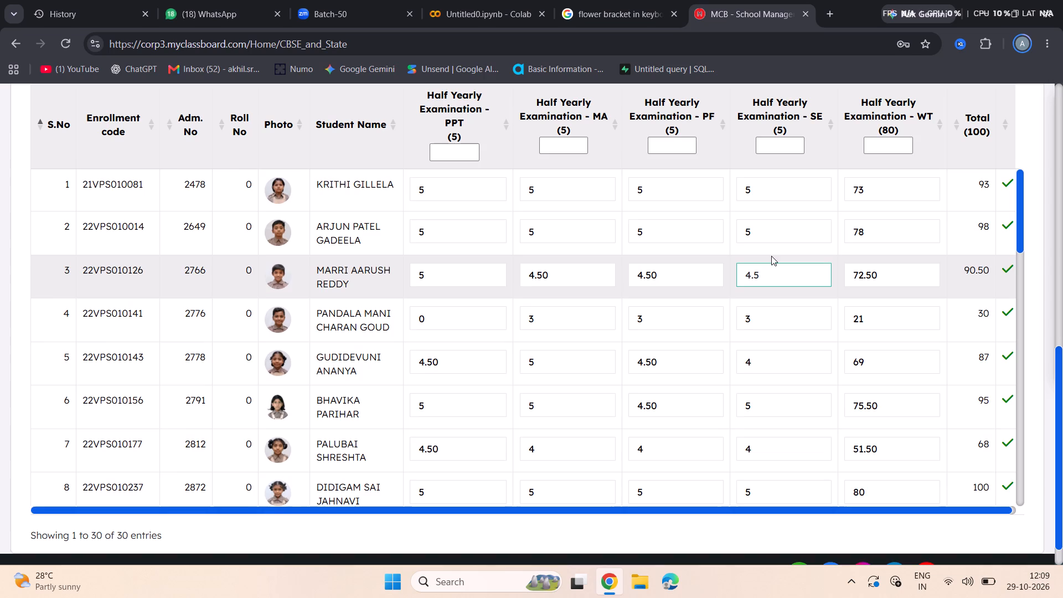
scroll(771, 256, "up", 1)
scroll(771, 256, "down", 3)
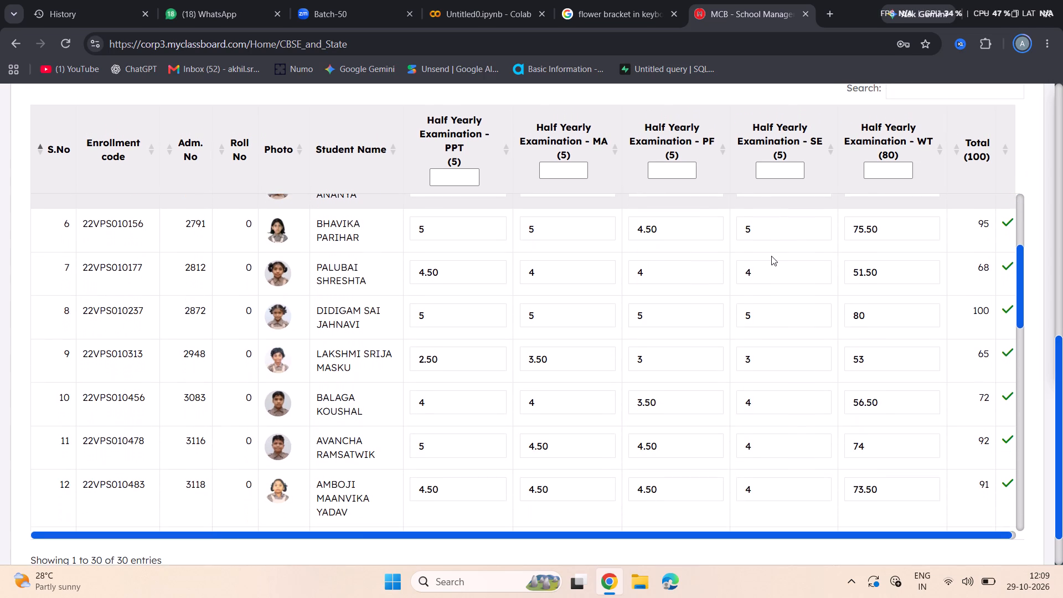
scroll(771, 256, "down", 1)
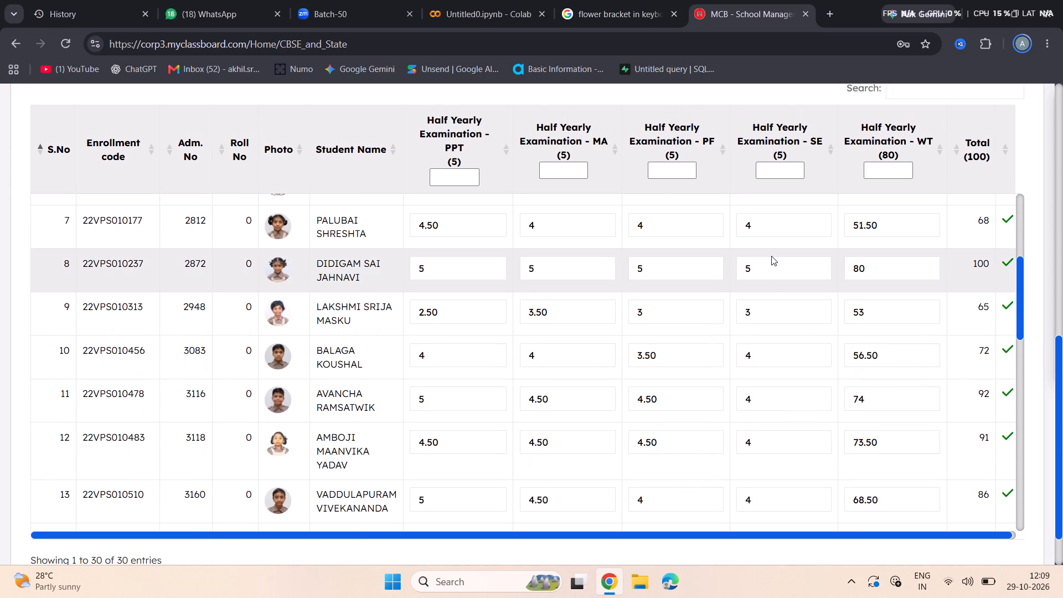
scroll(771, 256, "down", 2)
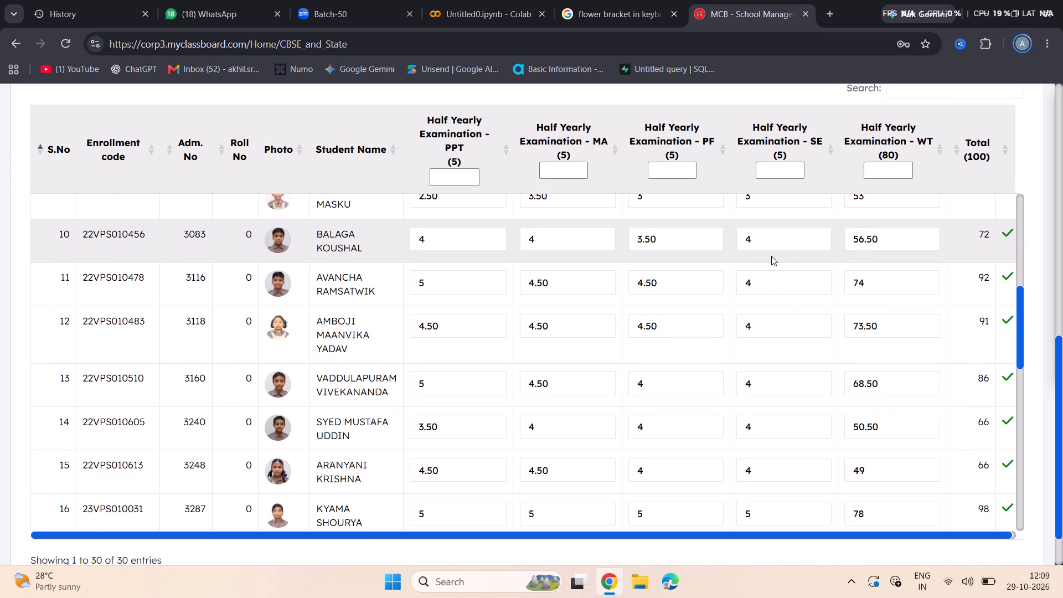
scroll(771, 256, "down", 1)
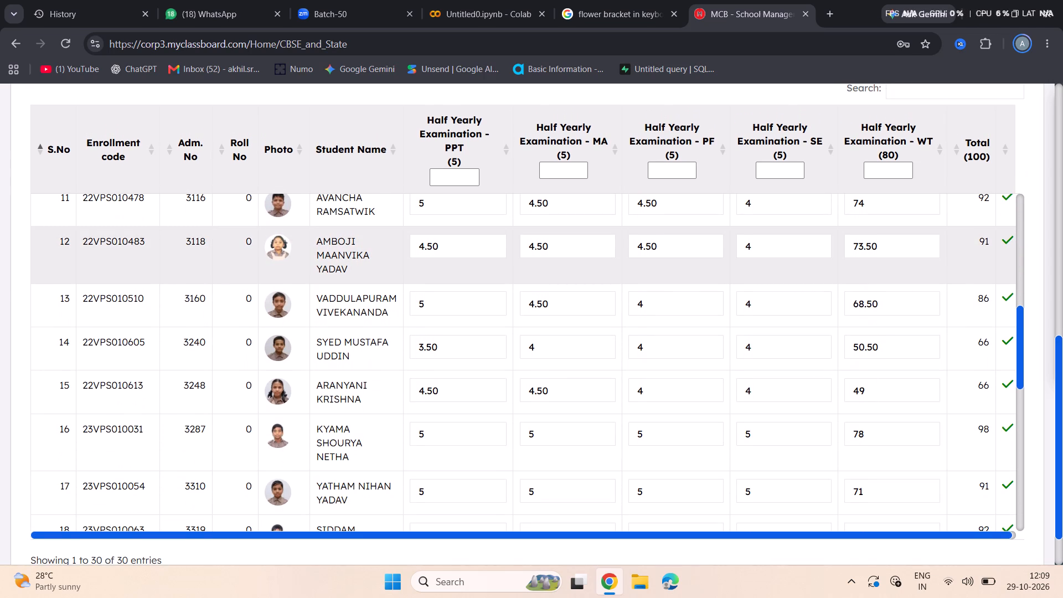
scroll(771, 256, "down", 1)
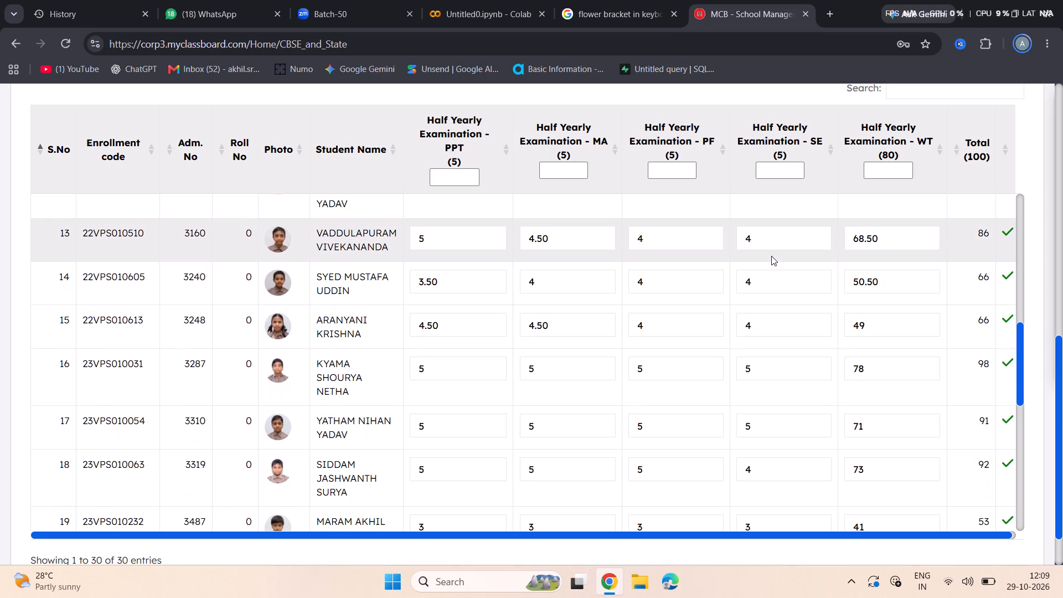
scroll(771, 256, "down", 1)
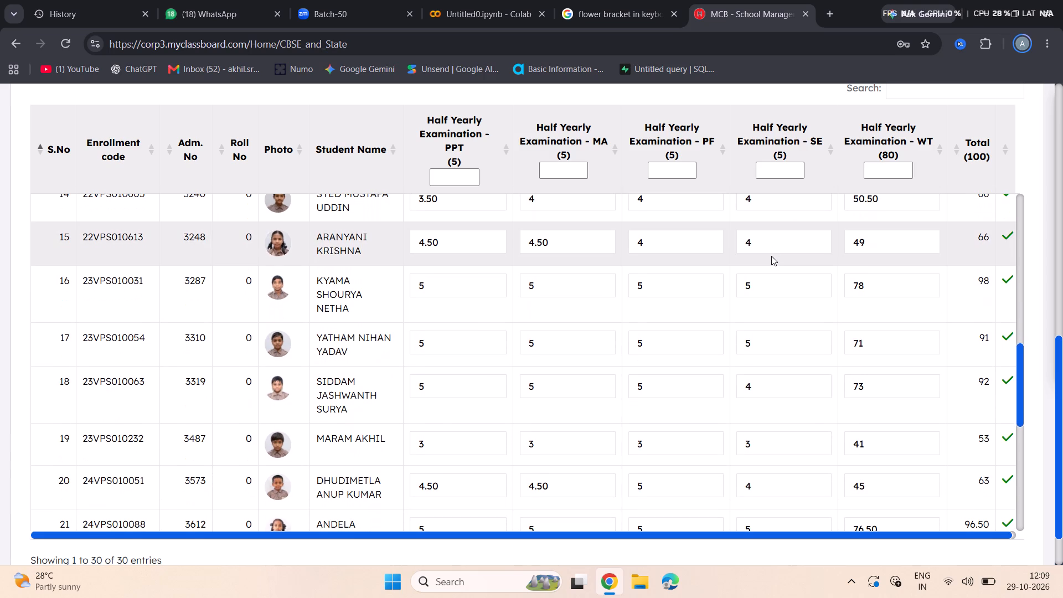
scroll(771, 256, "down", 1)
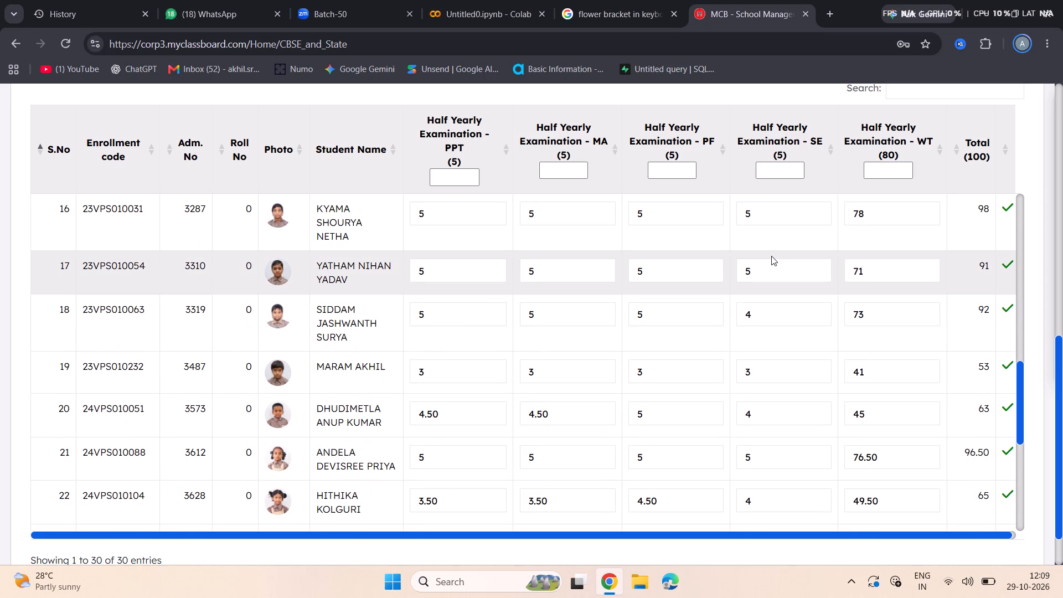
scroll(771, 256, "down", 1)
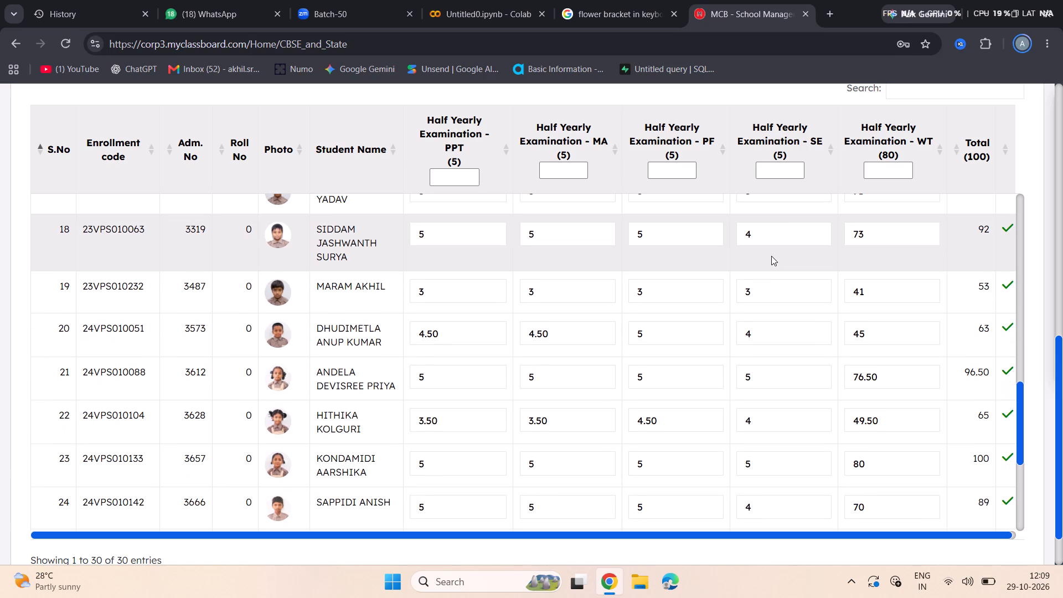
scroll(771, 256, "down", 1)
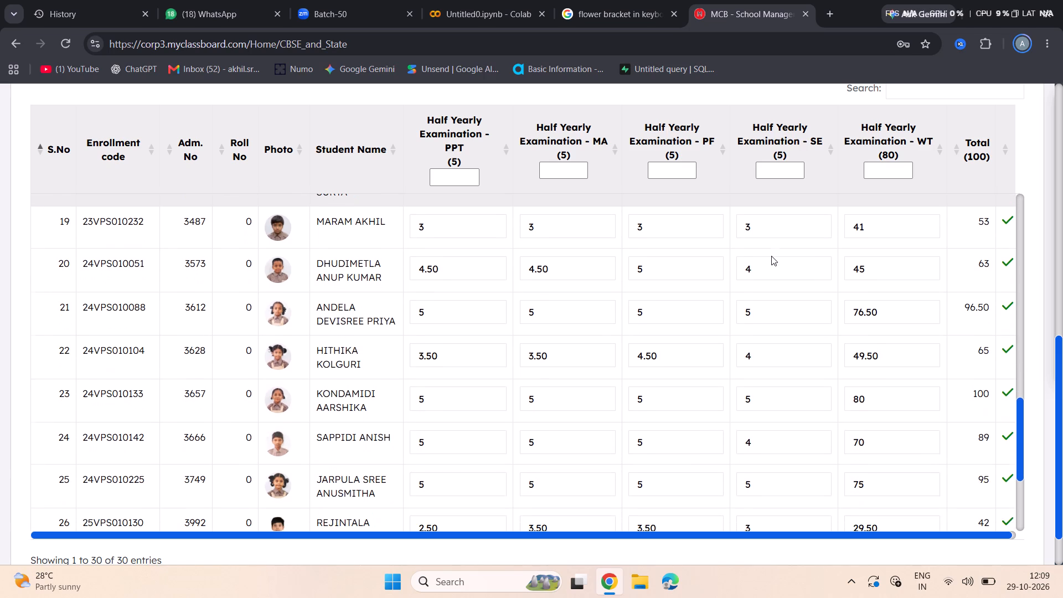
scroll(771, 256, "down", 2)
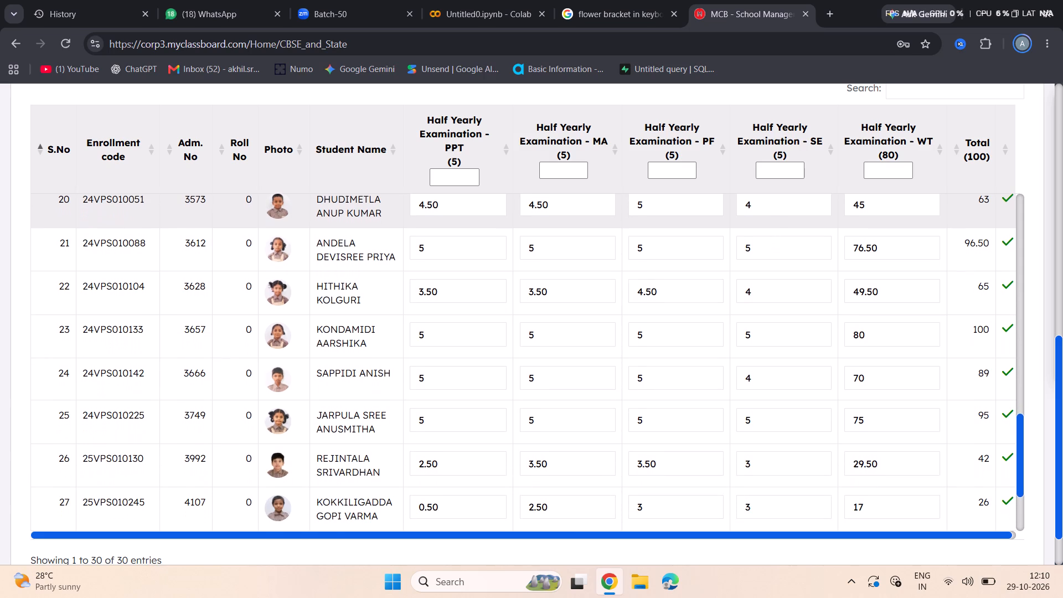
scroll(771, 256, "down", 1)
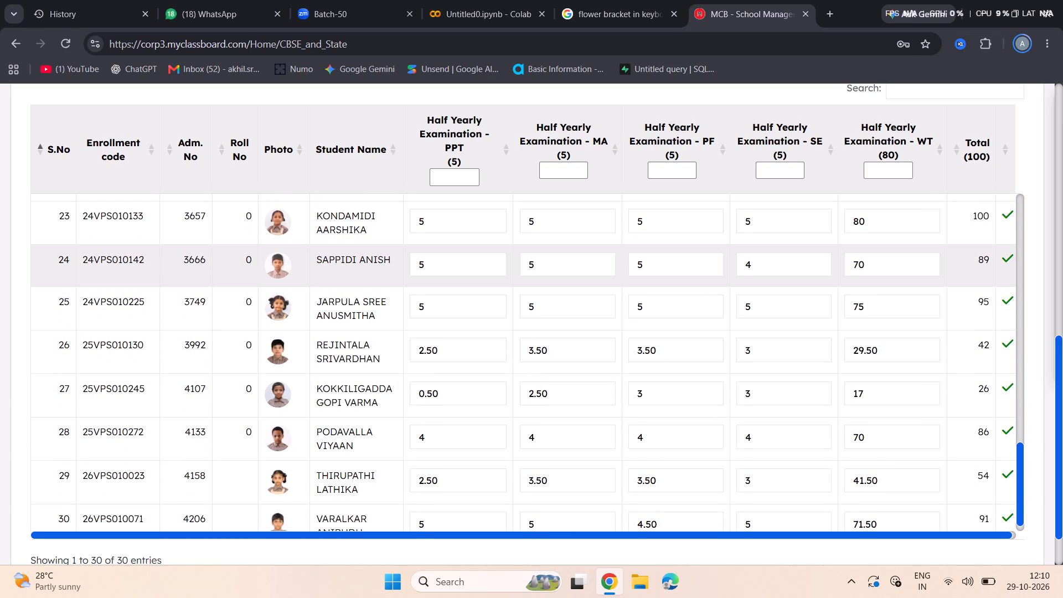
scroll(771, 256, "down", 1)
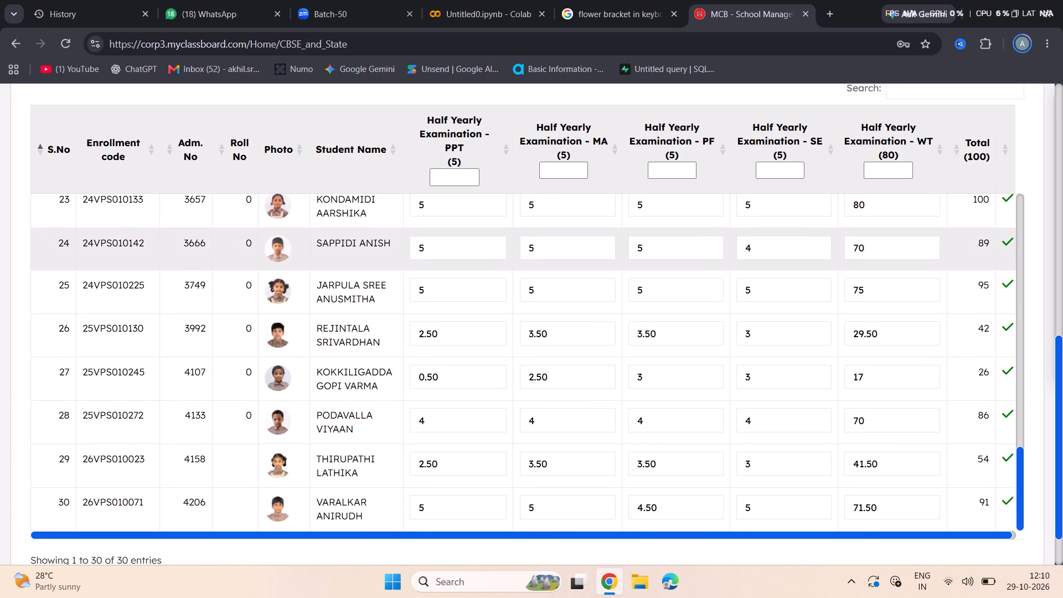
scroll(771, 256, "down", 1)
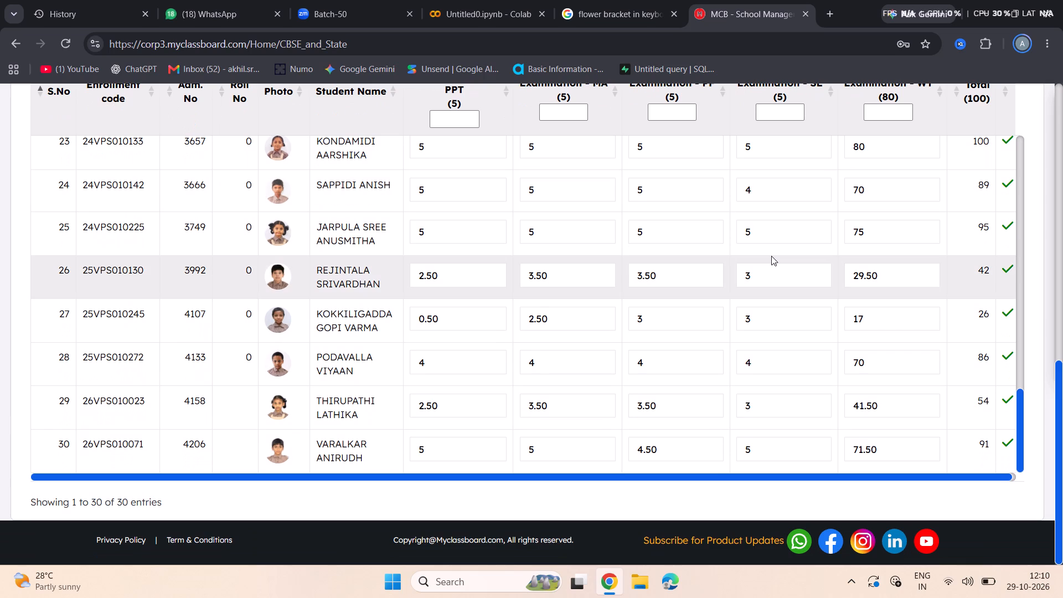
Save the corrected Half Yearly Examination Telugu marks for the RULERS section.
scroll(771, 256, "up", 9)
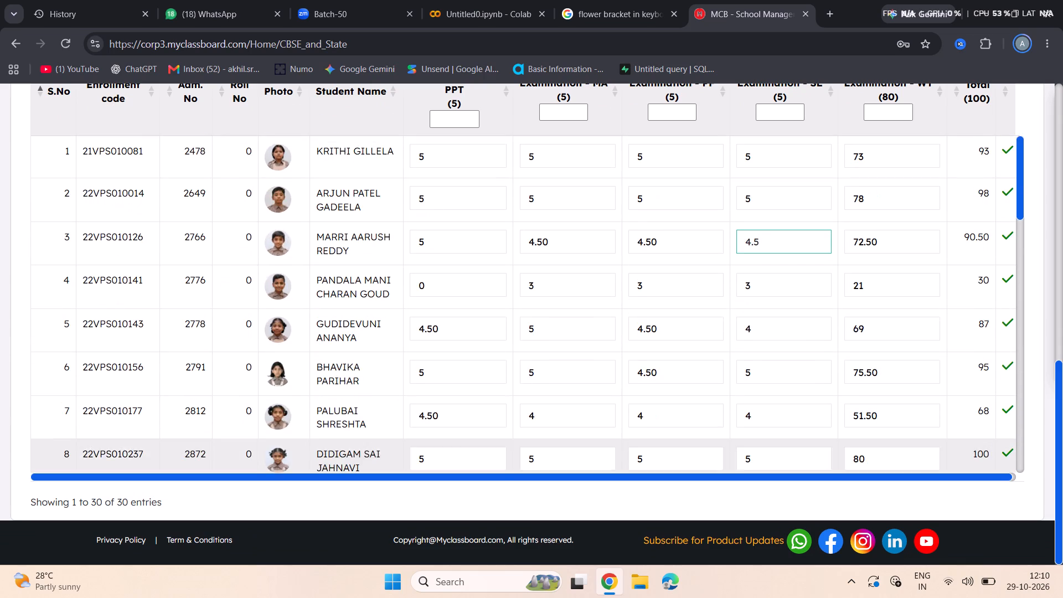
scroll(771, 256, "up", 4)
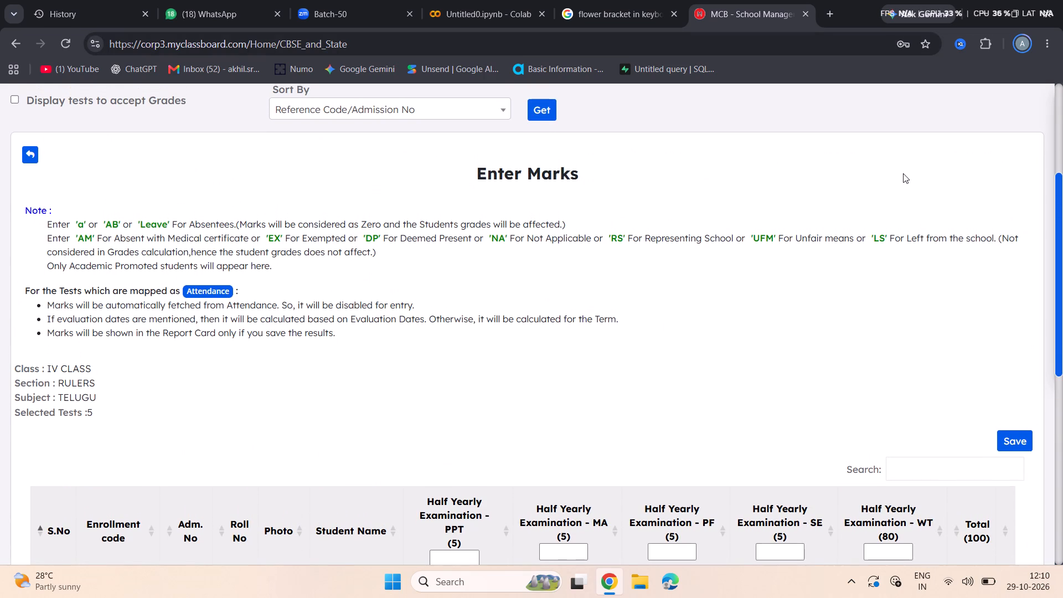
left_click(1013, 435)
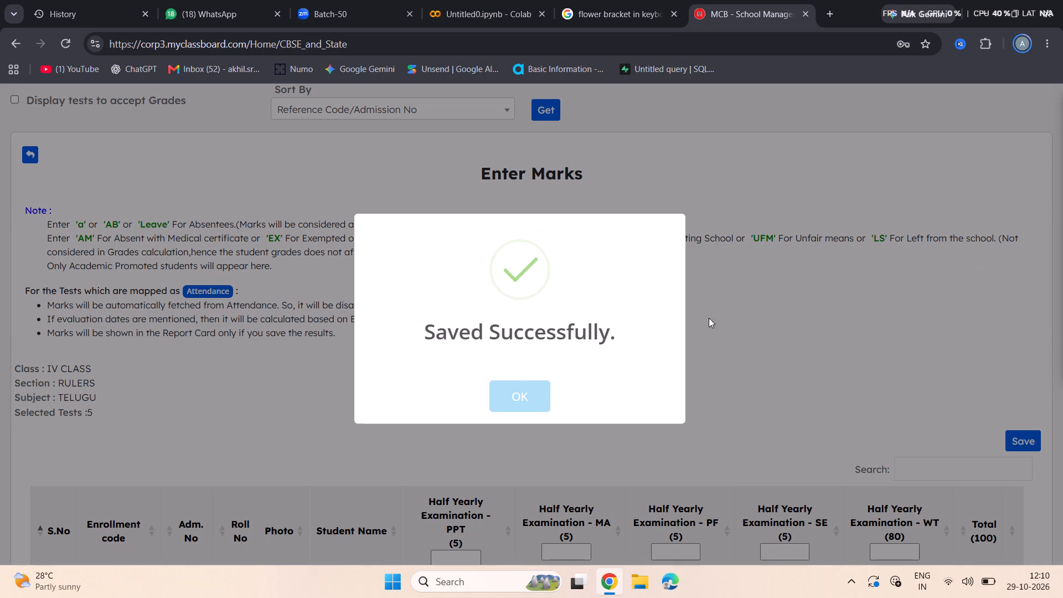
left_click(520, 385)
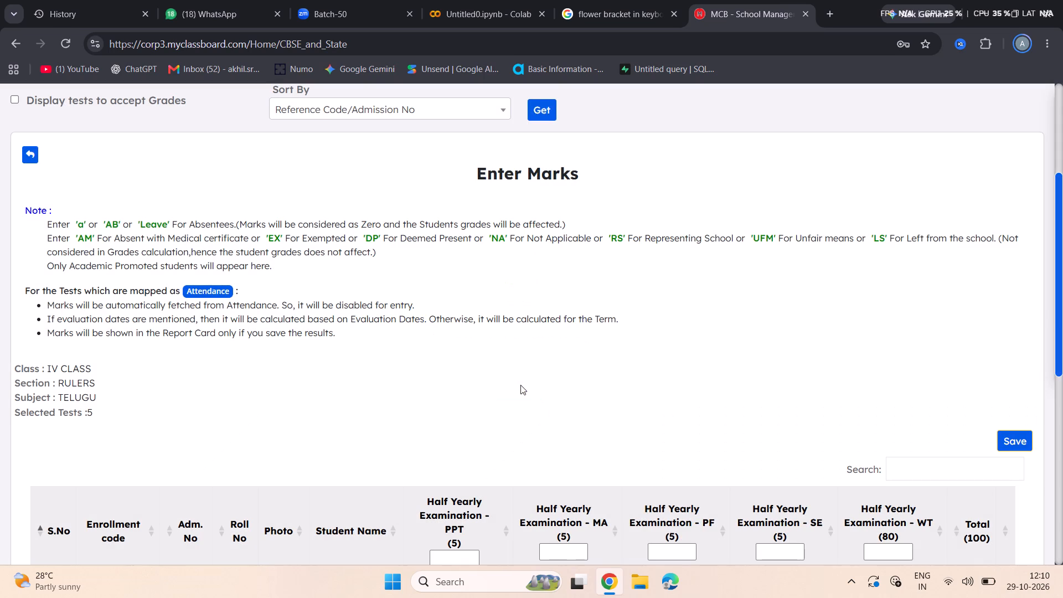
Bookmark the Test Marks Entry page in the Bookmarks bar folder under the name MCB - School Management System.
scroll(525, 307, "down", 2)
scroll(525, 307, "up", 6)
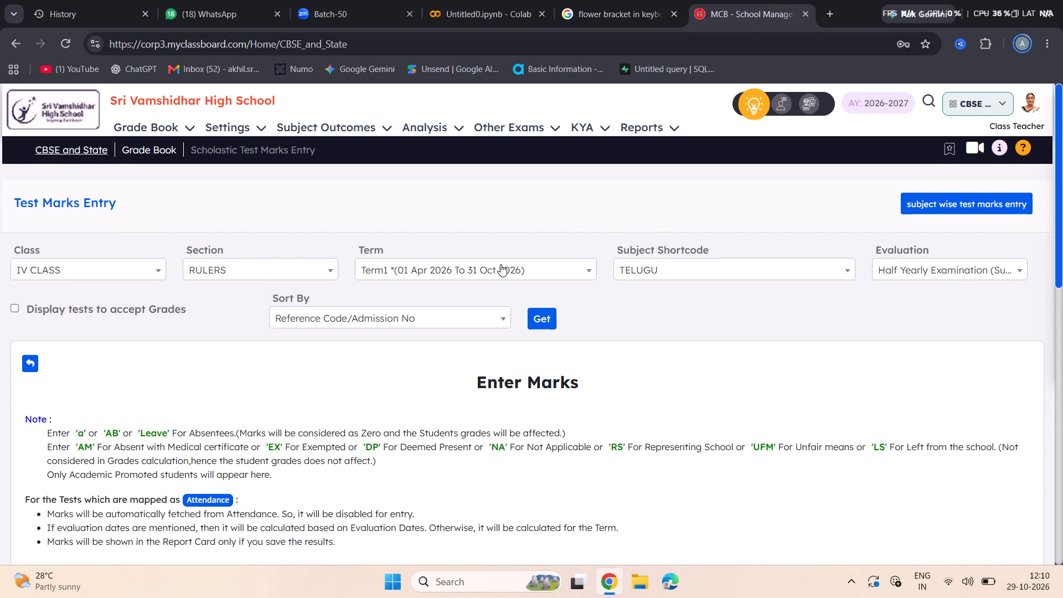
left_click(924, 42)
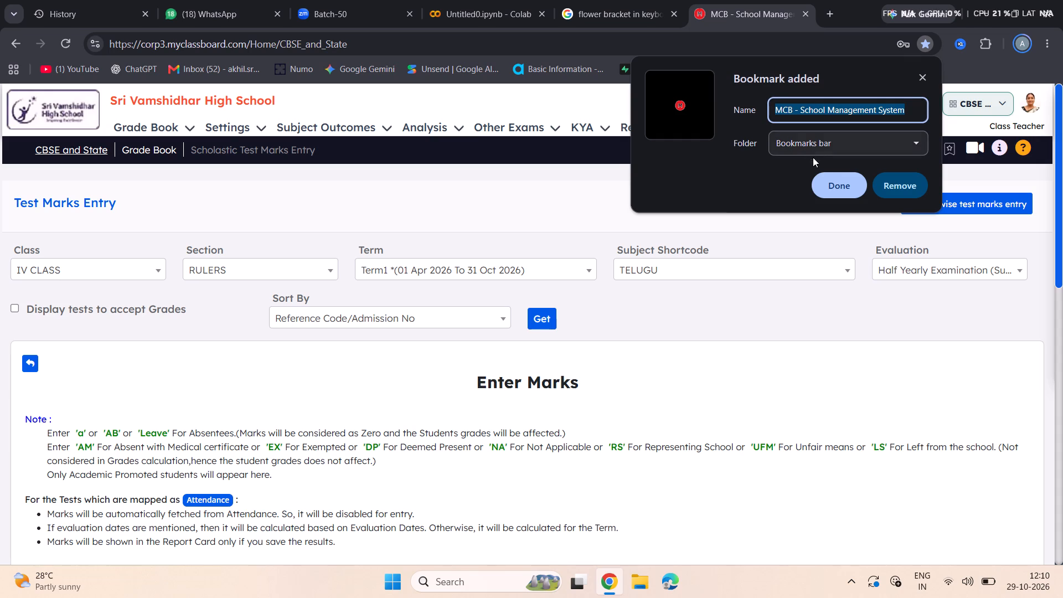
left_click(829, 189)
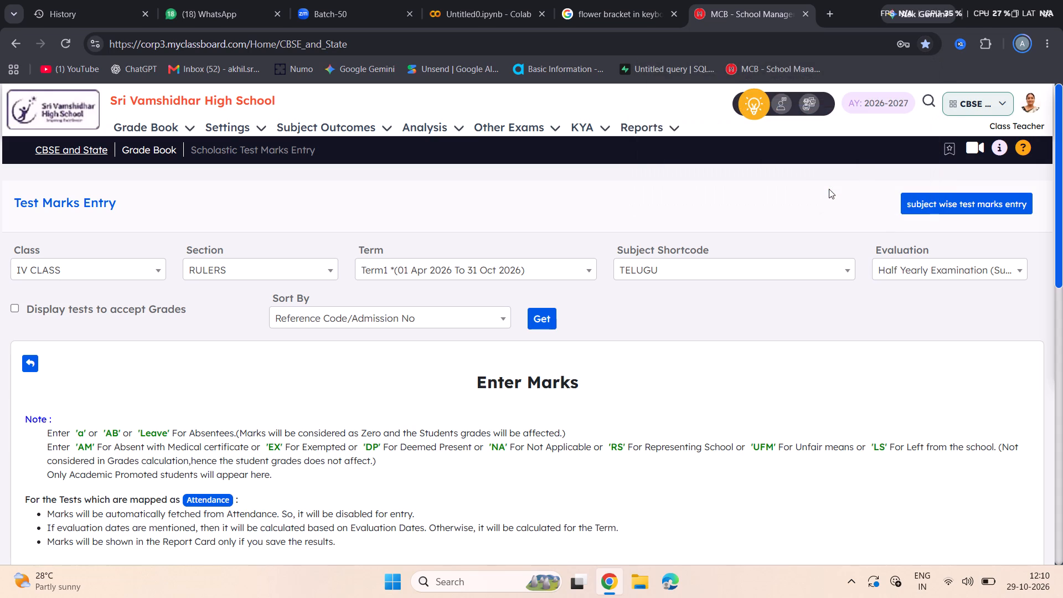
Close the browser window containing the grade book.
left_click(1050, 13)
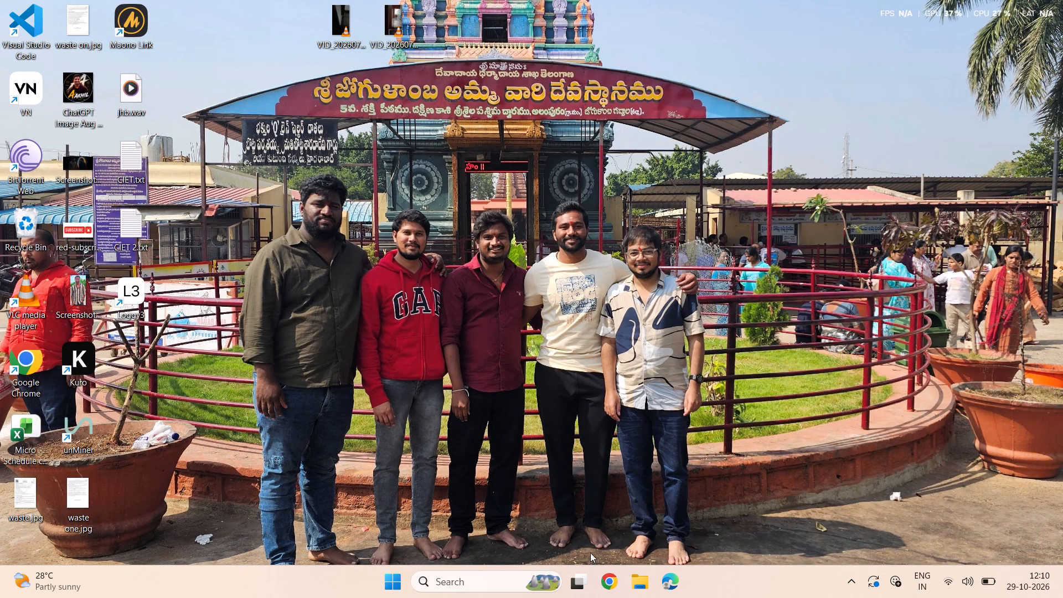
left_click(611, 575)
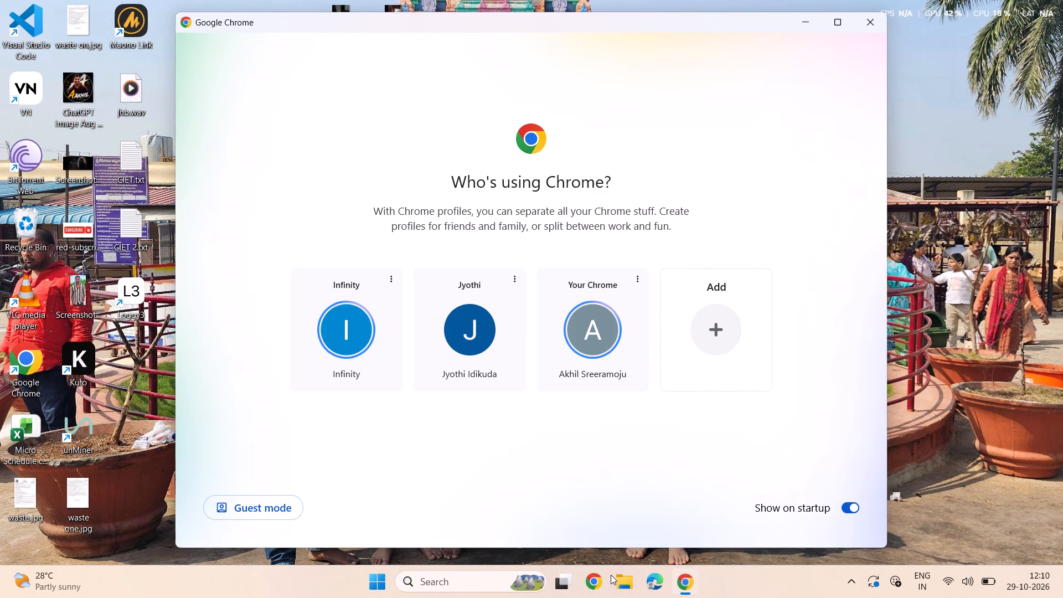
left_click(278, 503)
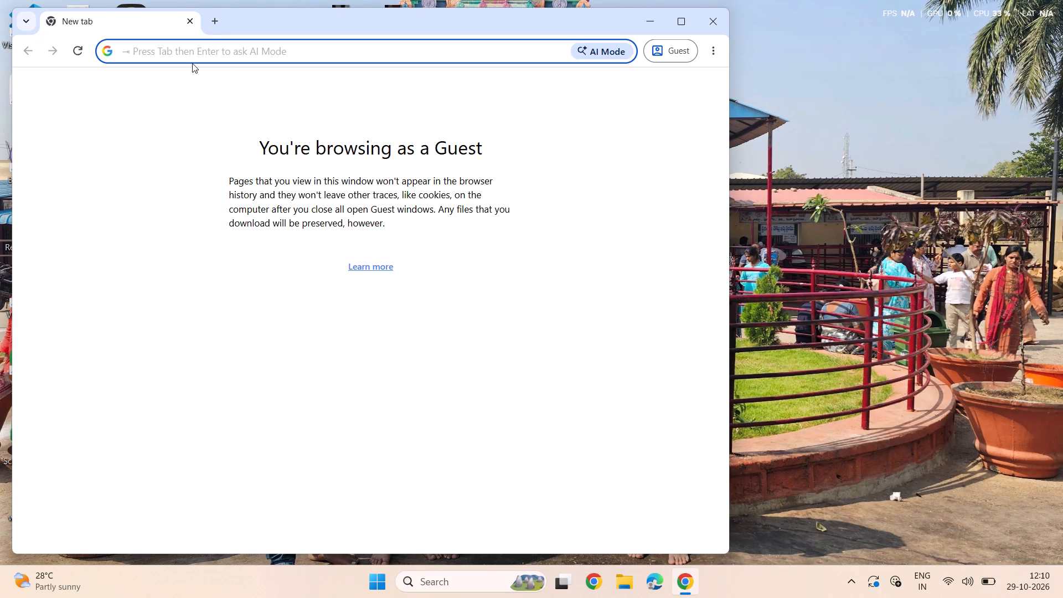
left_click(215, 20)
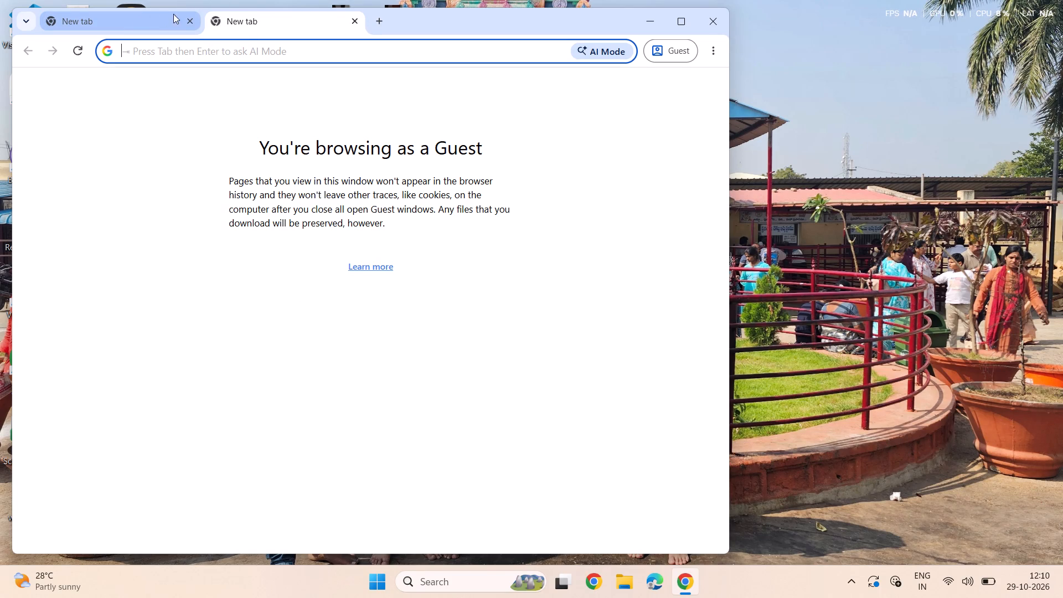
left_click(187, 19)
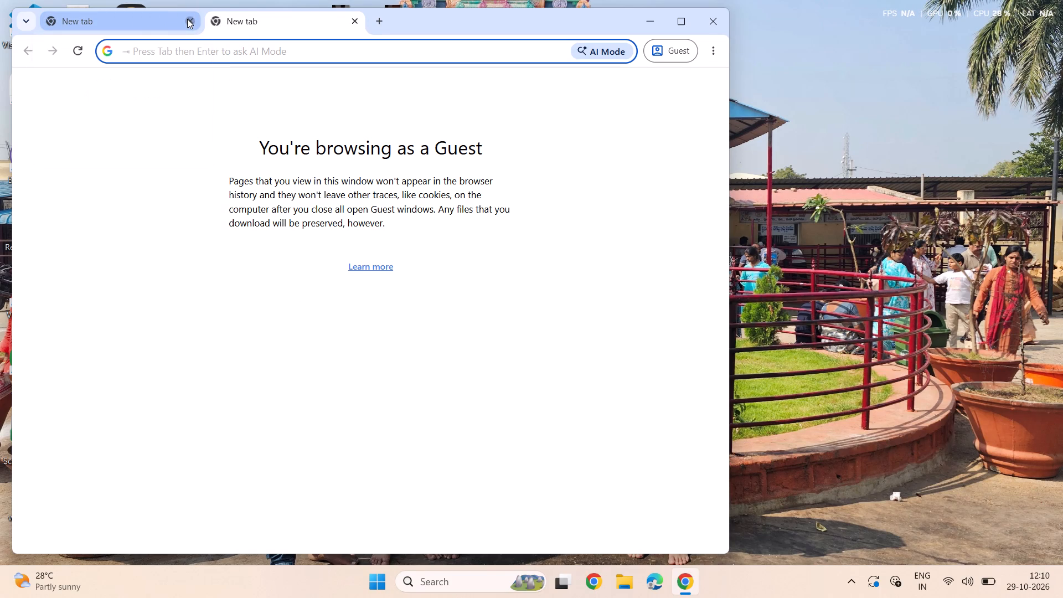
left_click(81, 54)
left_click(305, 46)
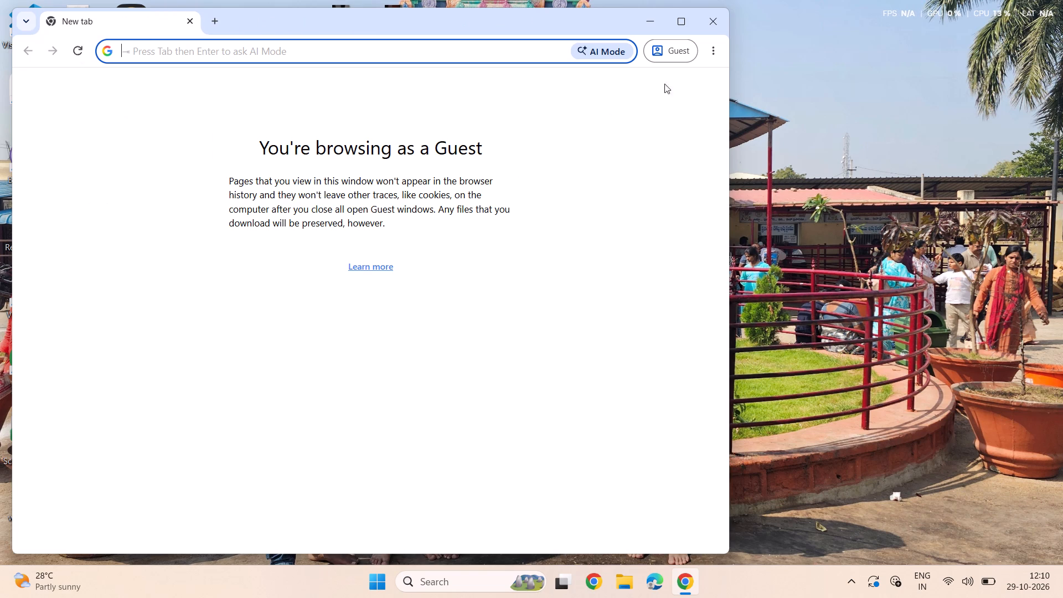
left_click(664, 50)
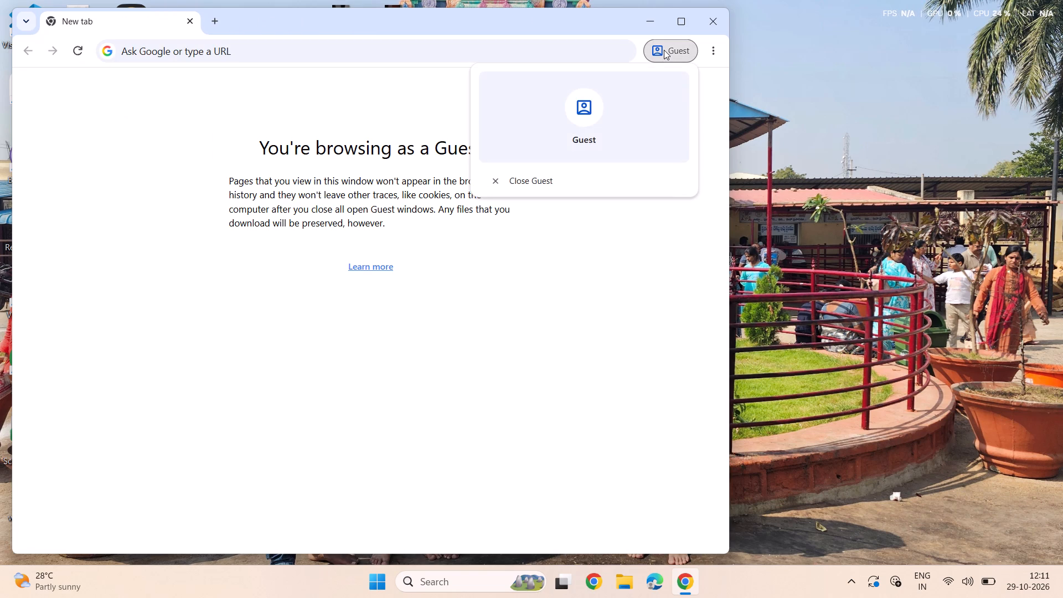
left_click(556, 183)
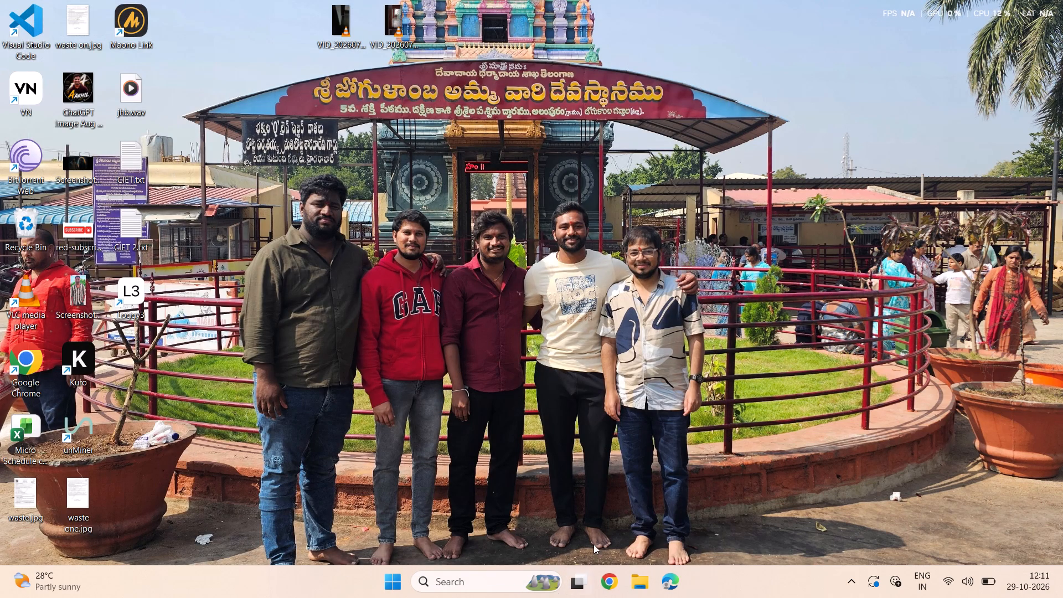
Start Chrome again and open a Guest mode window.
left_click(617, 586)
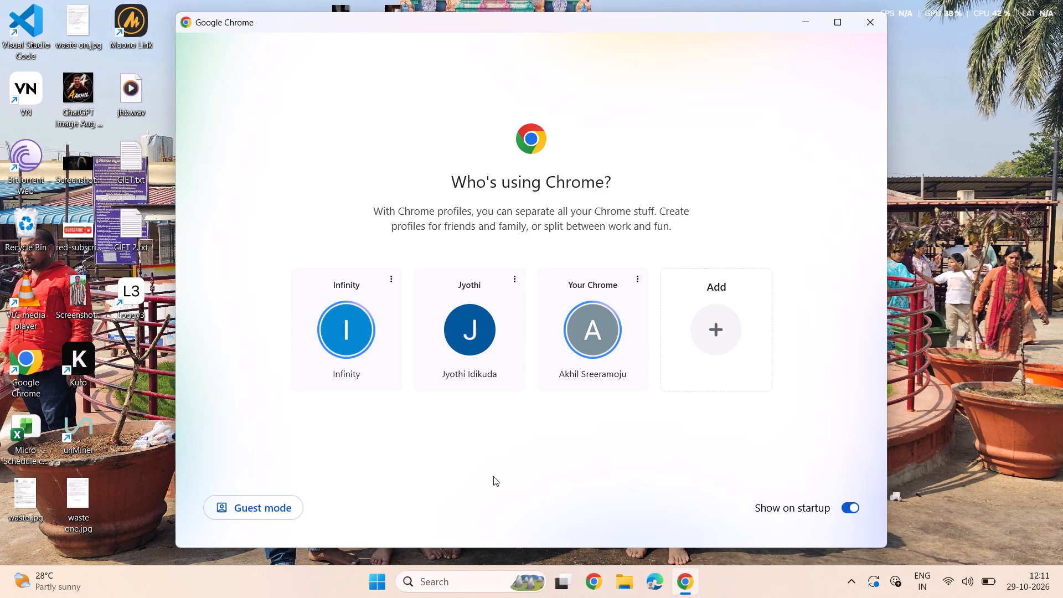
left_click(256, 509)
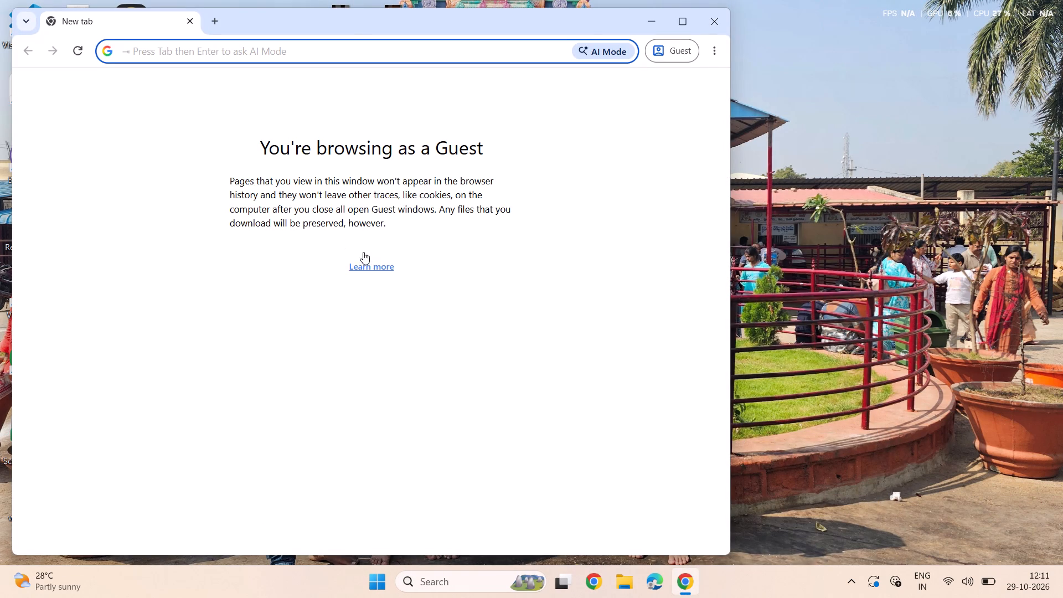
Open the Google Chrome Help article that explains browsing as a guest.
left_click(371, 269)
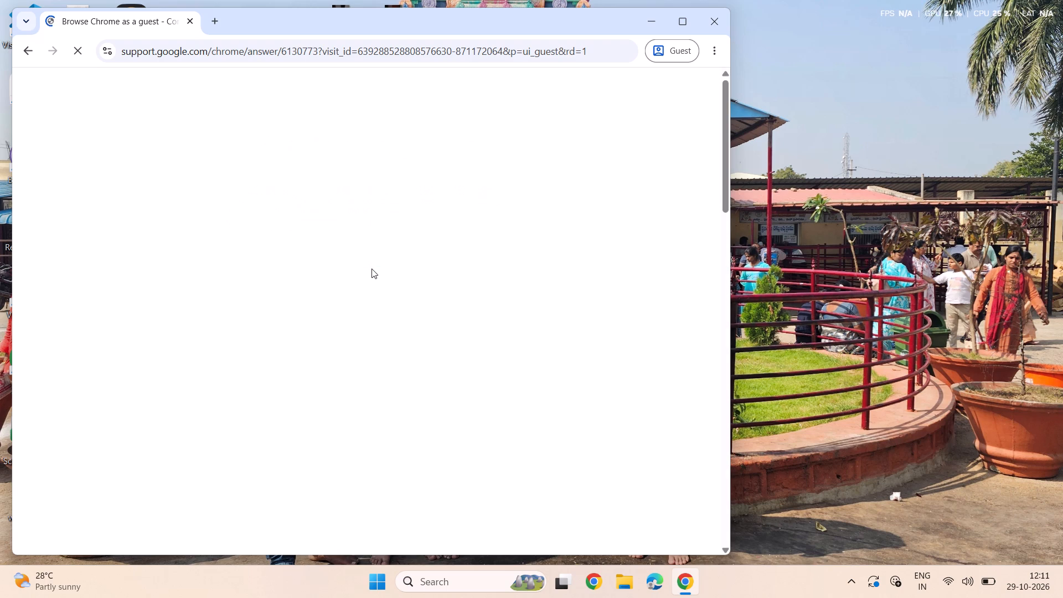
left_click_drag(371, 269, 401, 197)
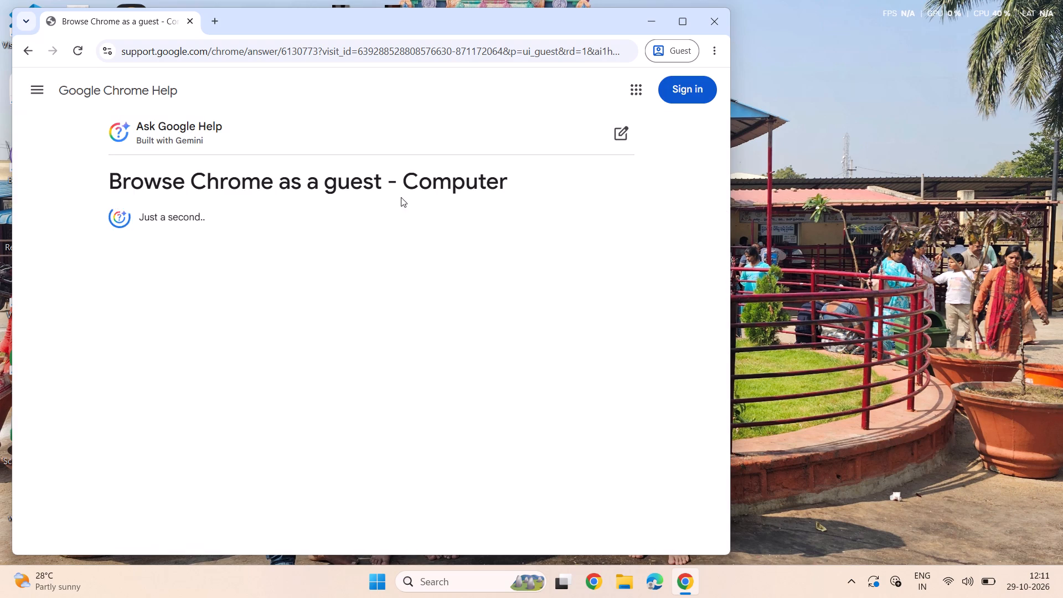
left_click_drag(401, 197, 156, 88)
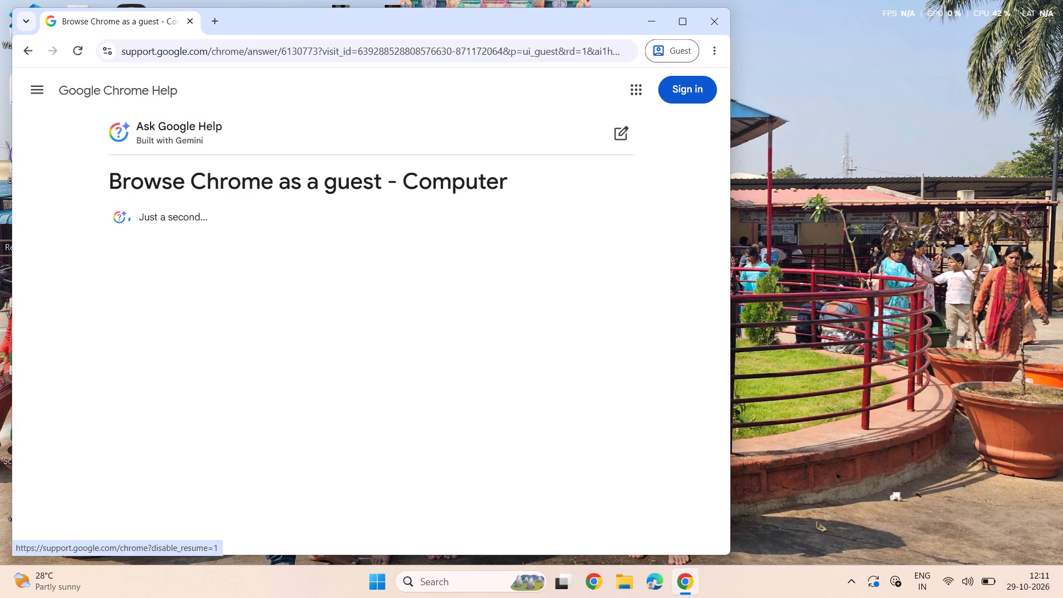
Close the guest window showing the Google Chrome Help article.
left_click(185, 19)
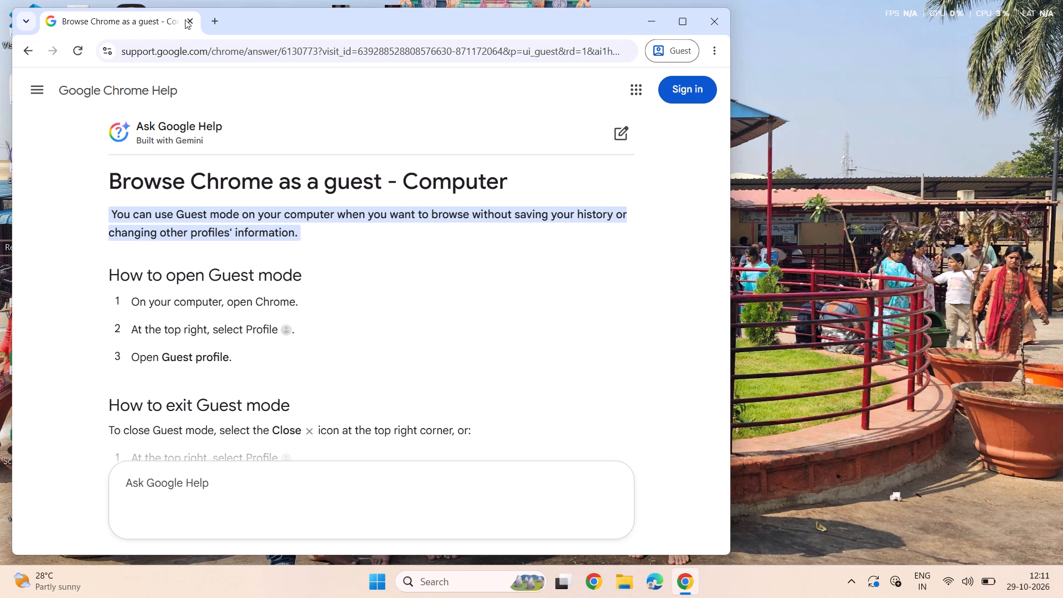
left_click(192, 20)
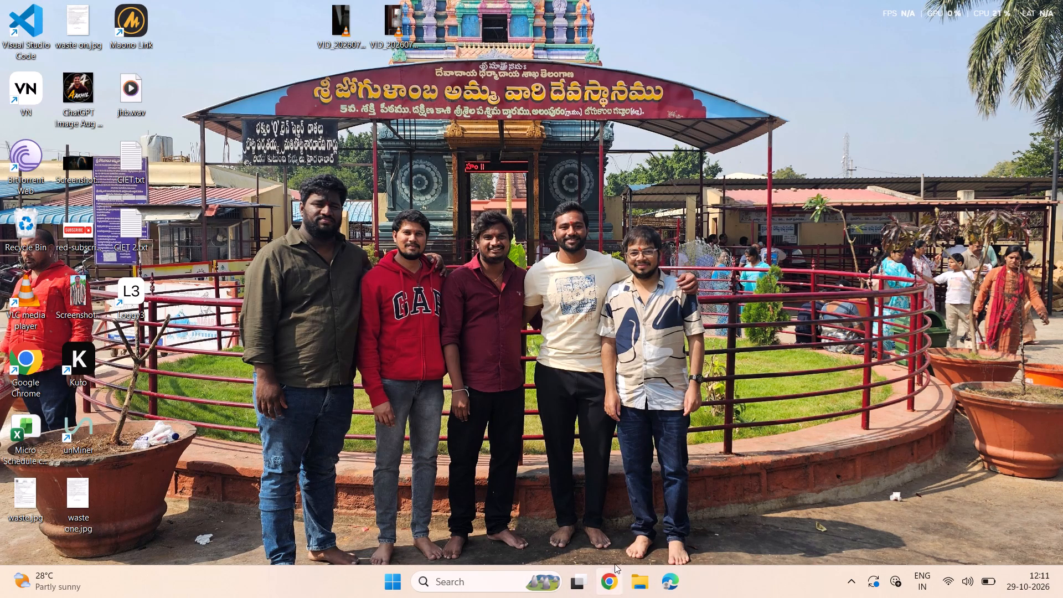
Start Chrome again, open a Guest mode window from the profile chooser and maximize it.
left_click(610, 581)
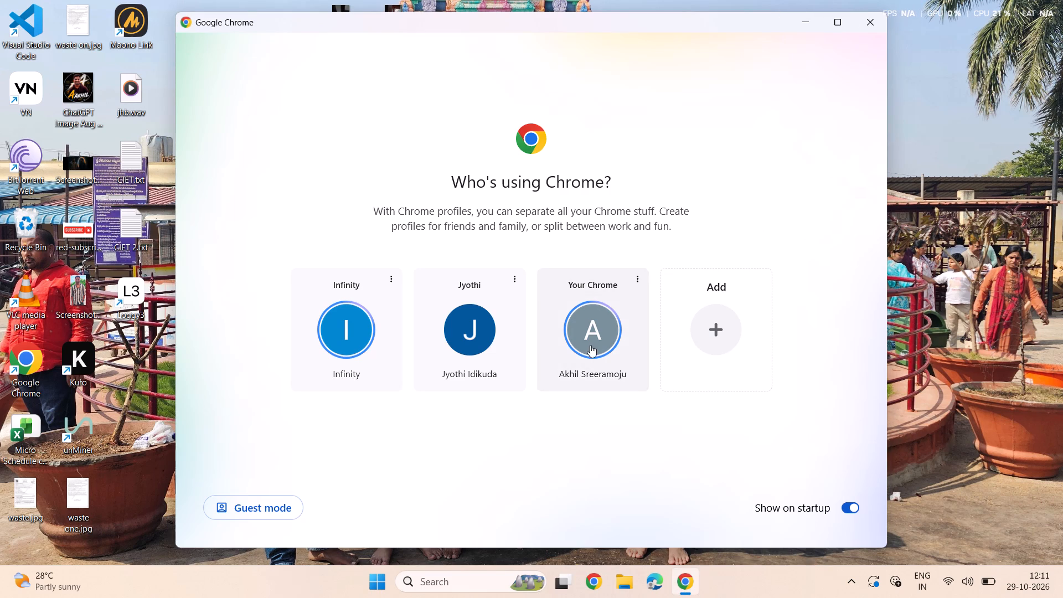
left_click(715, 326)
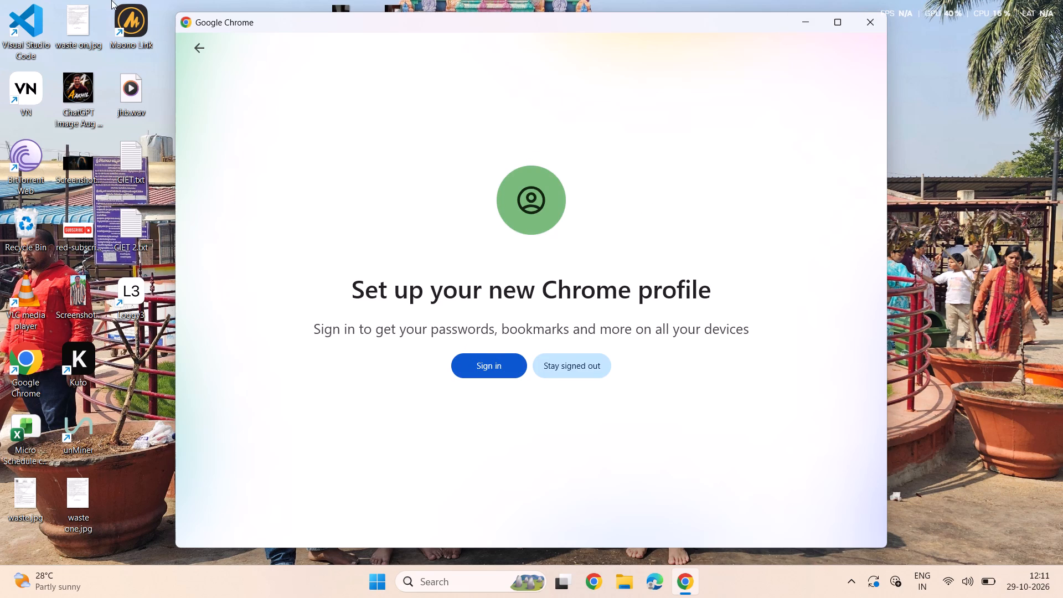
left_click(200, 49)
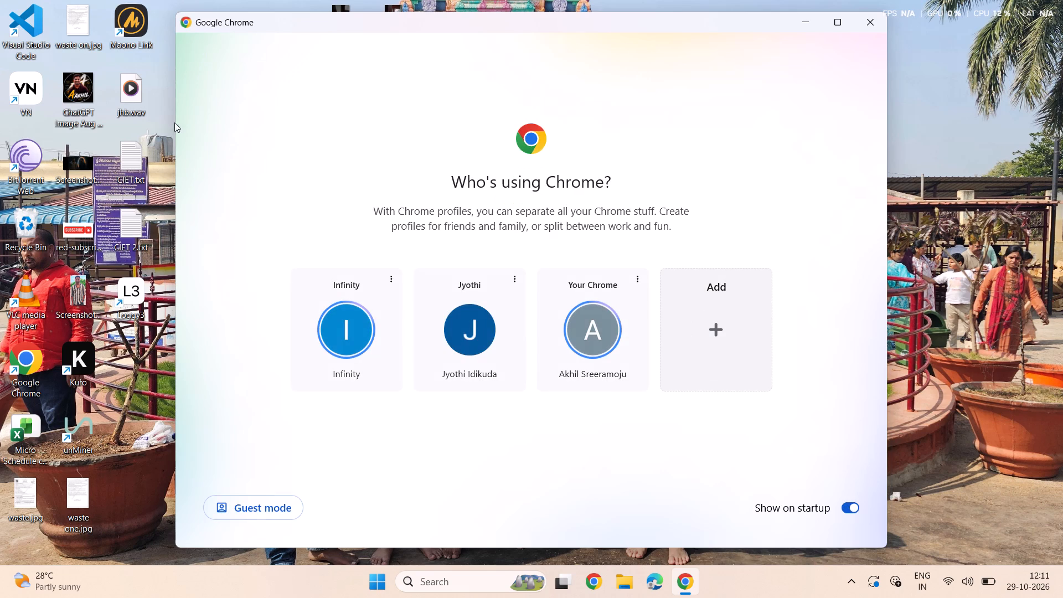
left_click(267, 494)
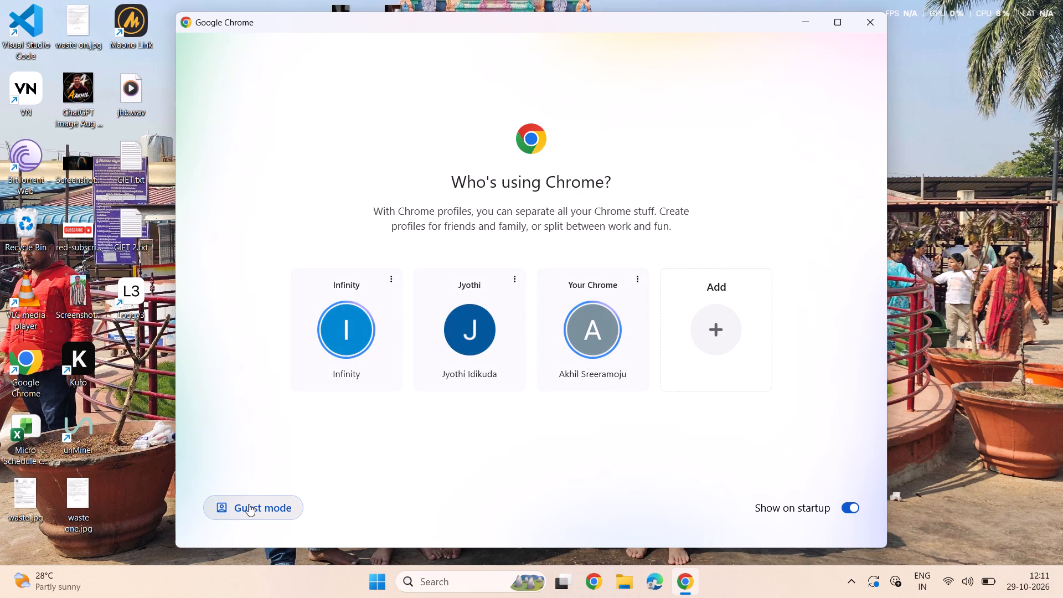
left_click(230, 504)
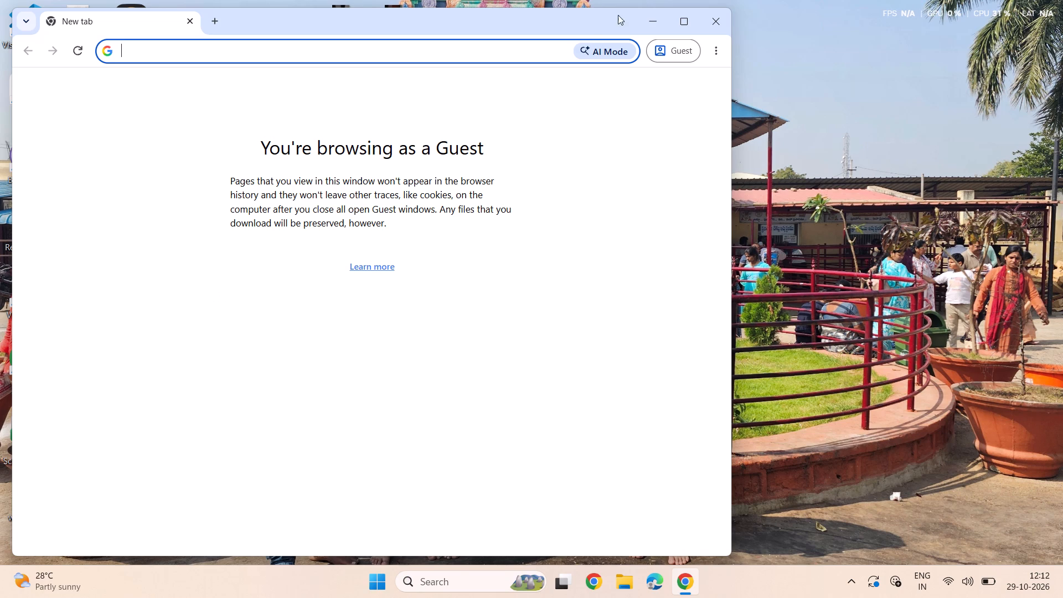
left_click(682, 26)
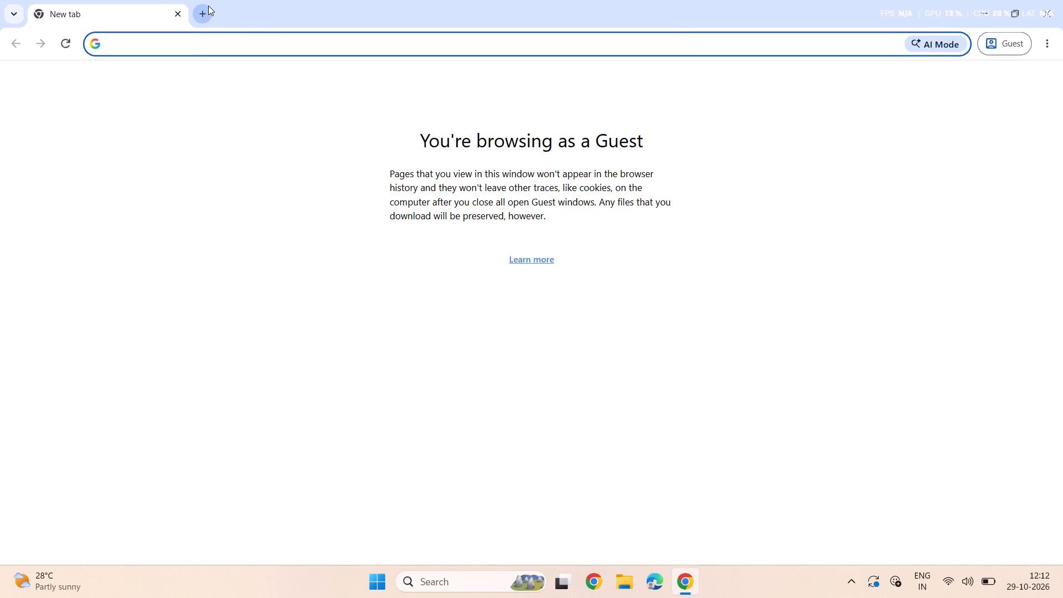
Search Google for "crop3myclass" in a second guest tab, and close that results tab.
left_click(195, 19)
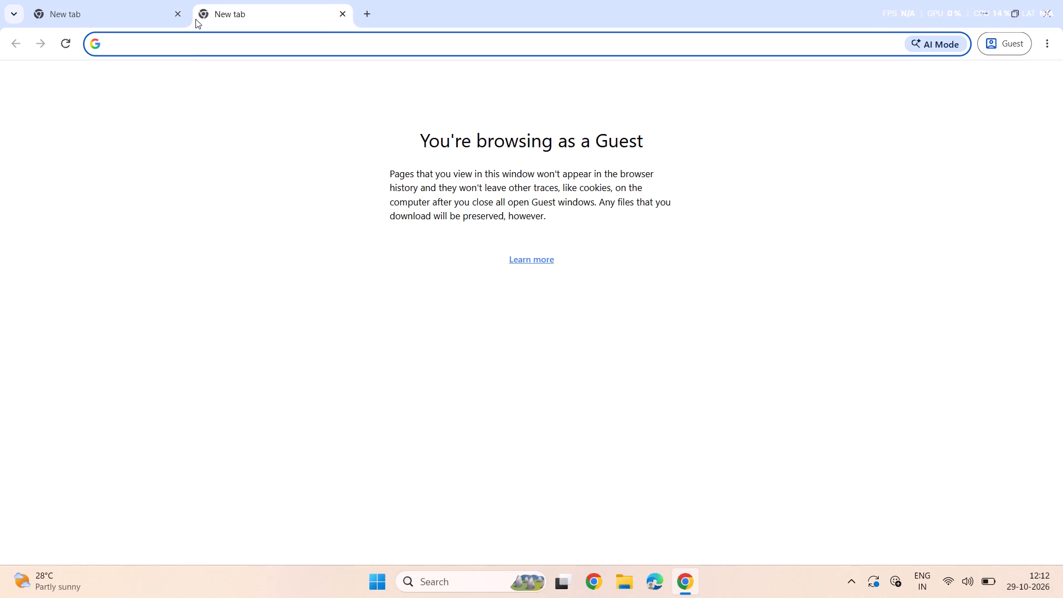
left_click(193, 47)
key("g")
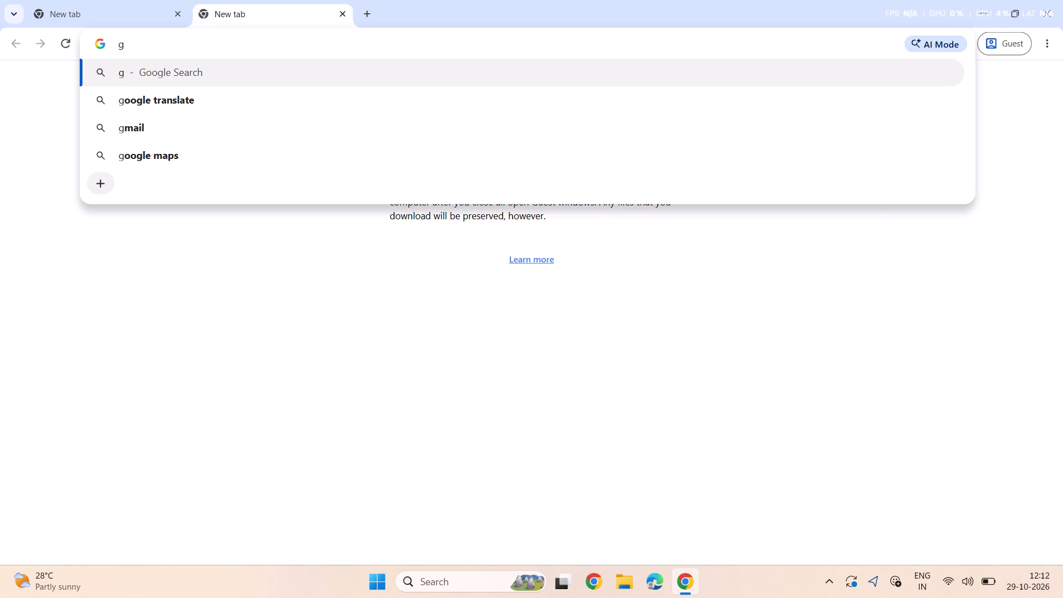
key("BackSpace")
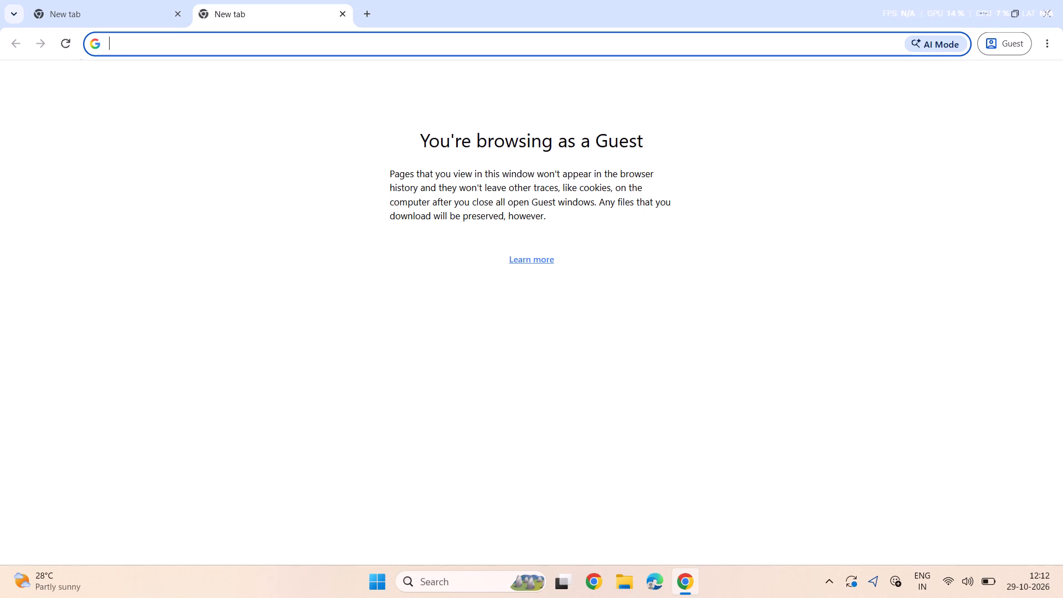
key("c")
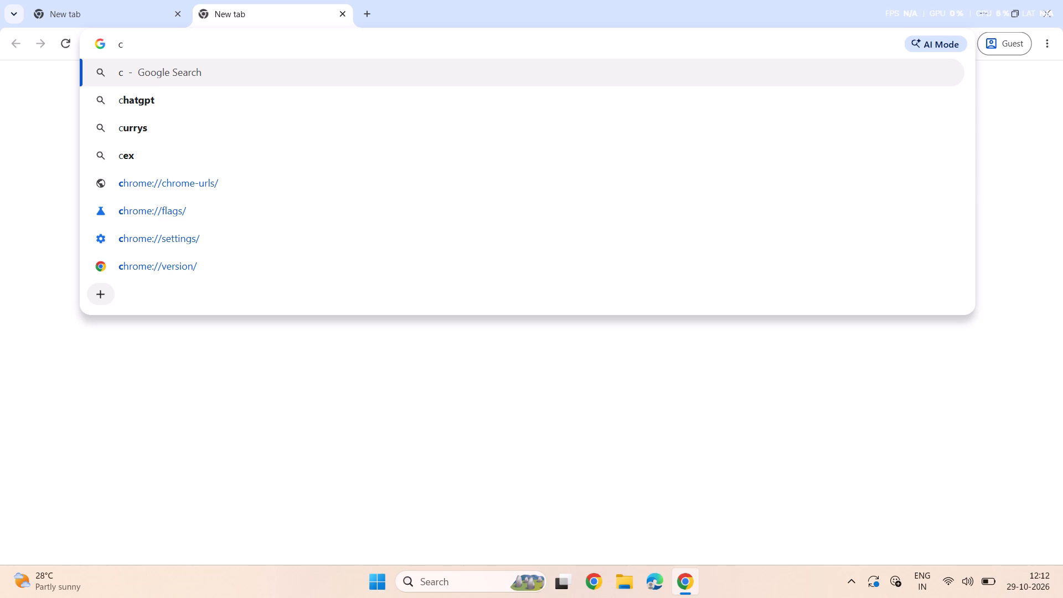
key("o")
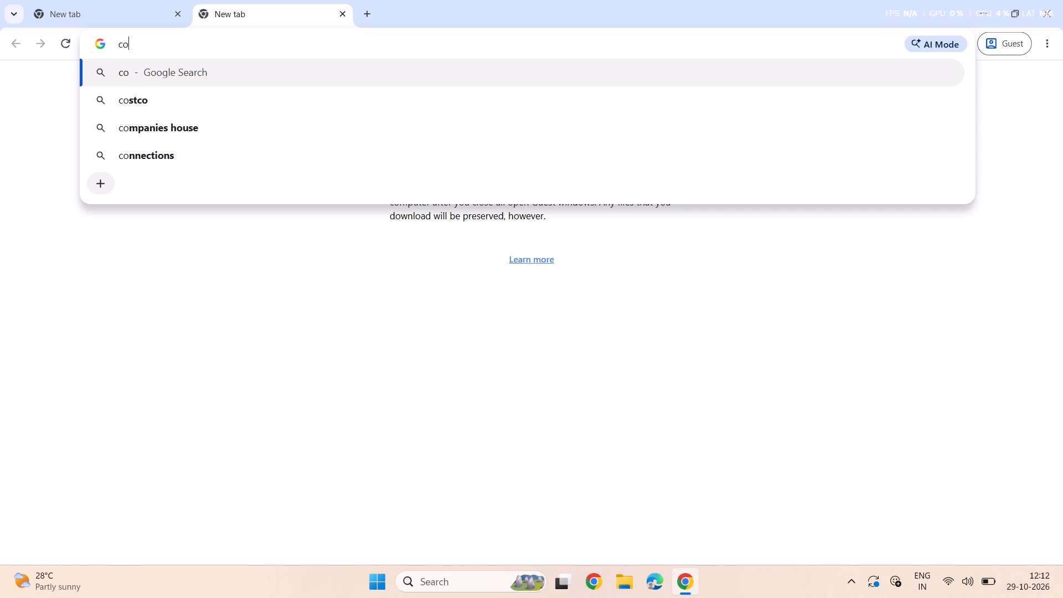
key("r")
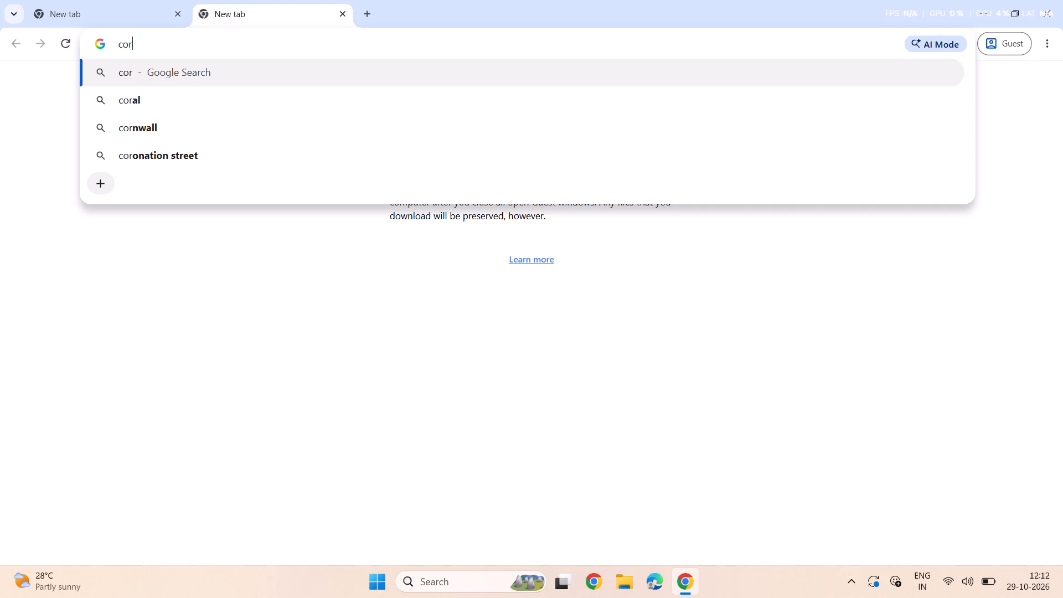
key("p")
key("BackSpace")
key("BackSpace")
key("BackSpace")
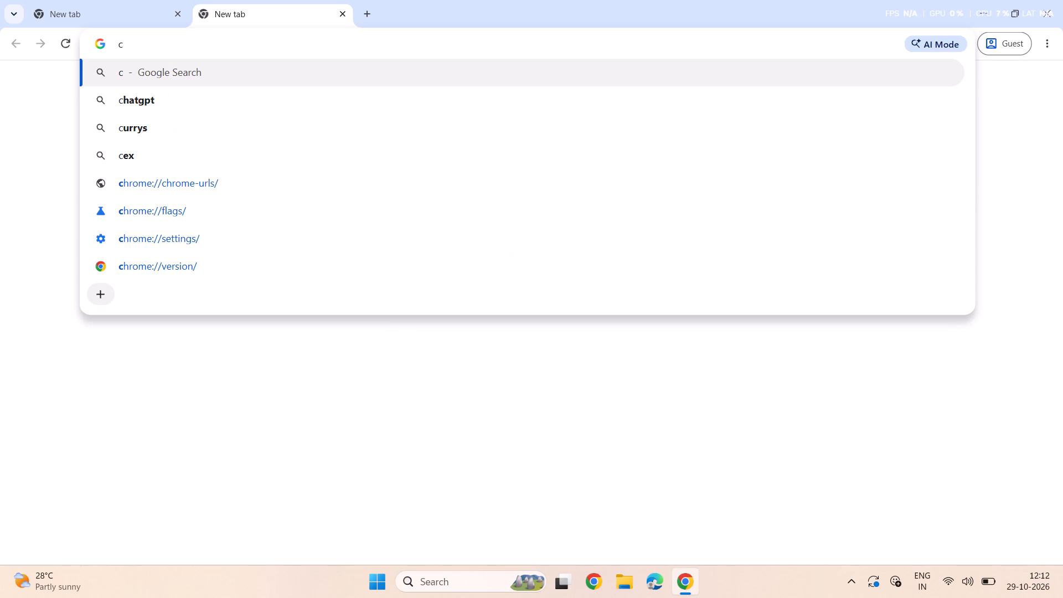
key("r")
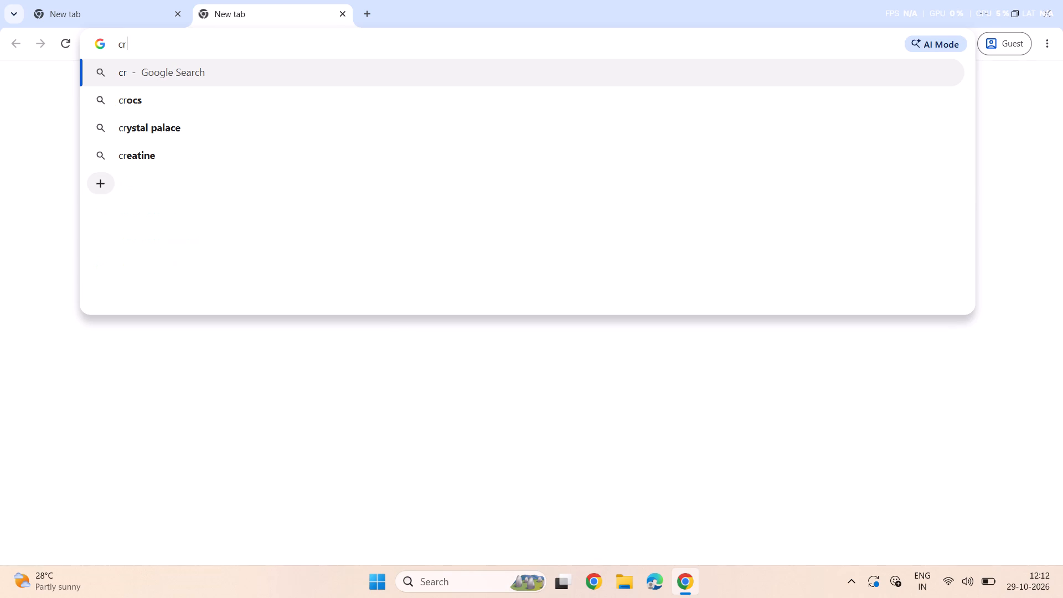
type("op")
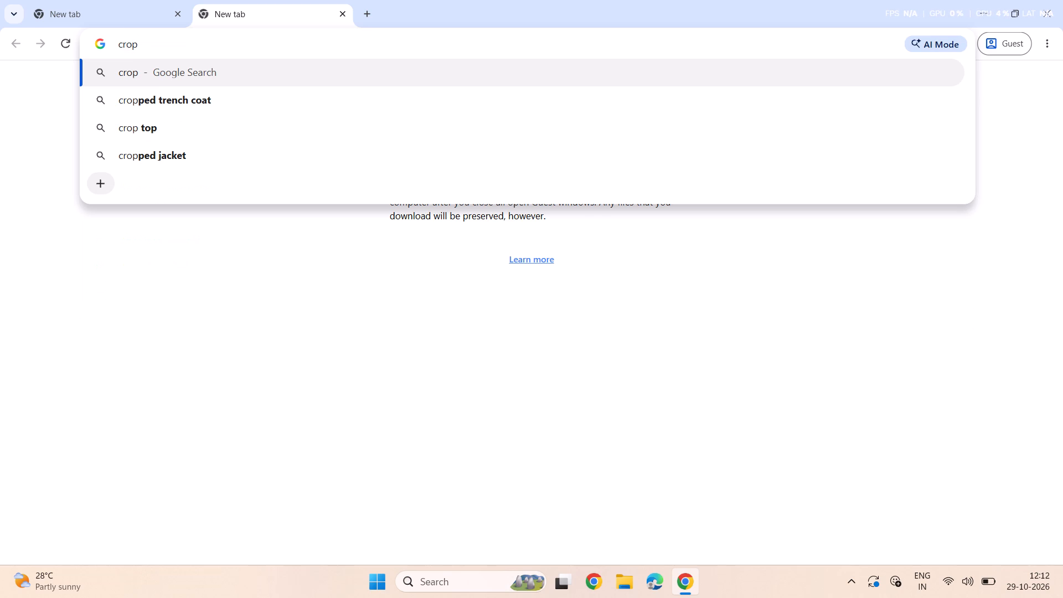
key("3")
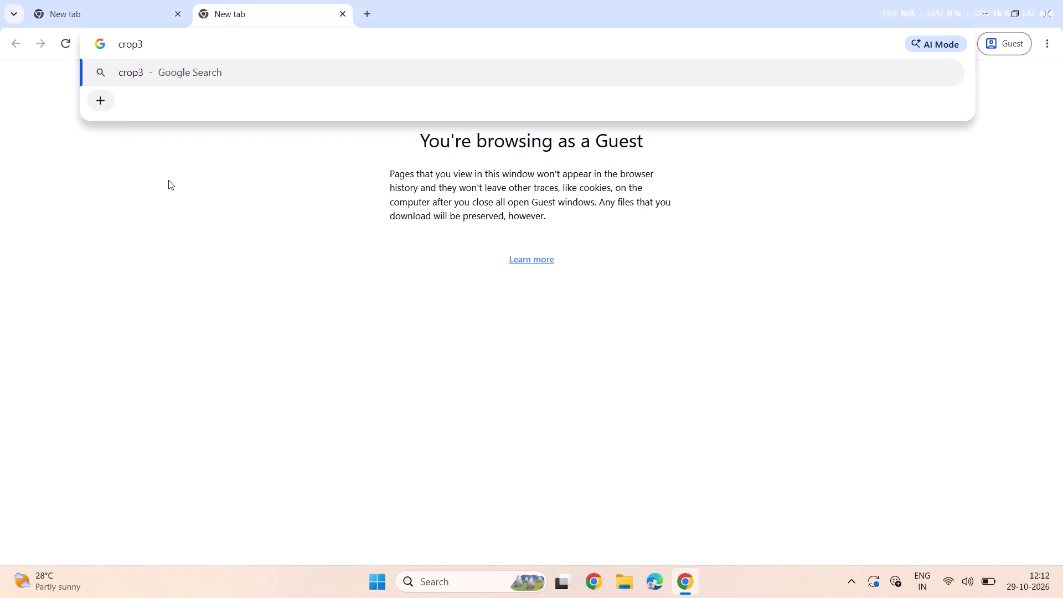
left_click(337, 19)
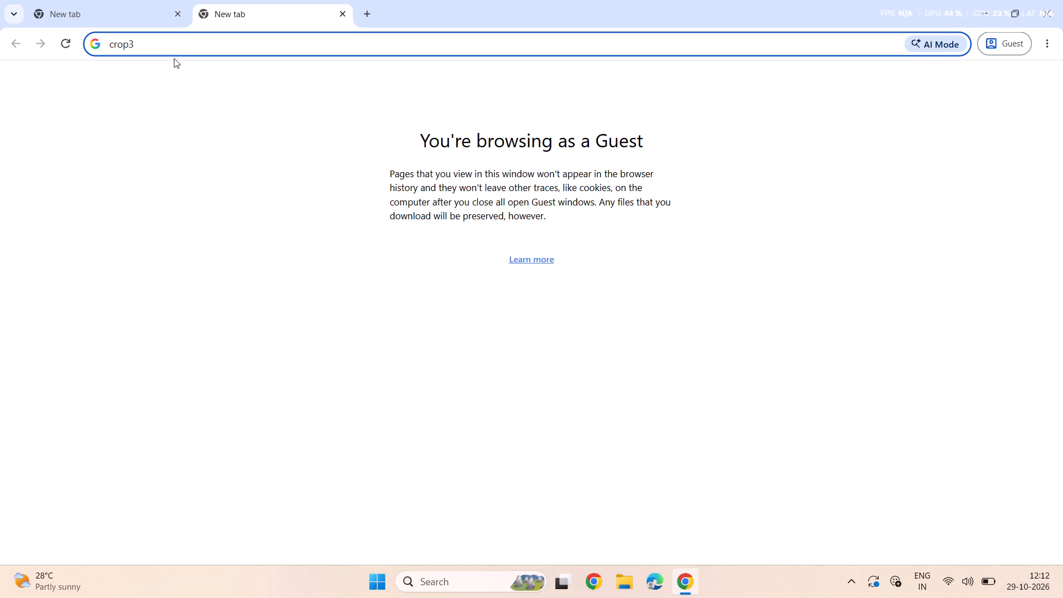
key("BackSpace")
key("BackSpace")
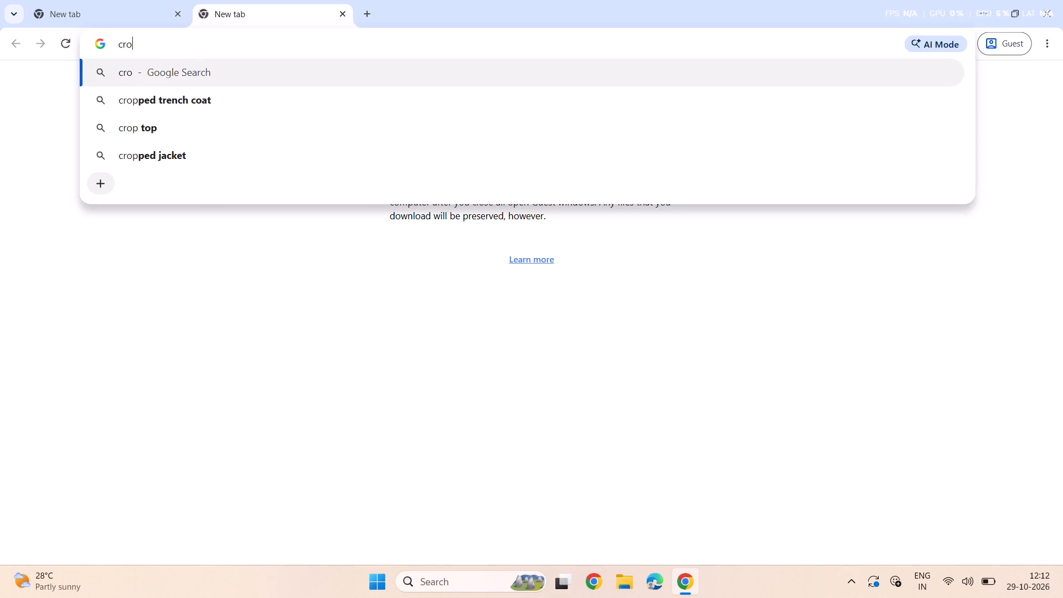
key("BackSpace")
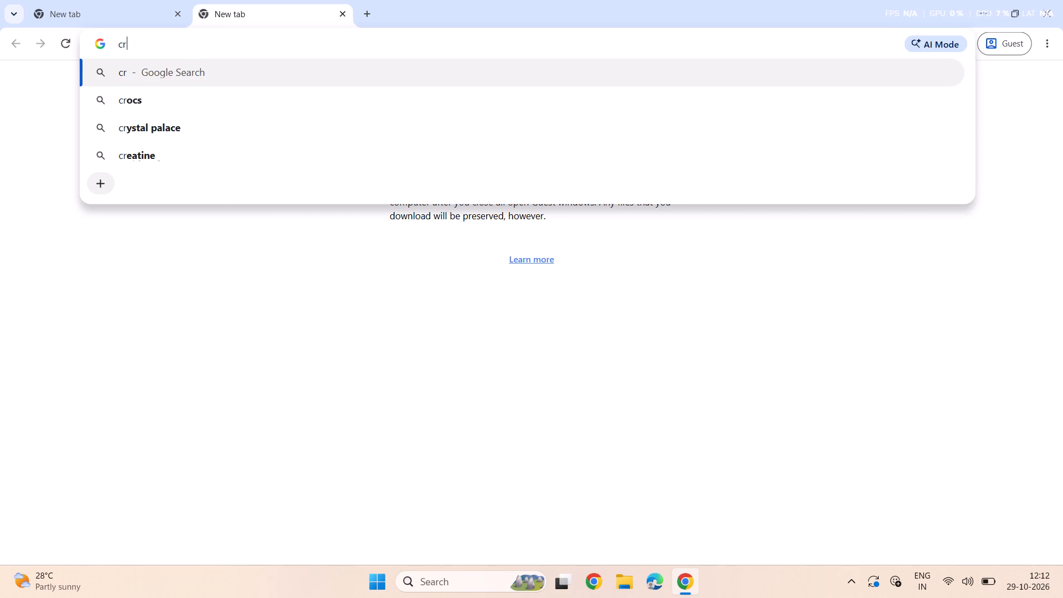
type("op")
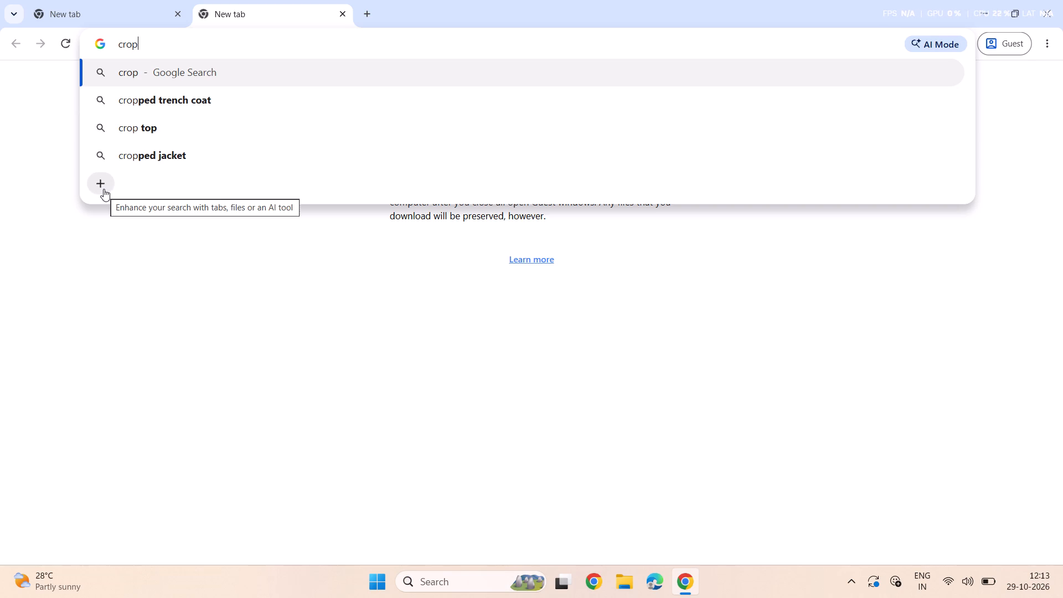
key("3")
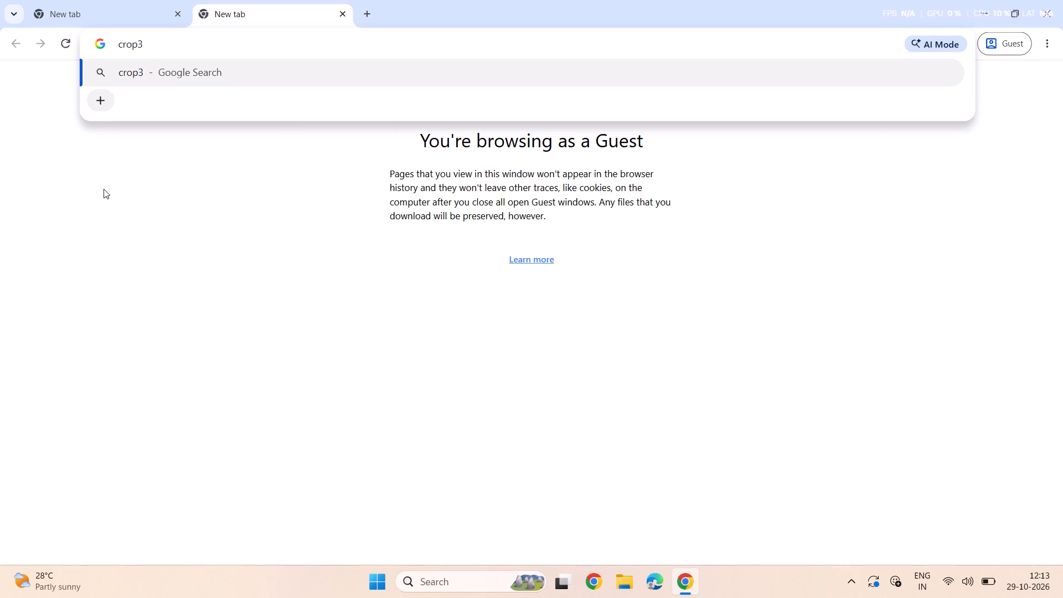
left_click(112, 132)
key("m")
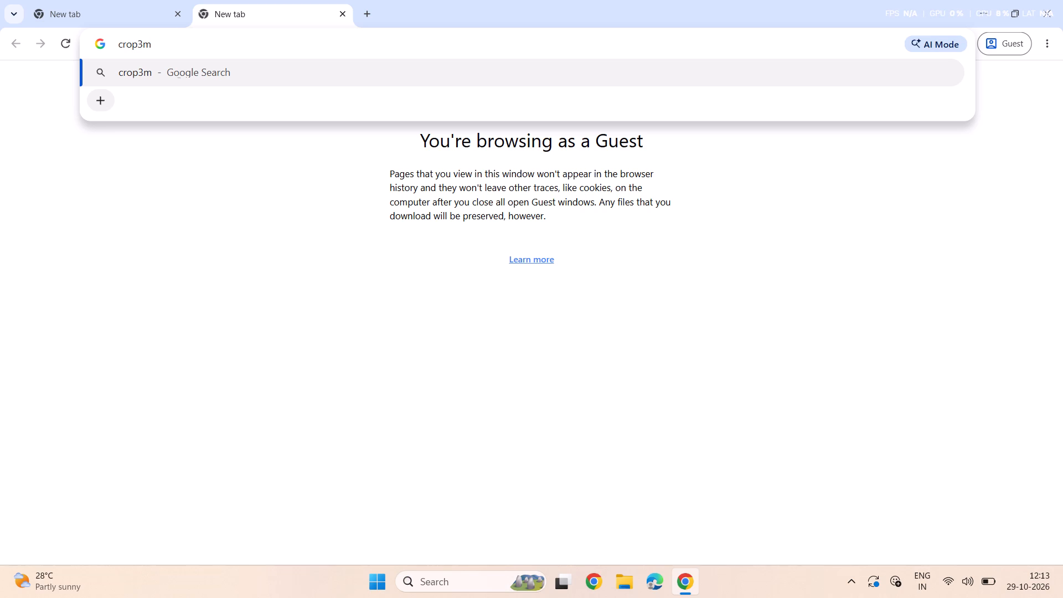
key("y")
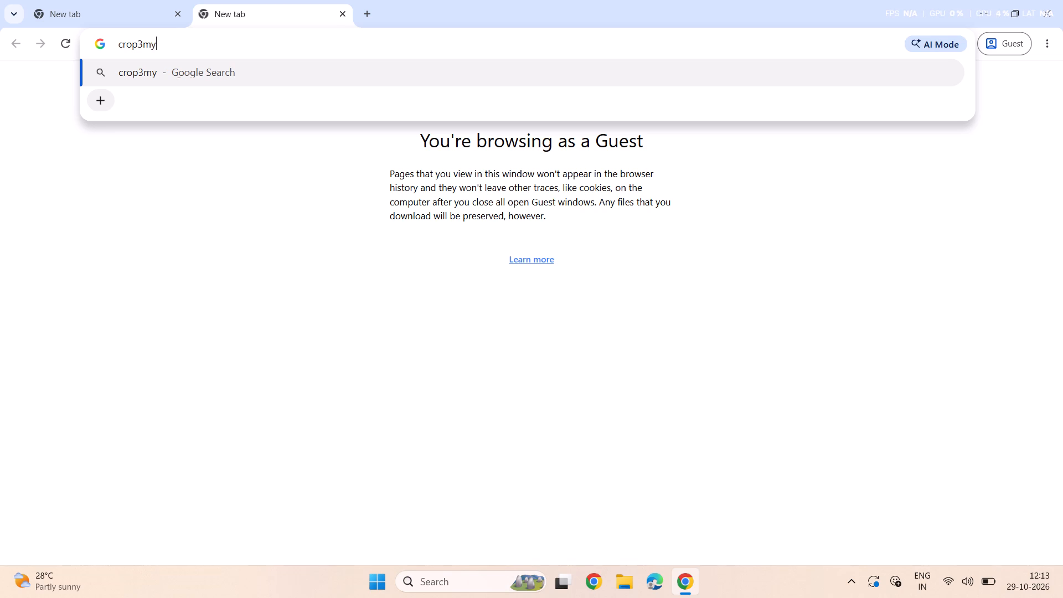
key("c")
type("lass")
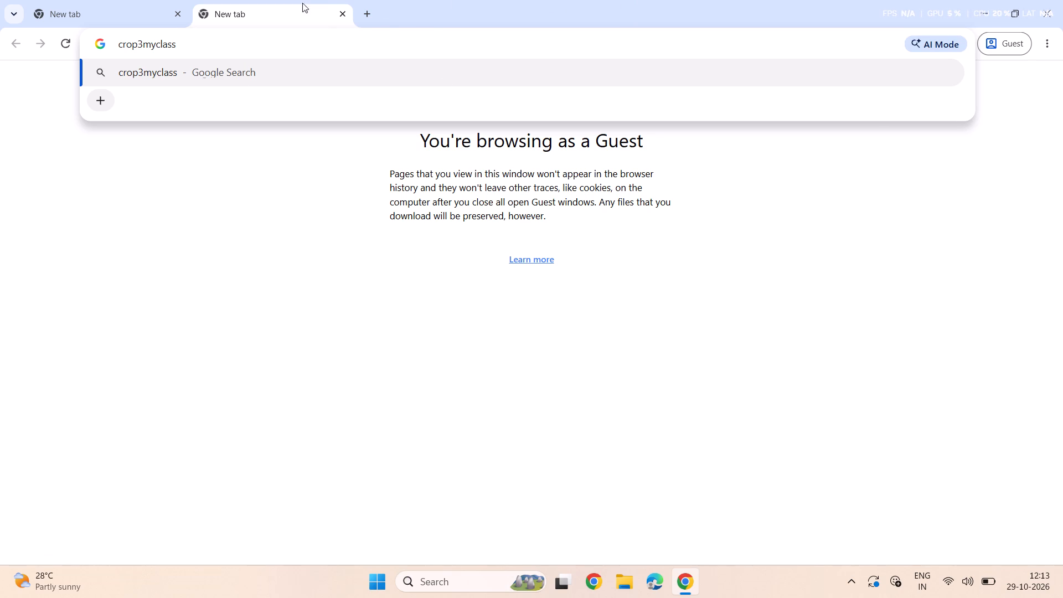
left_click(99, 72)
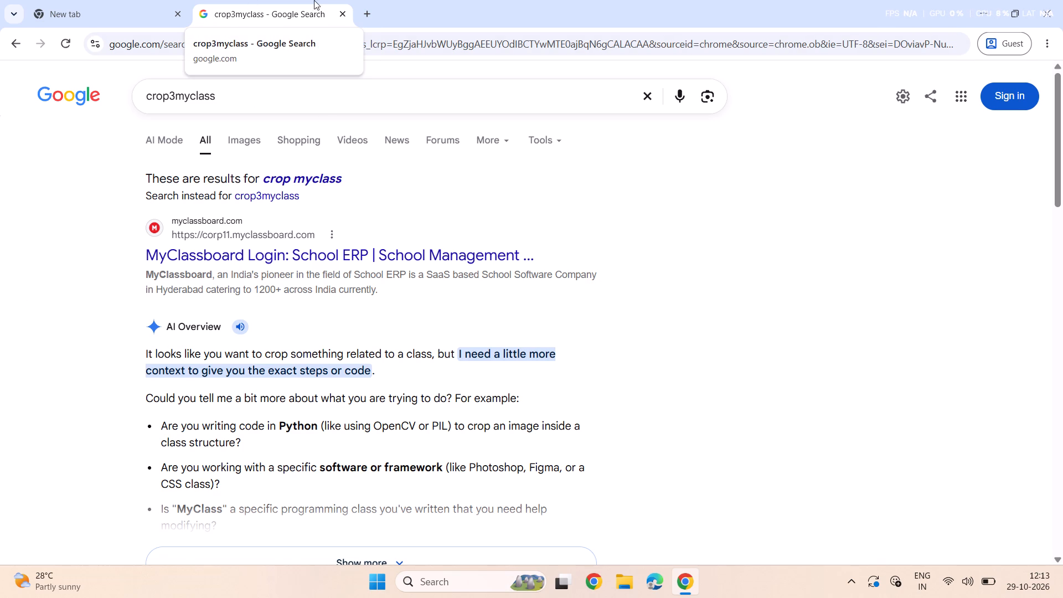
left_click(339, 12)
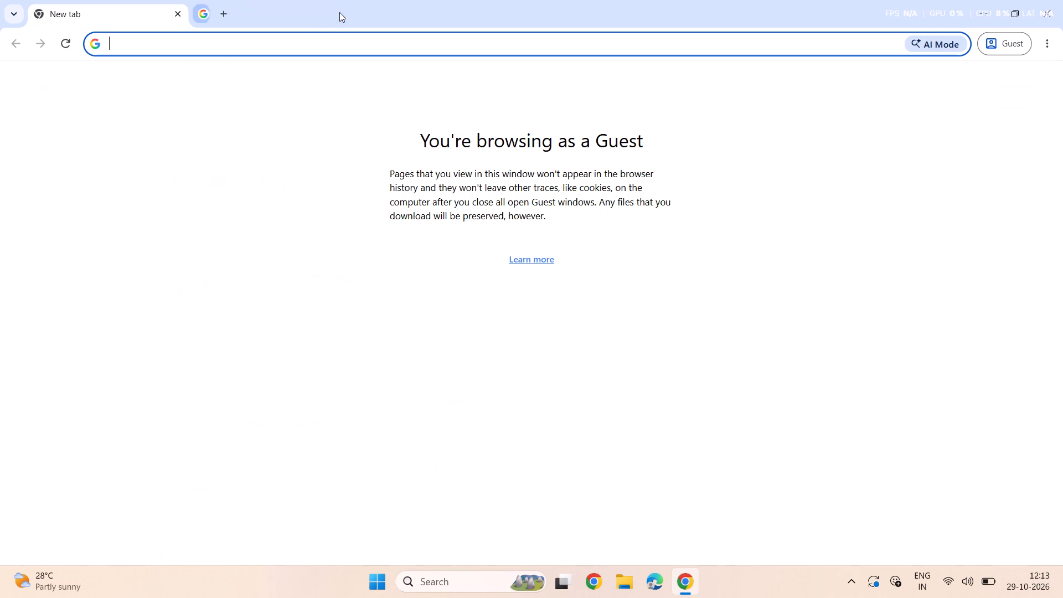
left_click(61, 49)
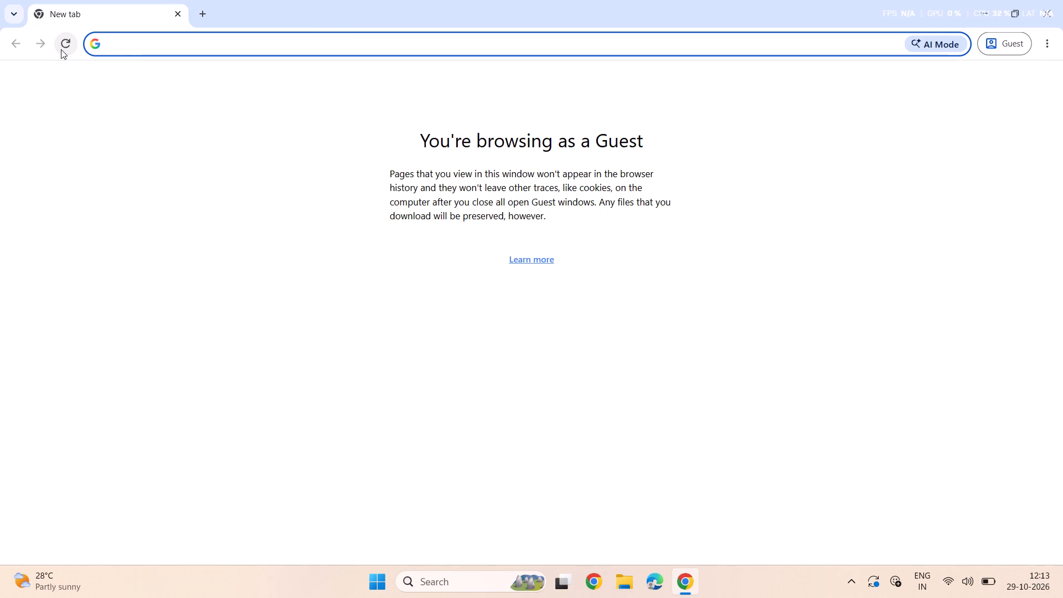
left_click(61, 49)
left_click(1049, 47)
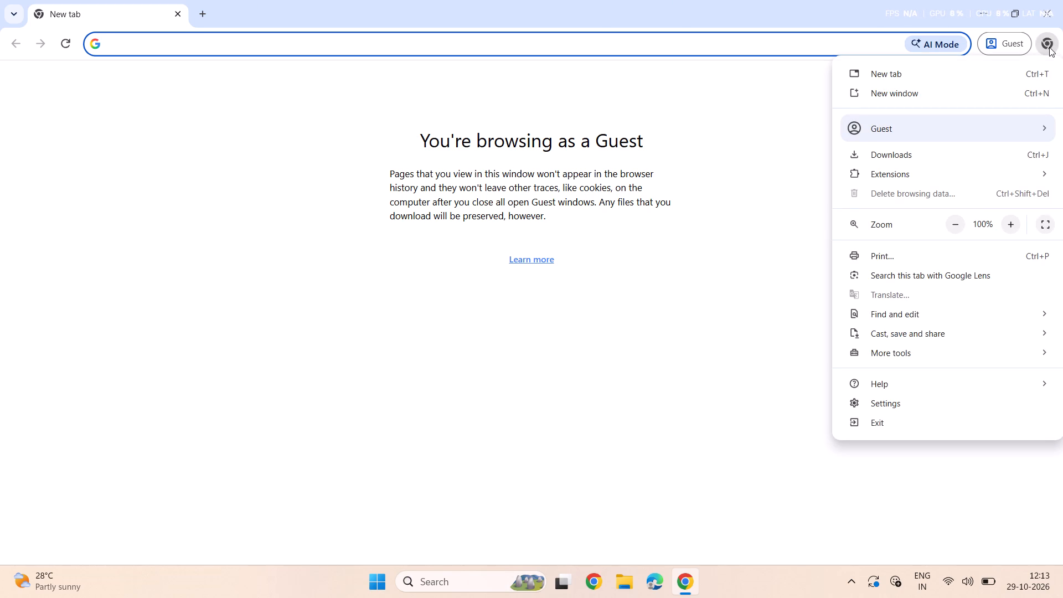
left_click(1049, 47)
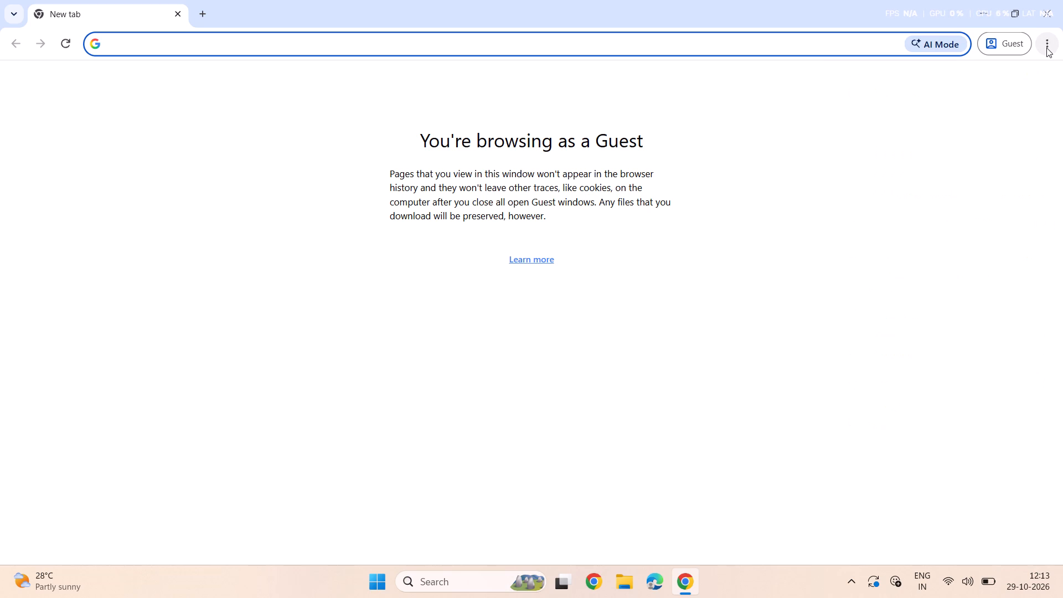
Close the Guest browsing window.
left_click(1046, 48)
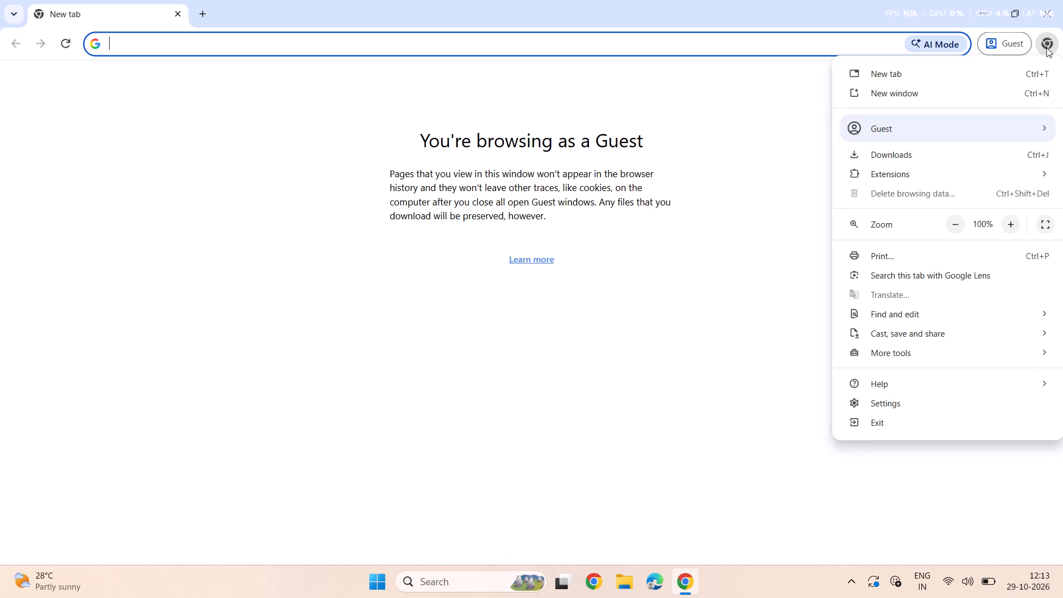
left_click(1046, 48)
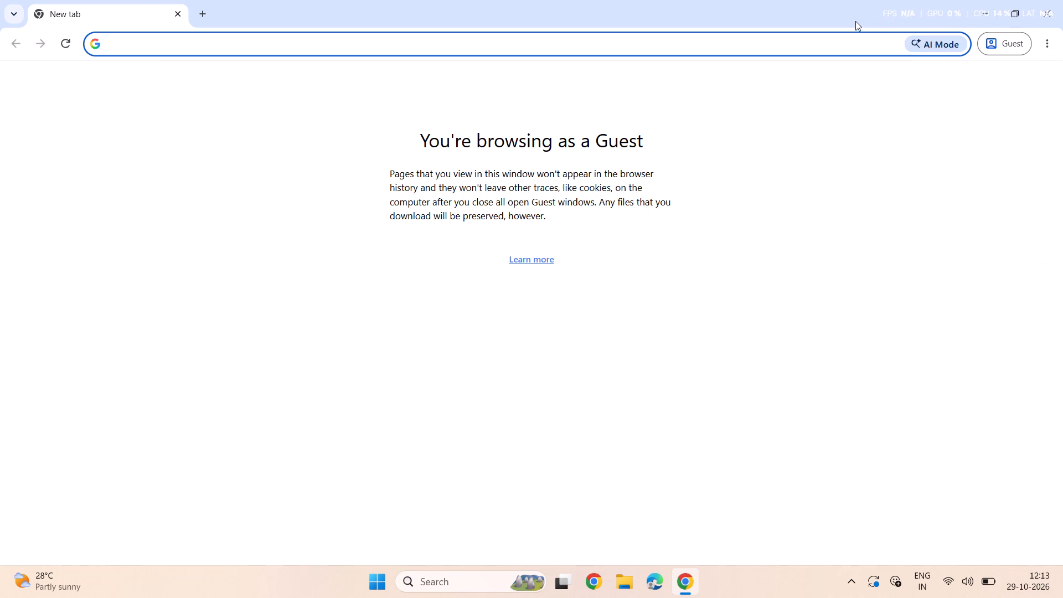
left_click(1049, 9)
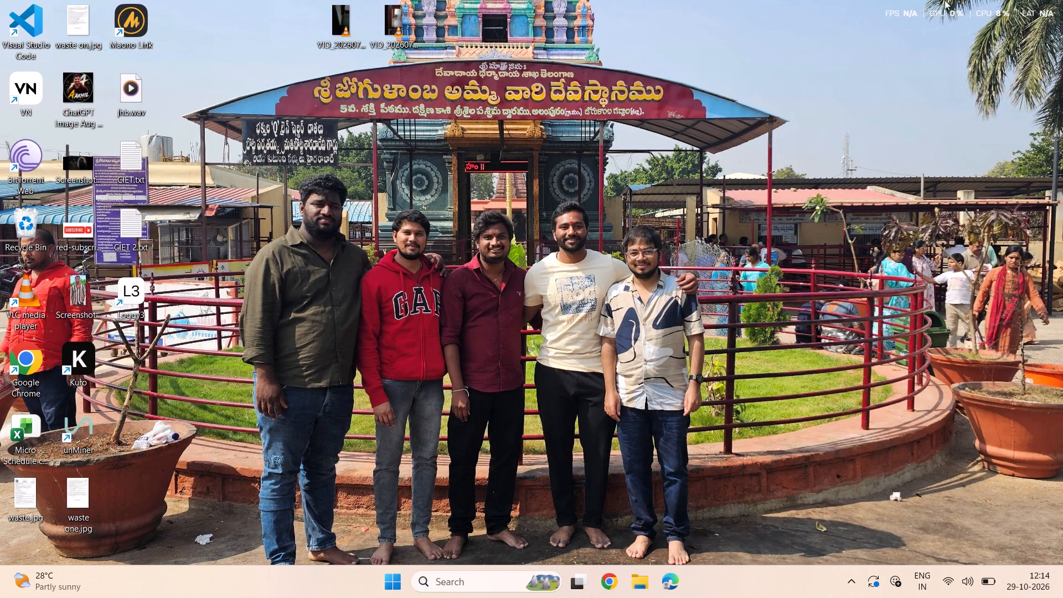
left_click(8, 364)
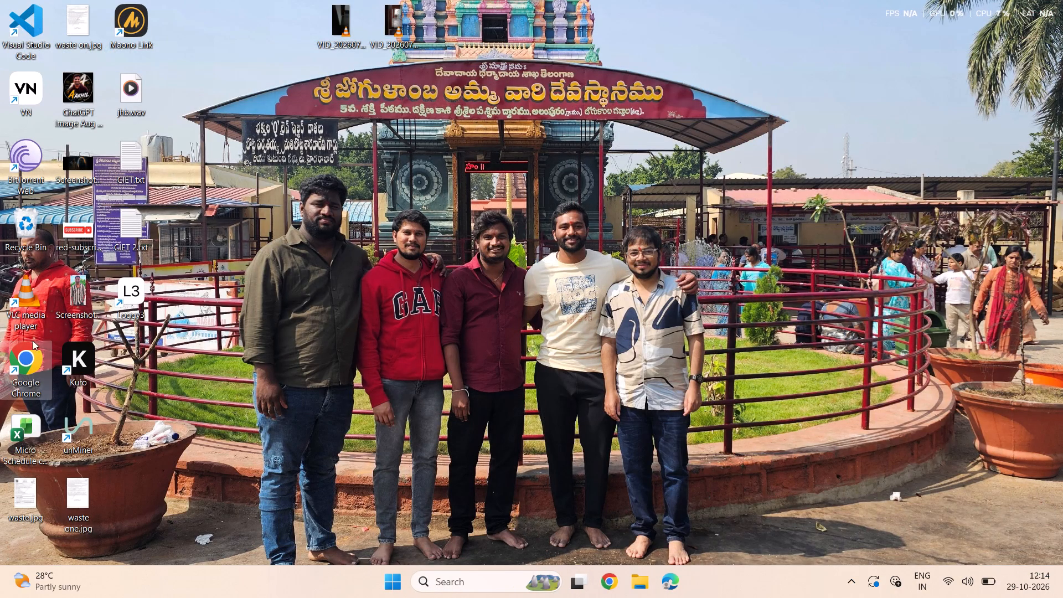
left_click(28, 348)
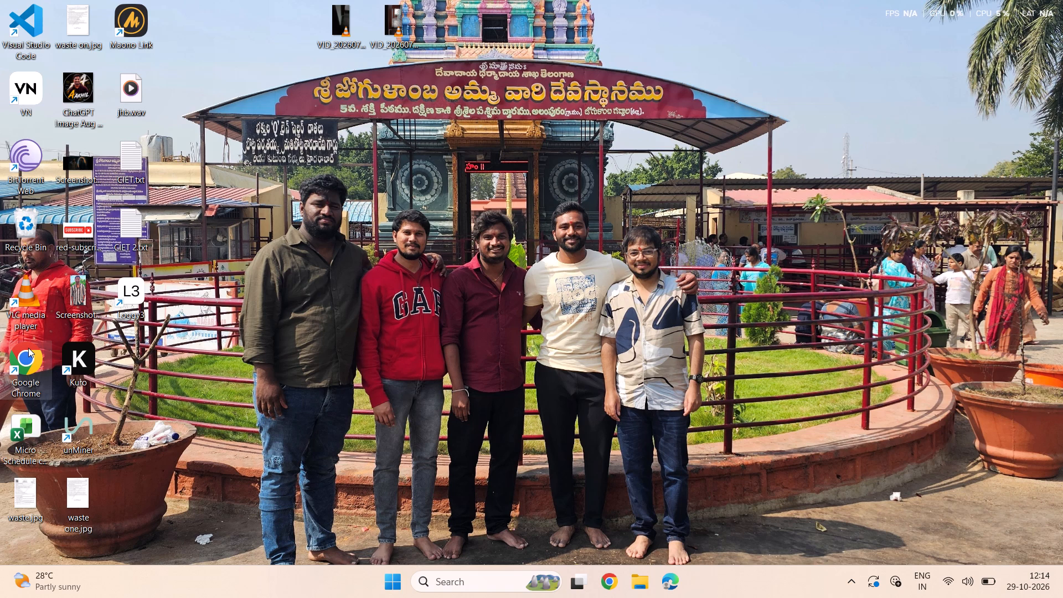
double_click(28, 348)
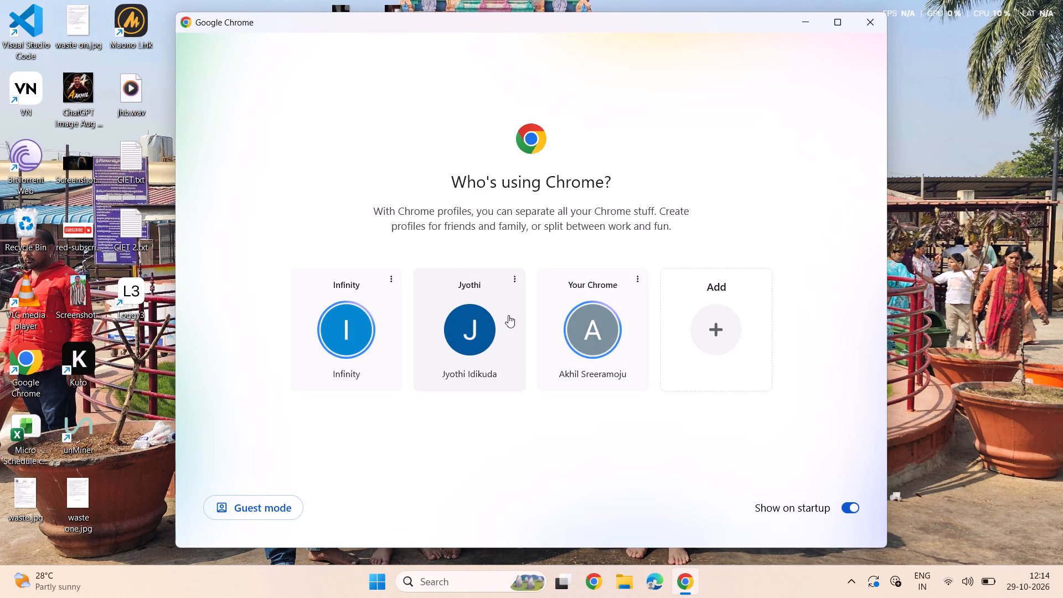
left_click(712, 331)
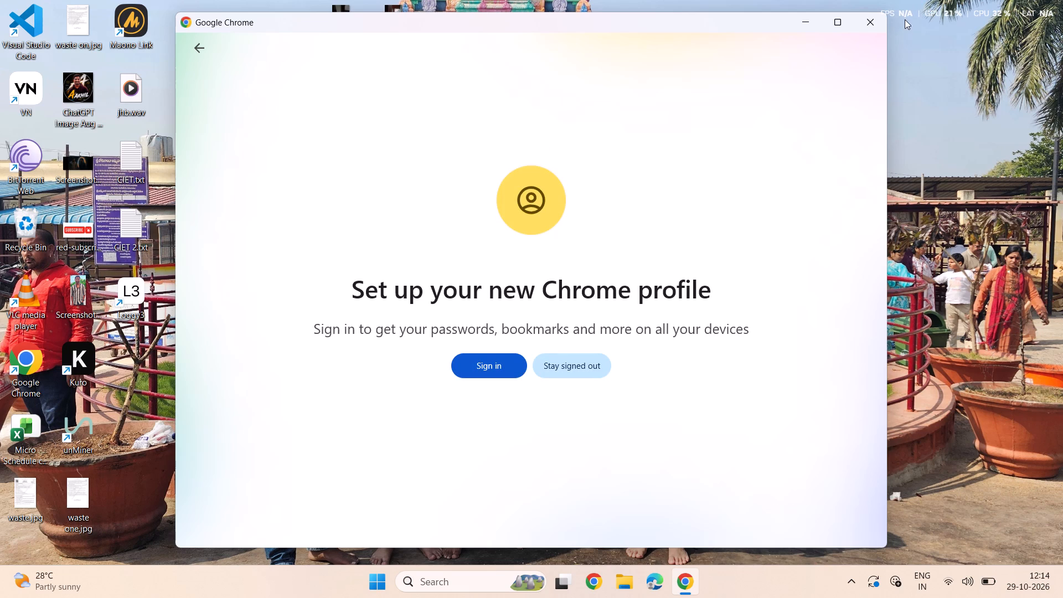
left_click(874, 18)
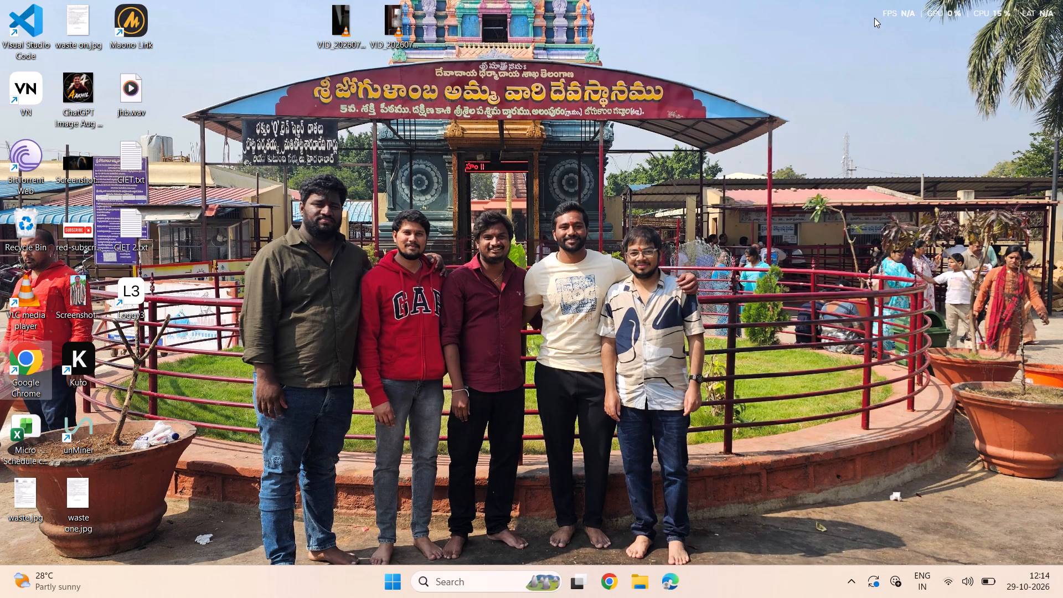